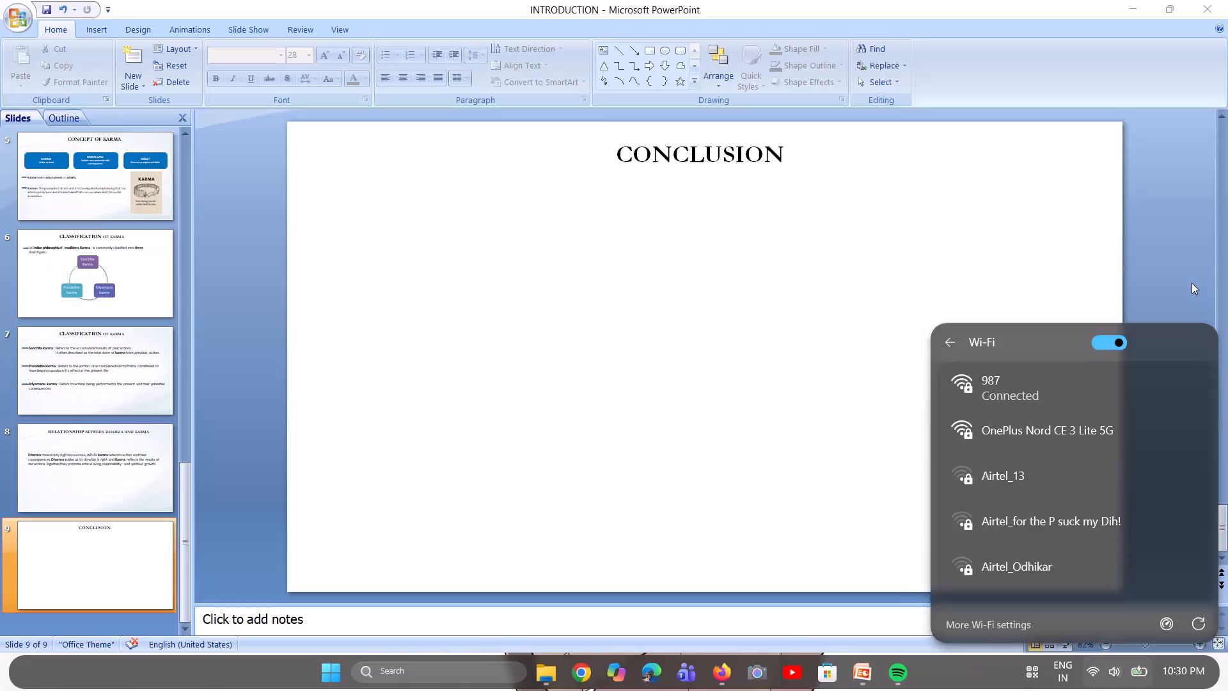
left_click(1192, 283)
left_click(571, 674)
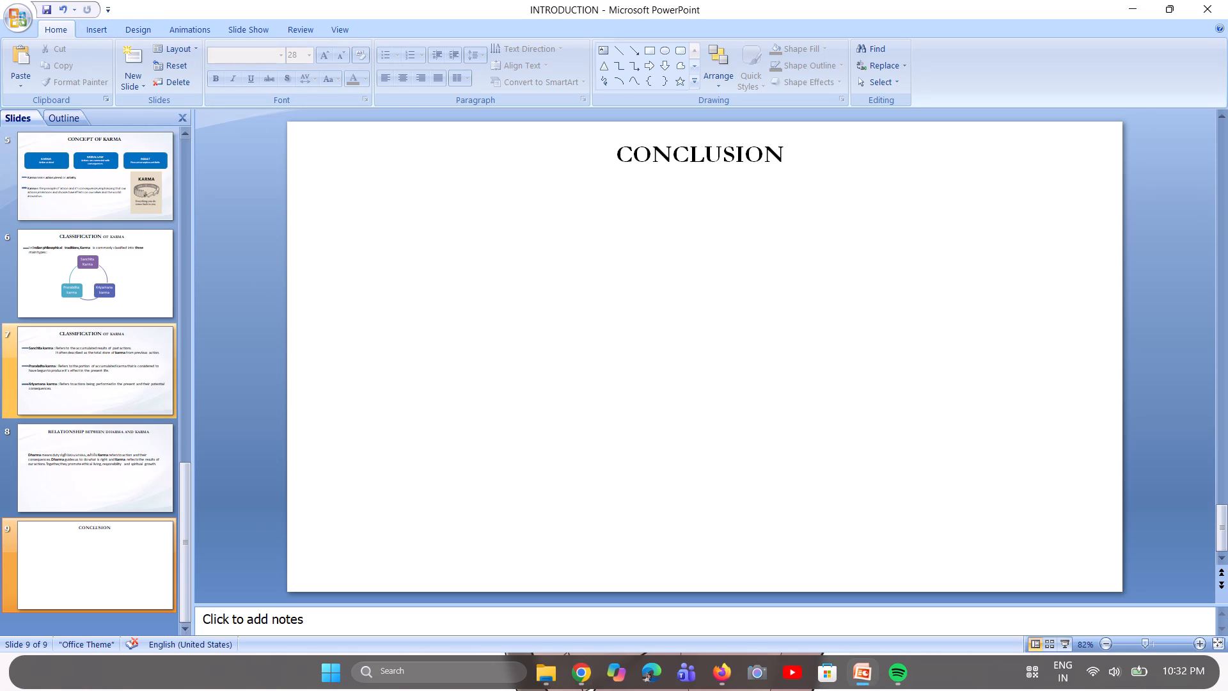
left_click(56, 588)
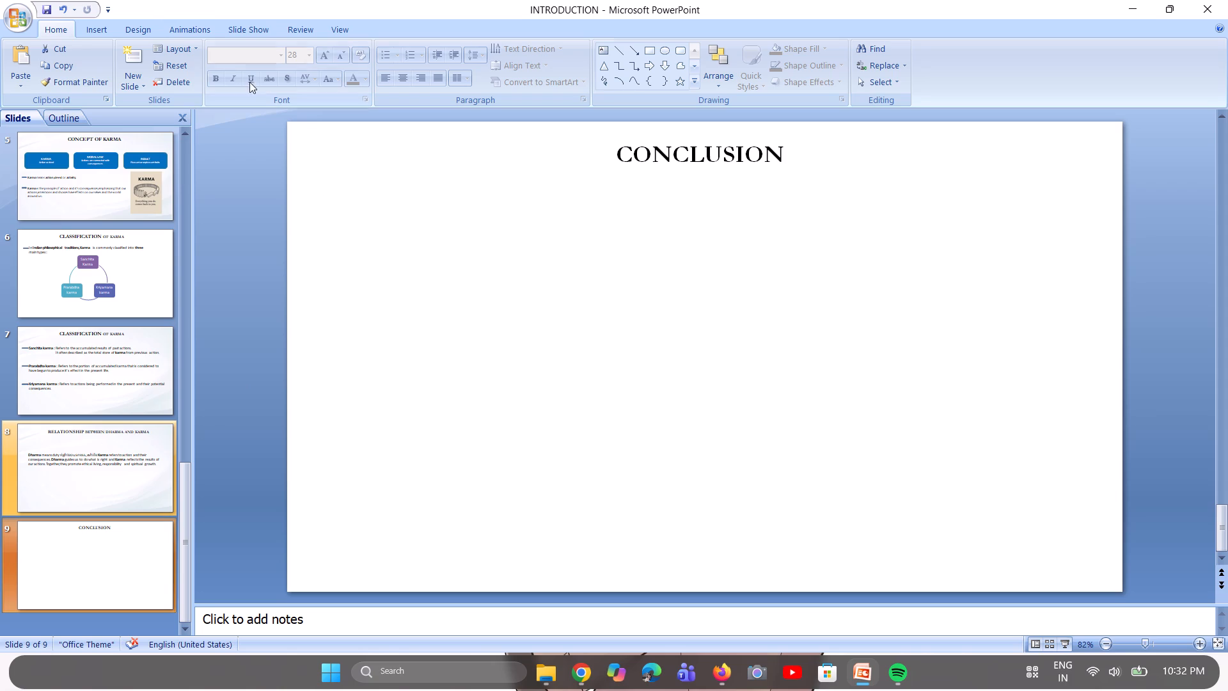
left_click(101, 24)
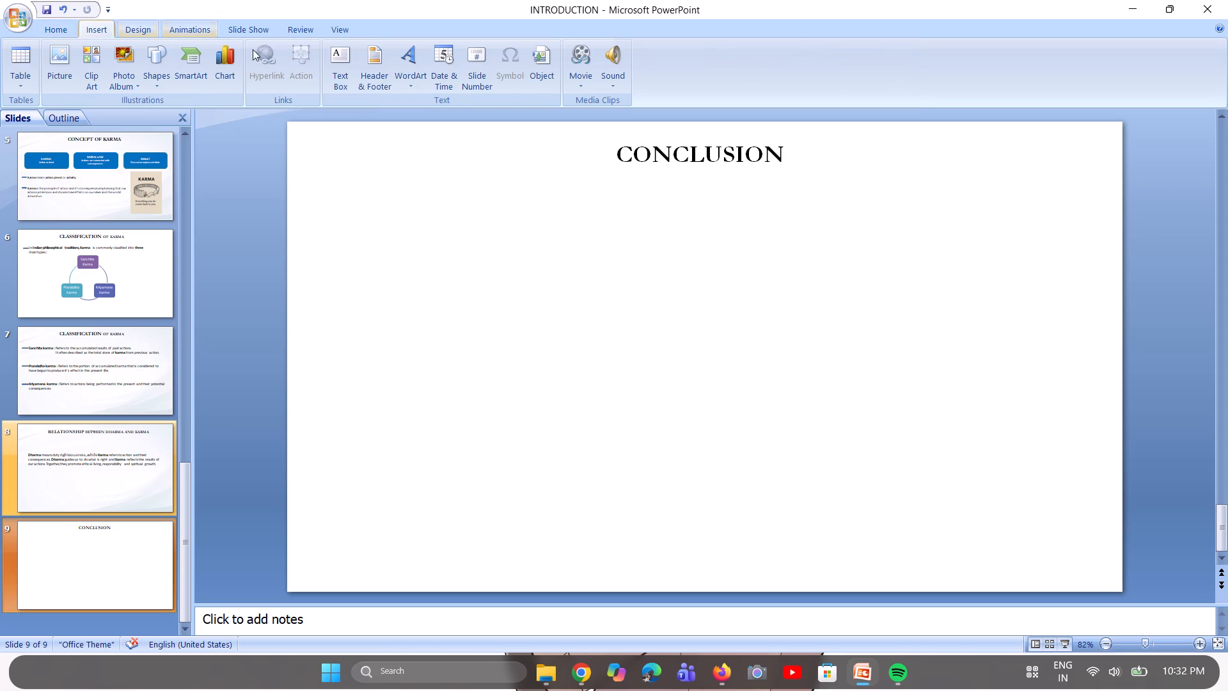
left_click(324, 49)
left_click(329, 52)
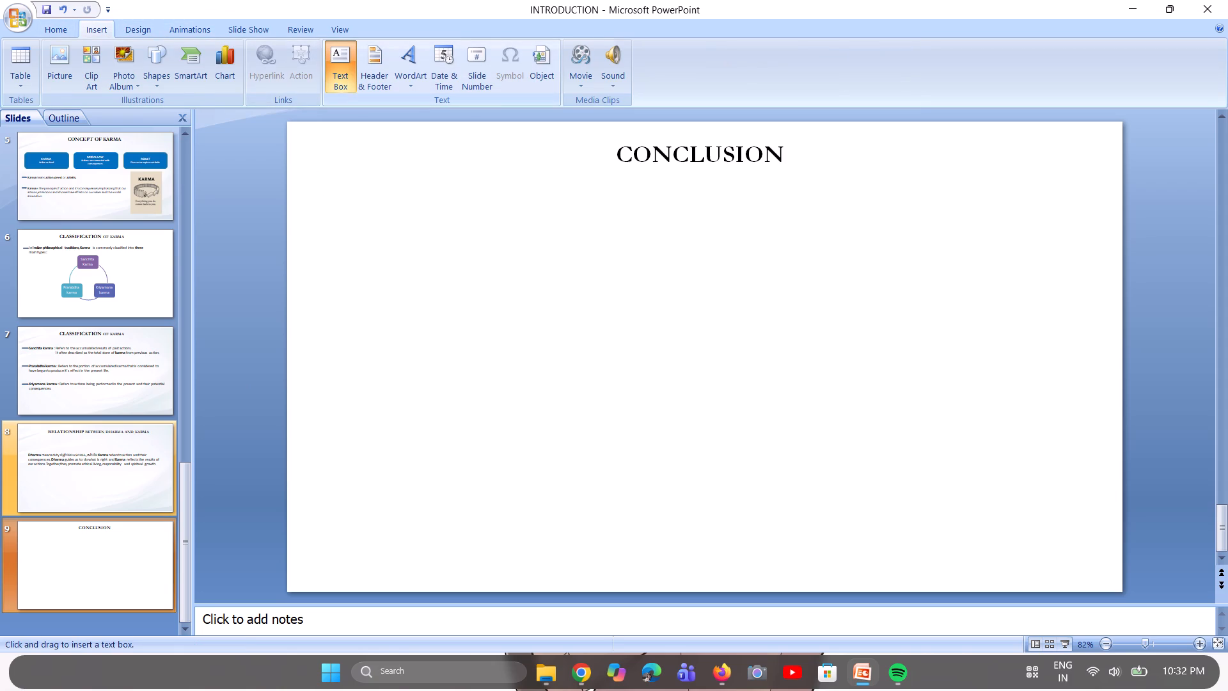
left_click_drag(367, 229, 1008, 536)
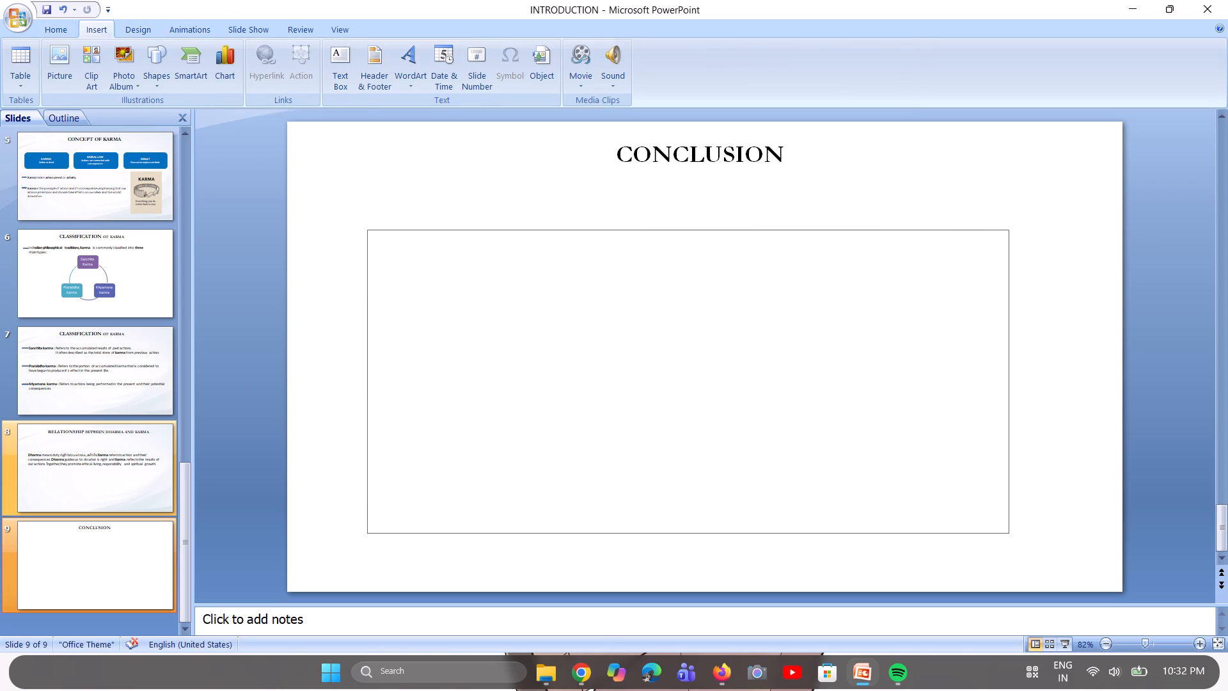
left_click_drag(1008, 536, 1039, 523)
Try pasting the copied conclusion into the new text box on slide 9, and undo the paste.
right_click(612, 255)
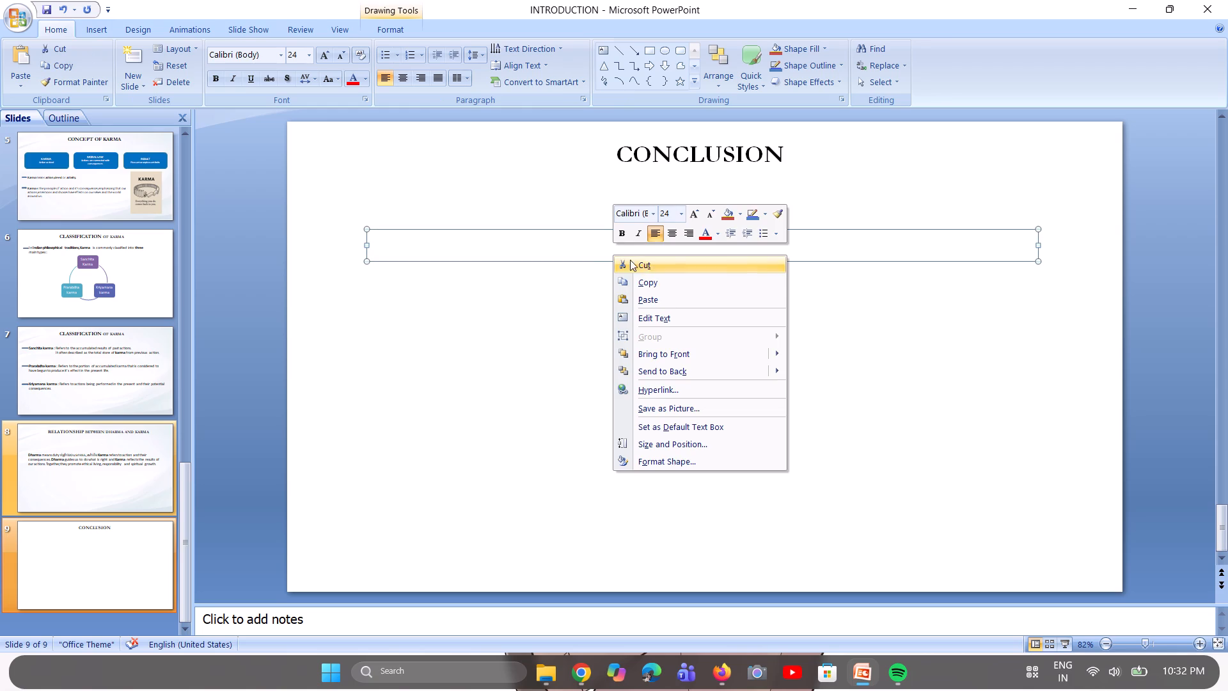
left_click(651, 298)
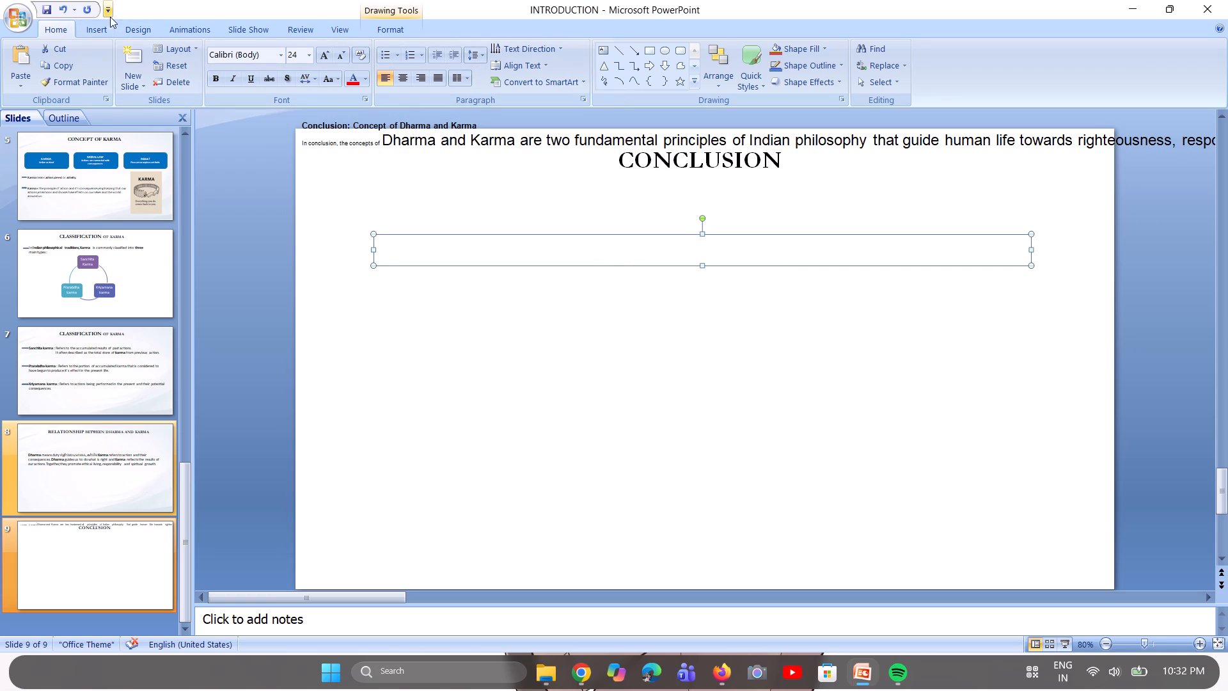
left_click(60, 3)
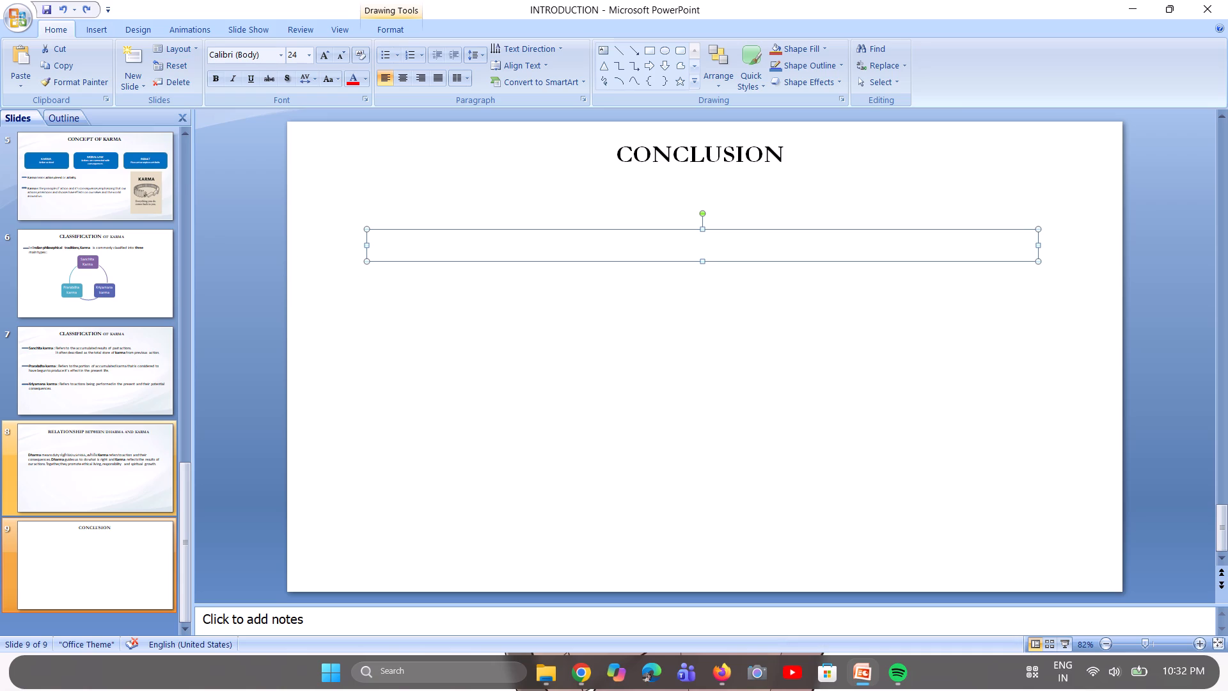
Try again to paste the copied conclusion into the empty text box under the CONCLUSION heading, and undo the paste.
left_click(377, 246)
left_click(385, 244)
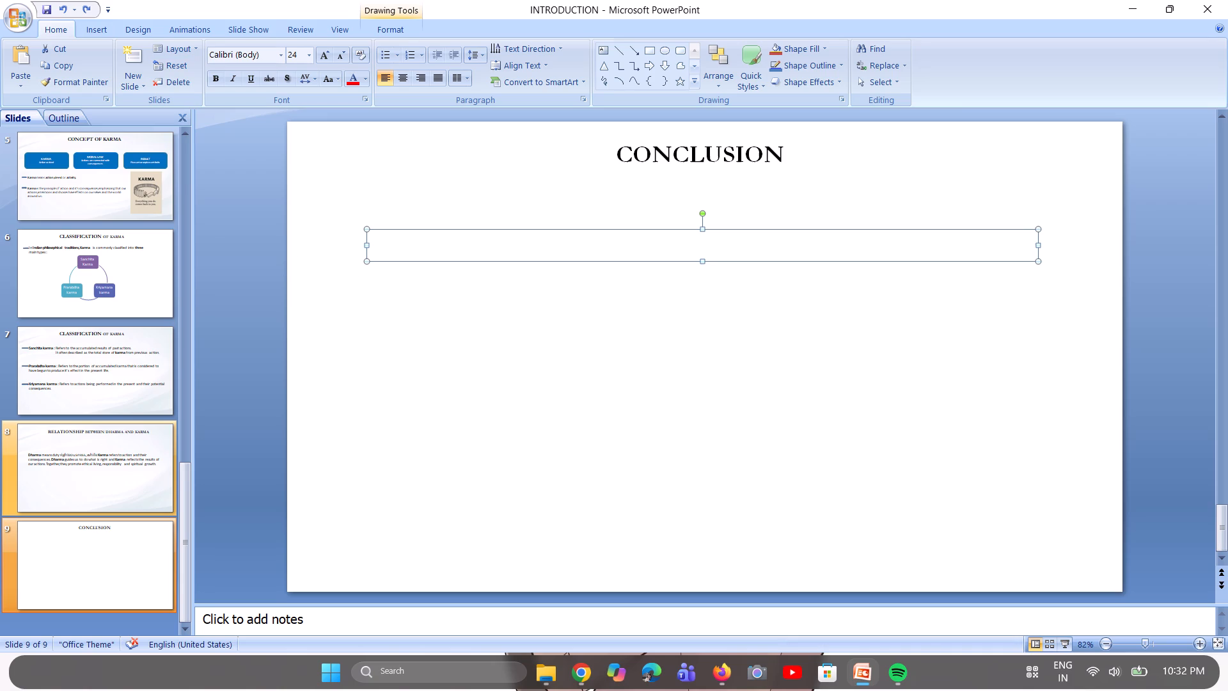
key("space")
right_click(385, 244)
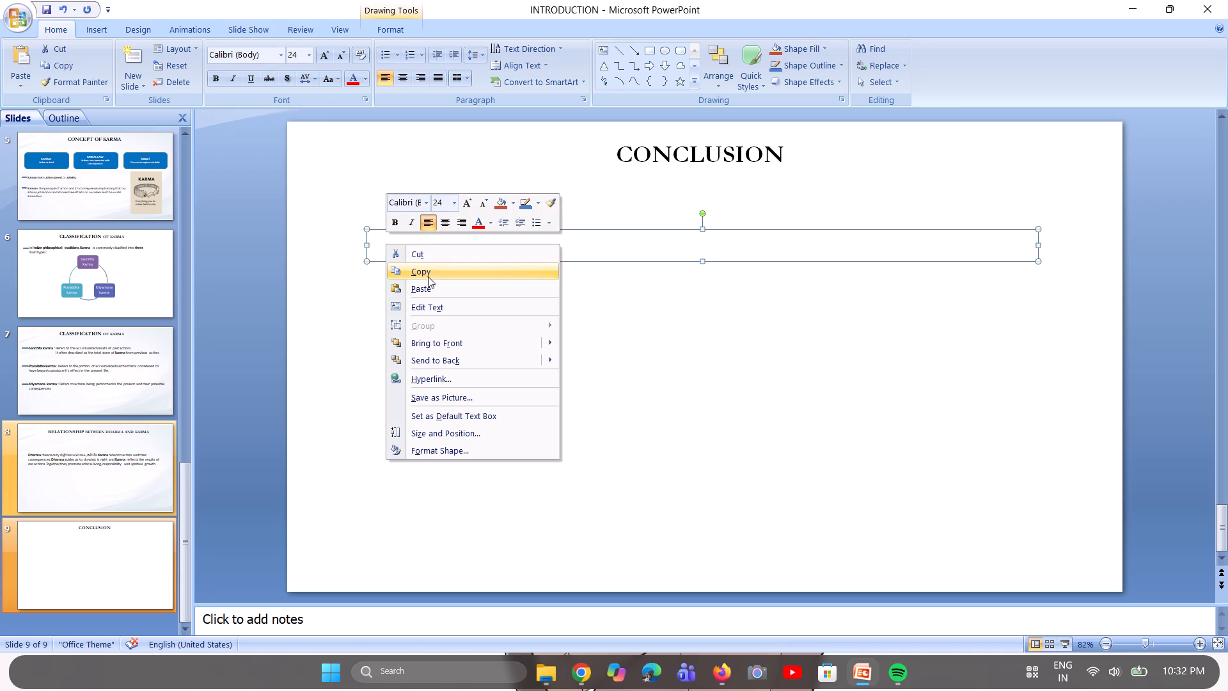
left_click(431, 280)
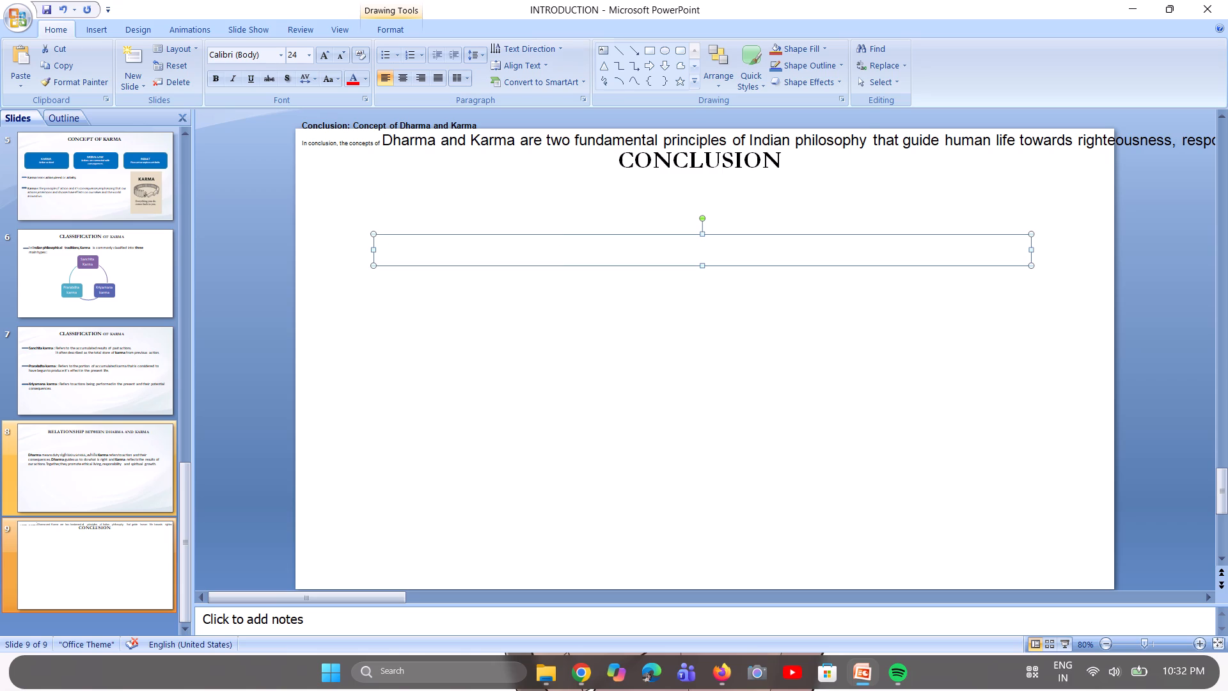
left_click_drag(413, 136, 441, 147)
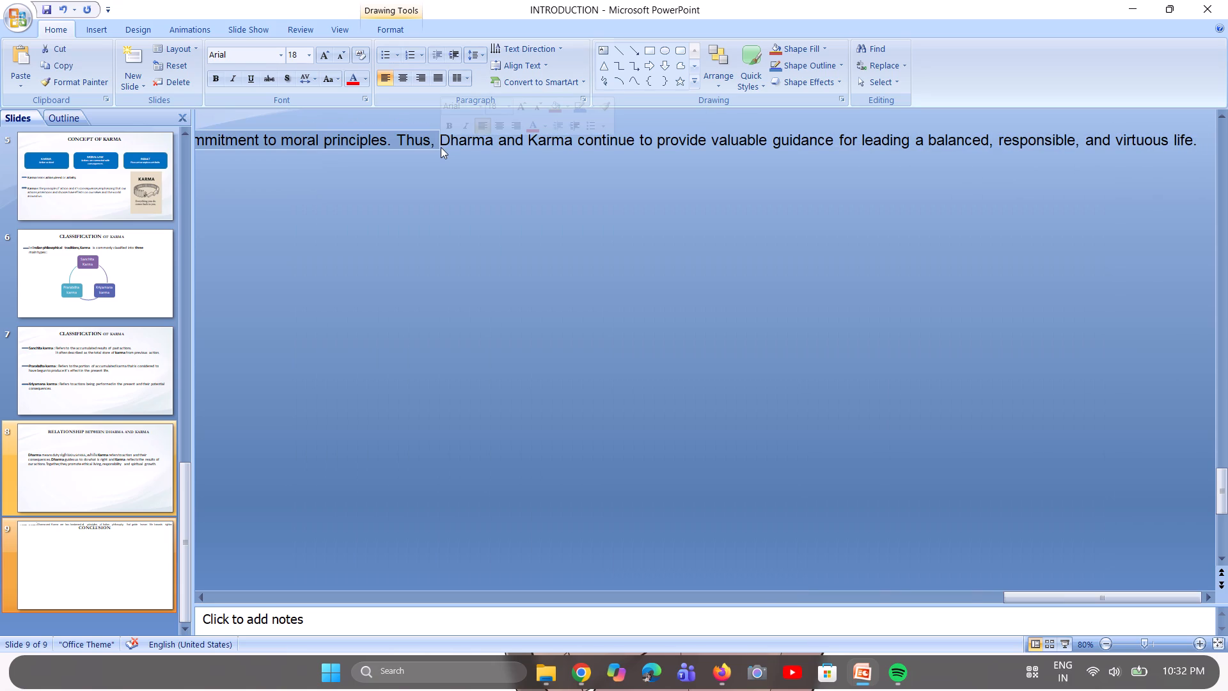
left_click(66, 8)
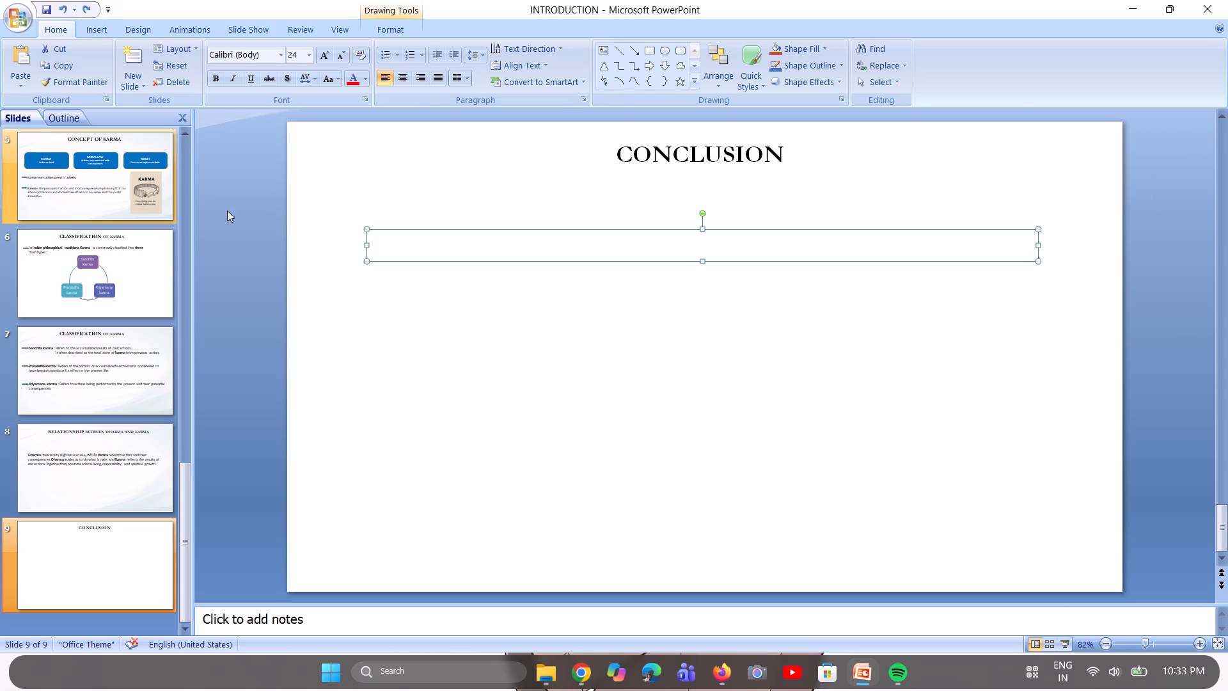
Paste the copied ChatGPT conclusion directly onto slide 9, outside any existing text box.
left_click(376, 343)
right_click(376, 343)
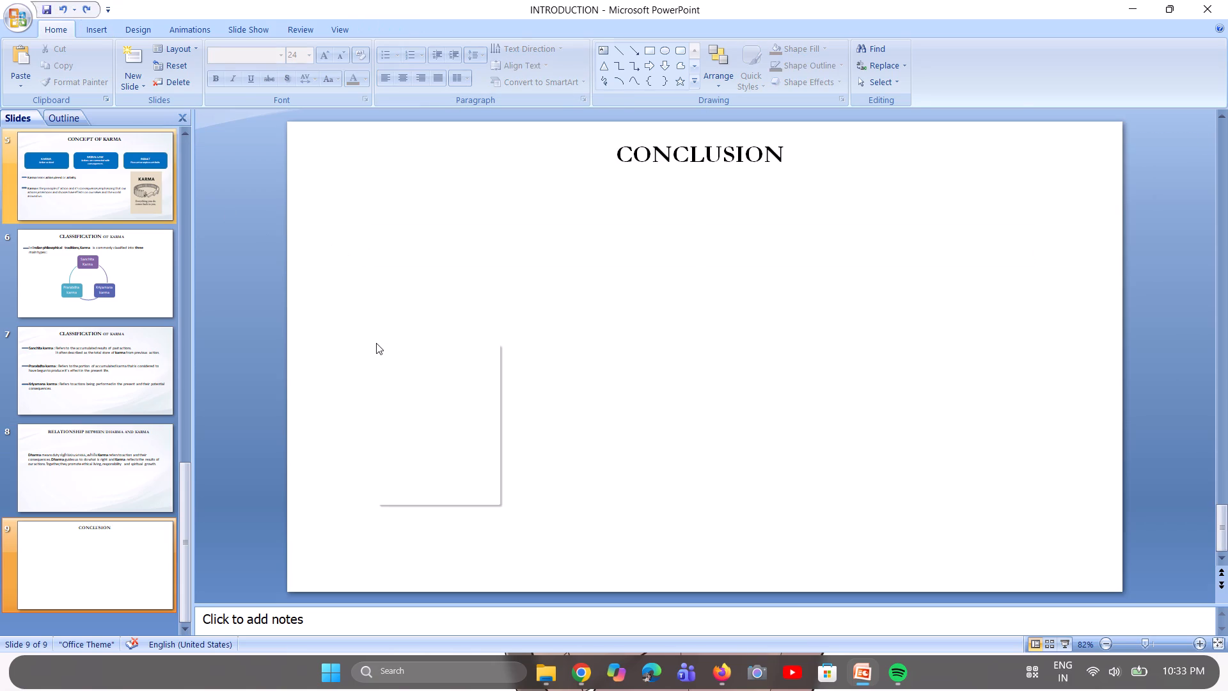
left_click(407, 393)
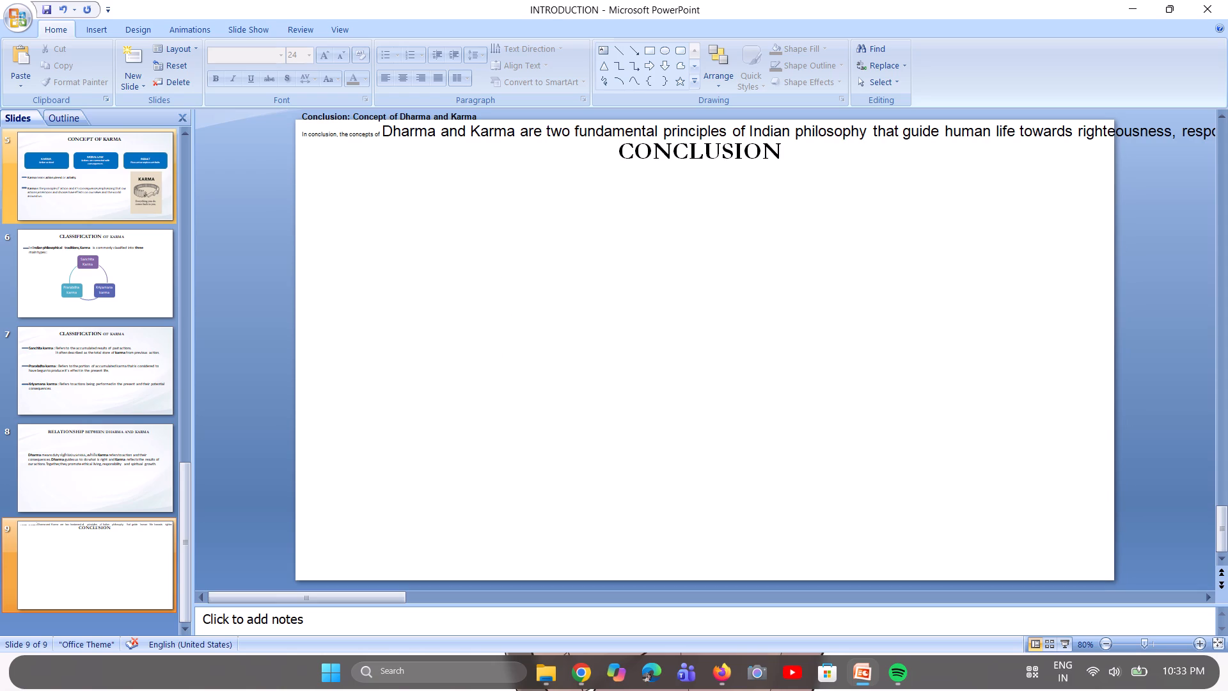
Move the pasted conclusion text box below the CONCLUSION heading and enlarge it so the paragraph wraps over several lines.
left_click_drag(375, 122, 408, 145)
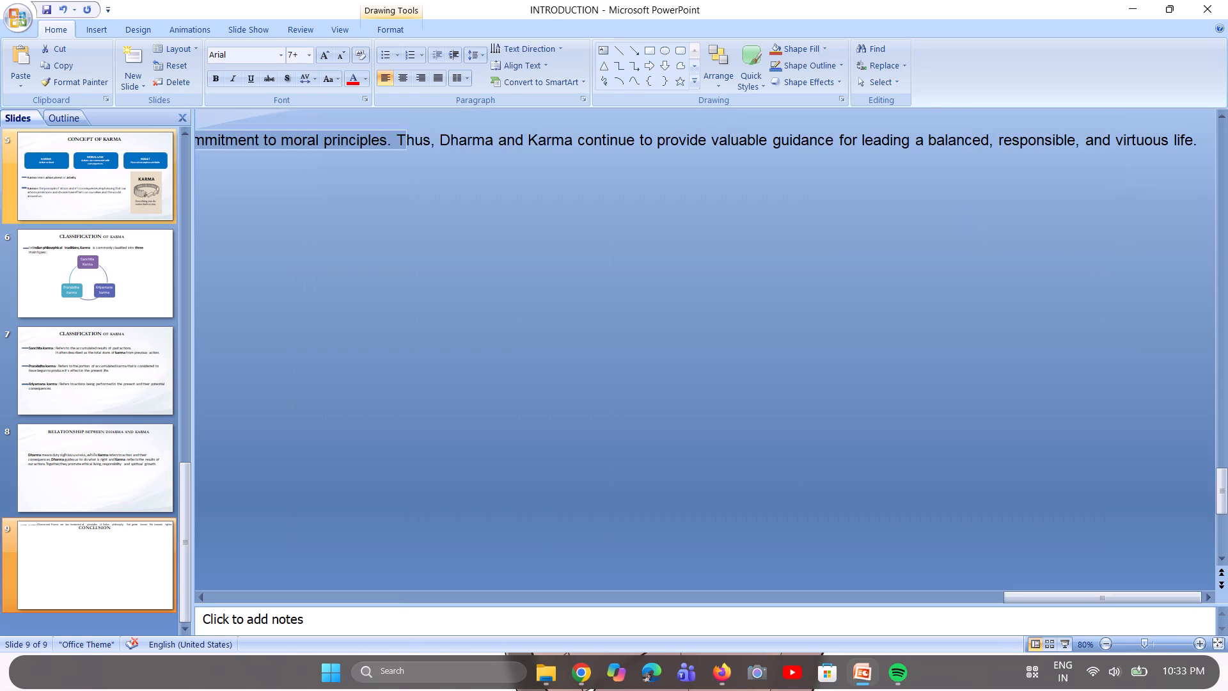
left_click_drag(408, 145, 336, 113)
left_click_drag(304, 156, 326, 275)
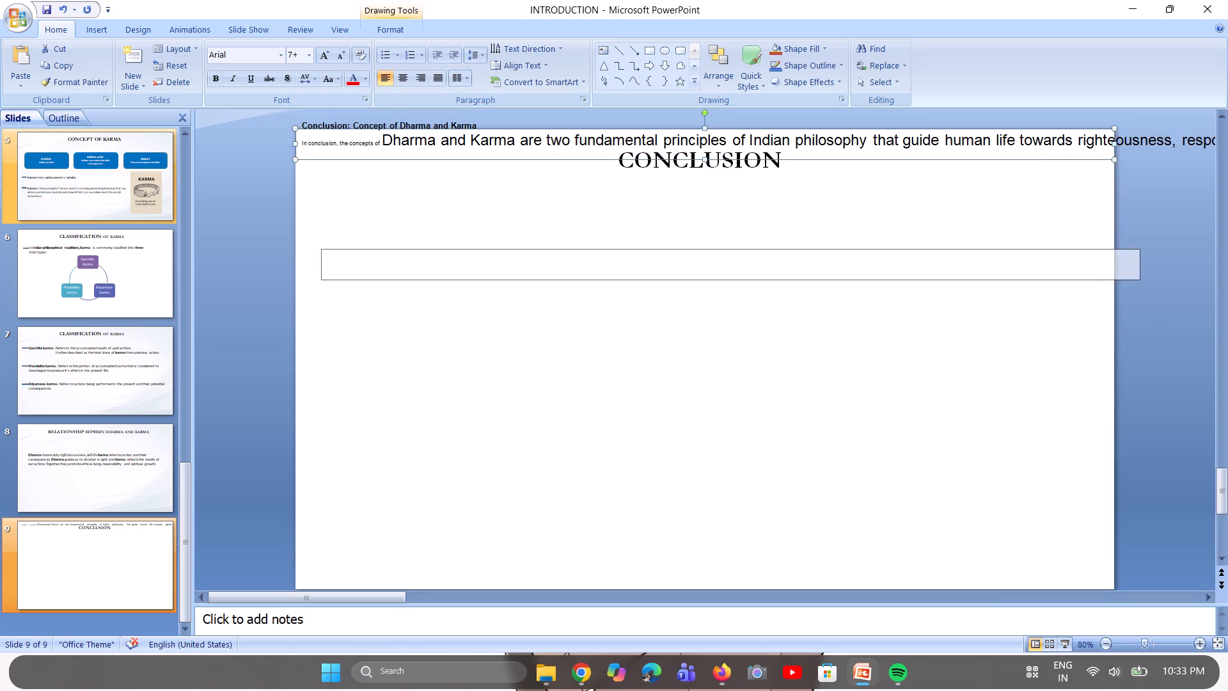
left_click_drag(326, 275, 342, 342)
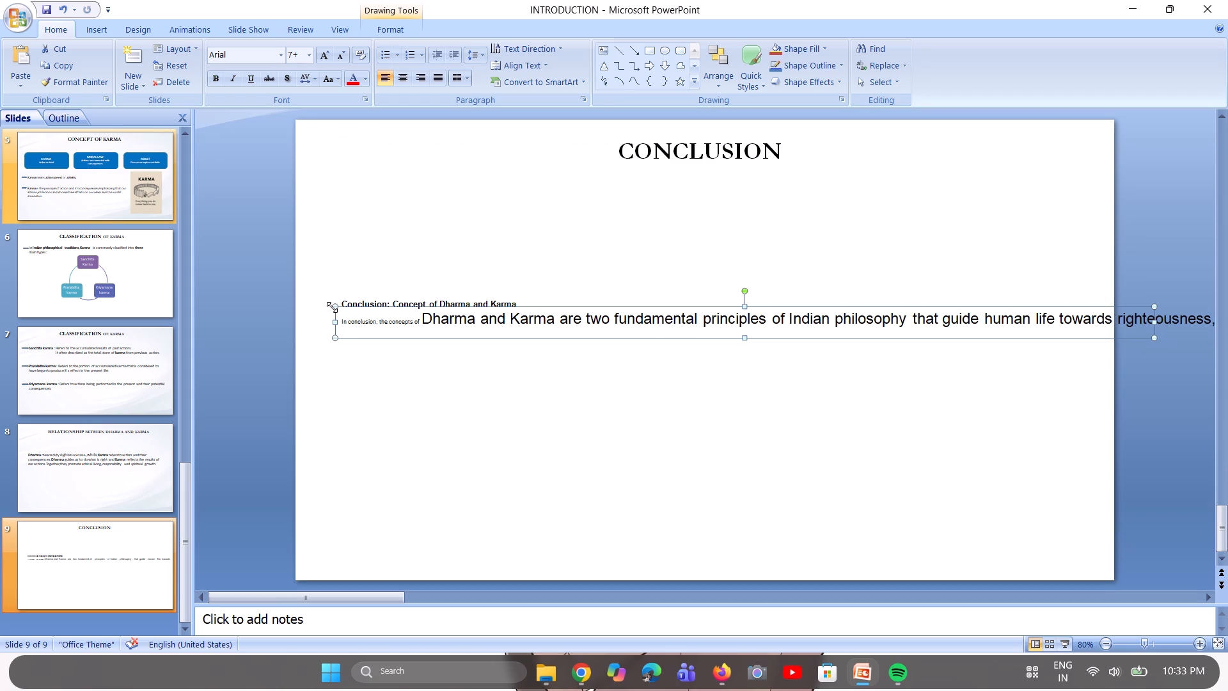
left_click_drag(333, 305, 314, 164)
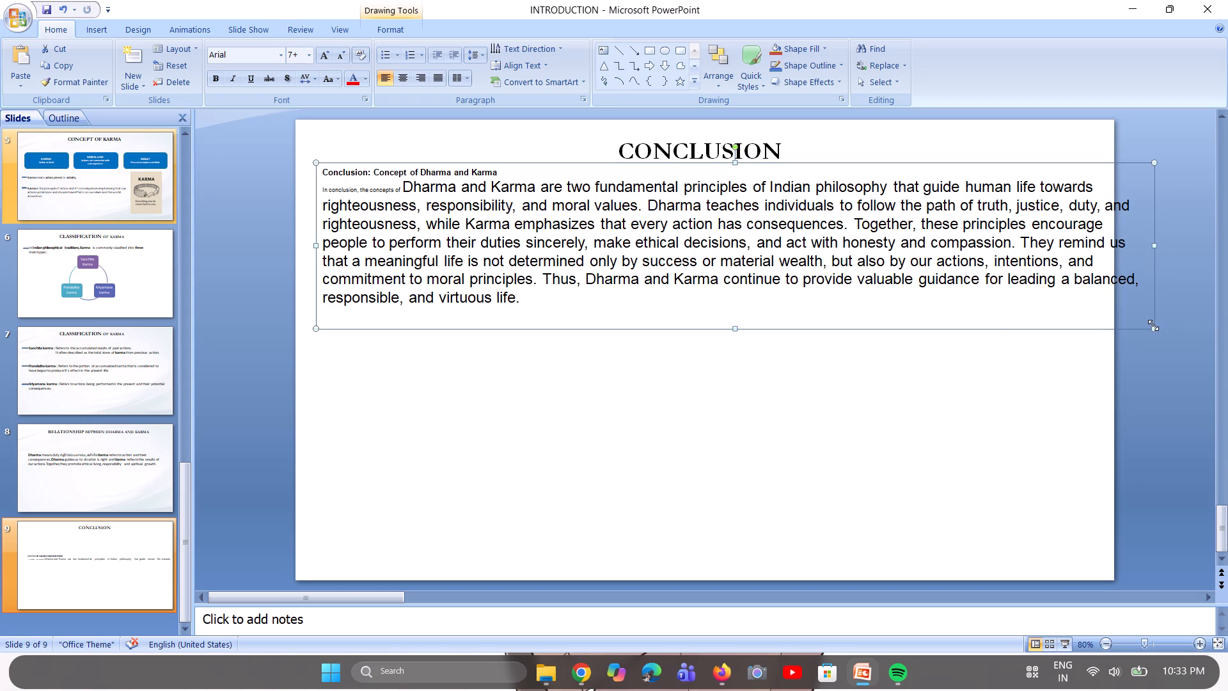
left_click_drag(1154, 325, 1225, 466)
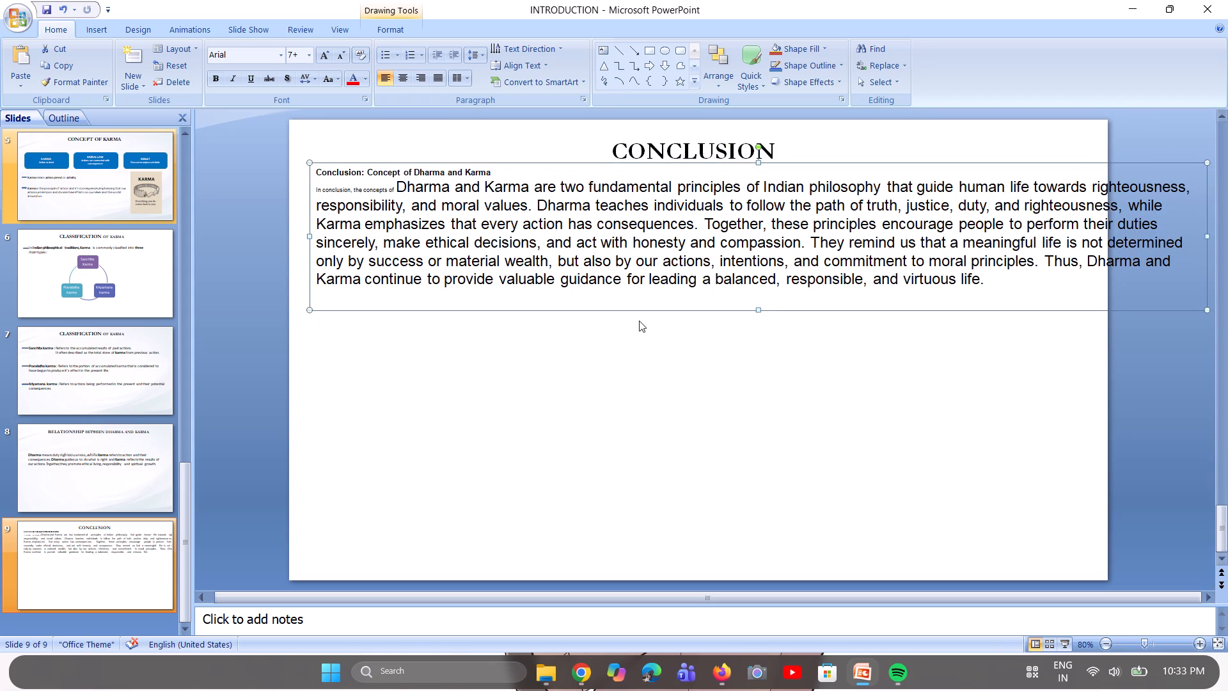
left_click_drag(636, 319, 564, 301)
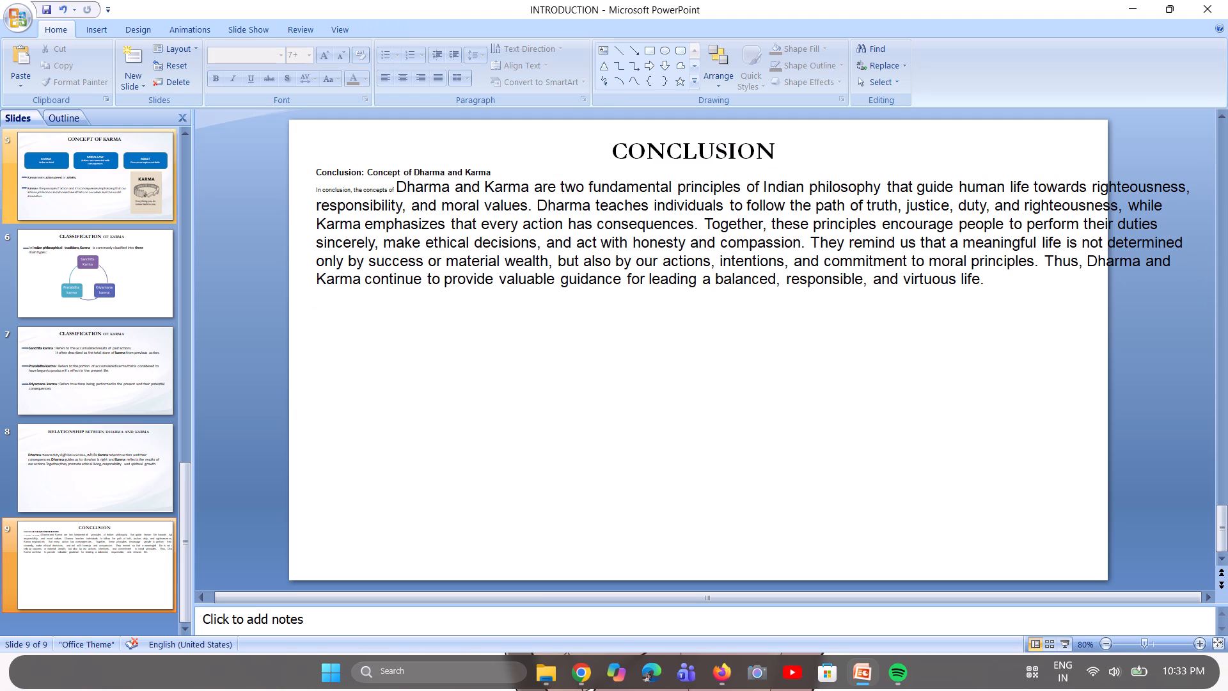
Reposition the conclusion text box near the slide's left edge, with a small gap below the CONCLUSION heading.
left_click_drag(311, 213, 326, 342)
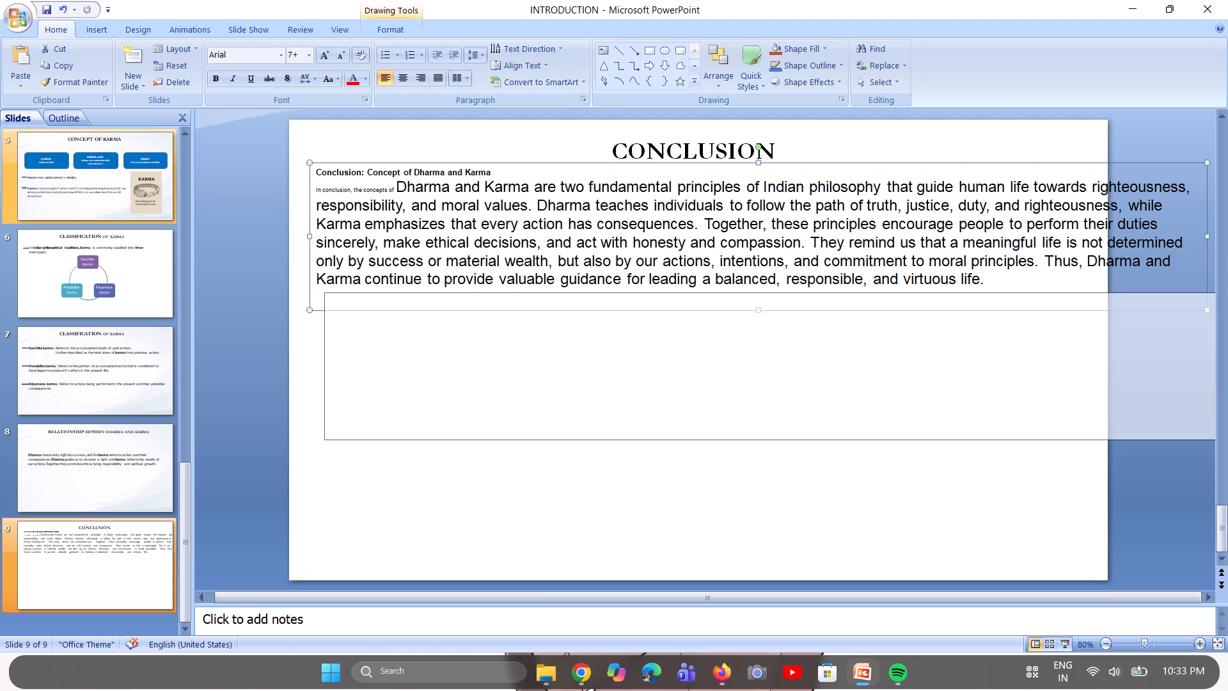
left_click_drag(326, 342, 312, 344)
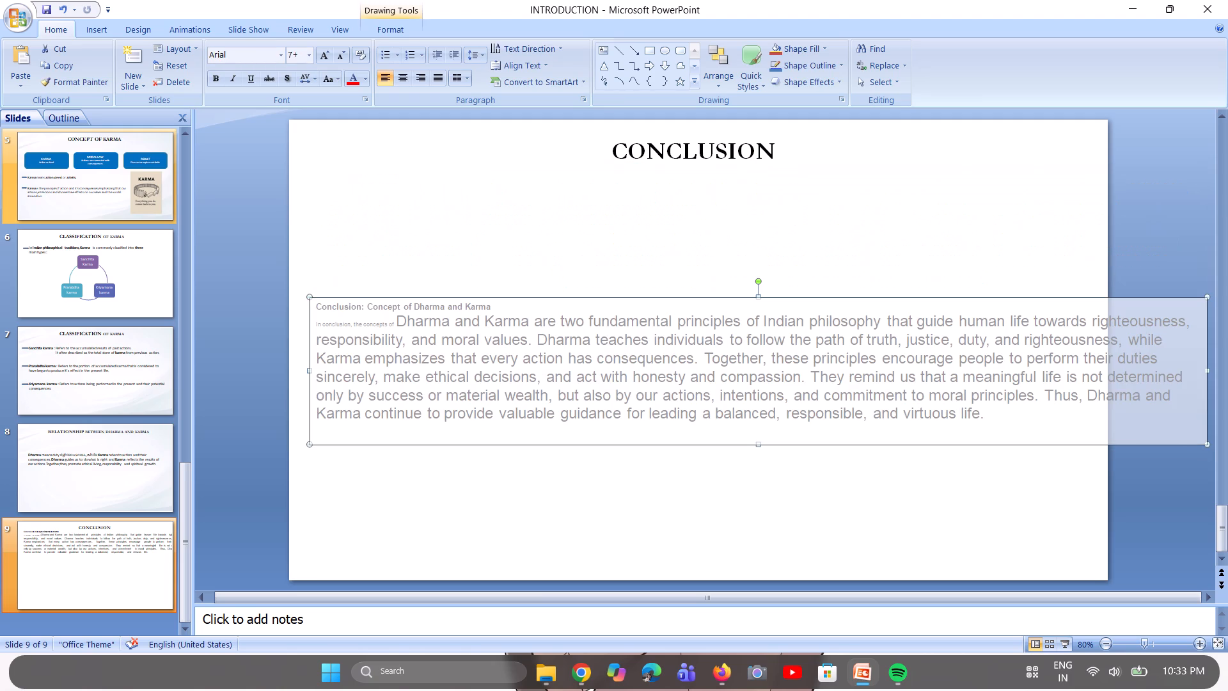
left_click_drag(311, 296, 310, 177)
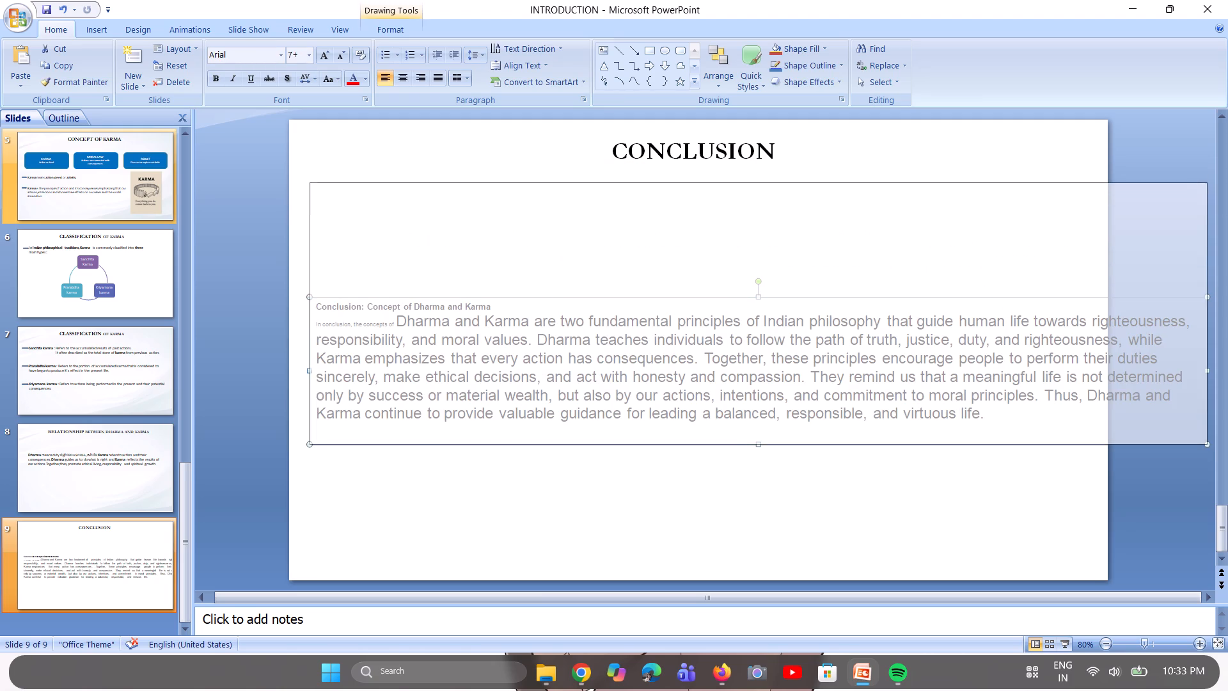
left_click_drag(310, 177, 304, 150)
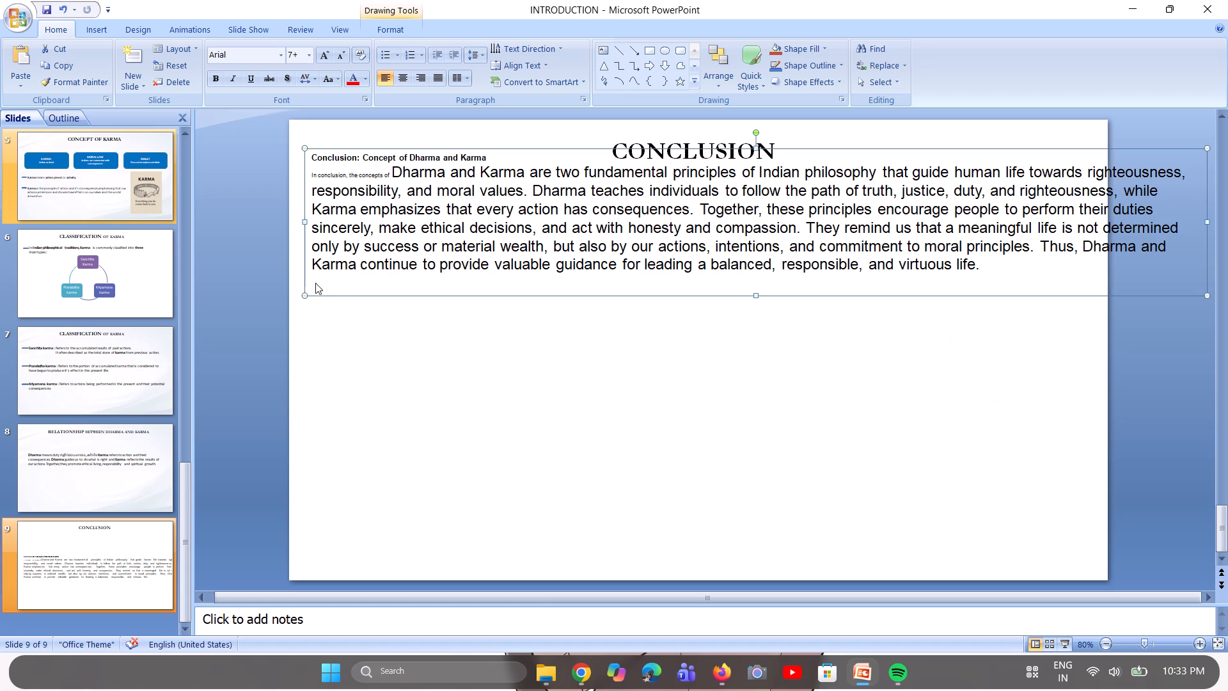
left_click_drag(308, 295, 304, 429)
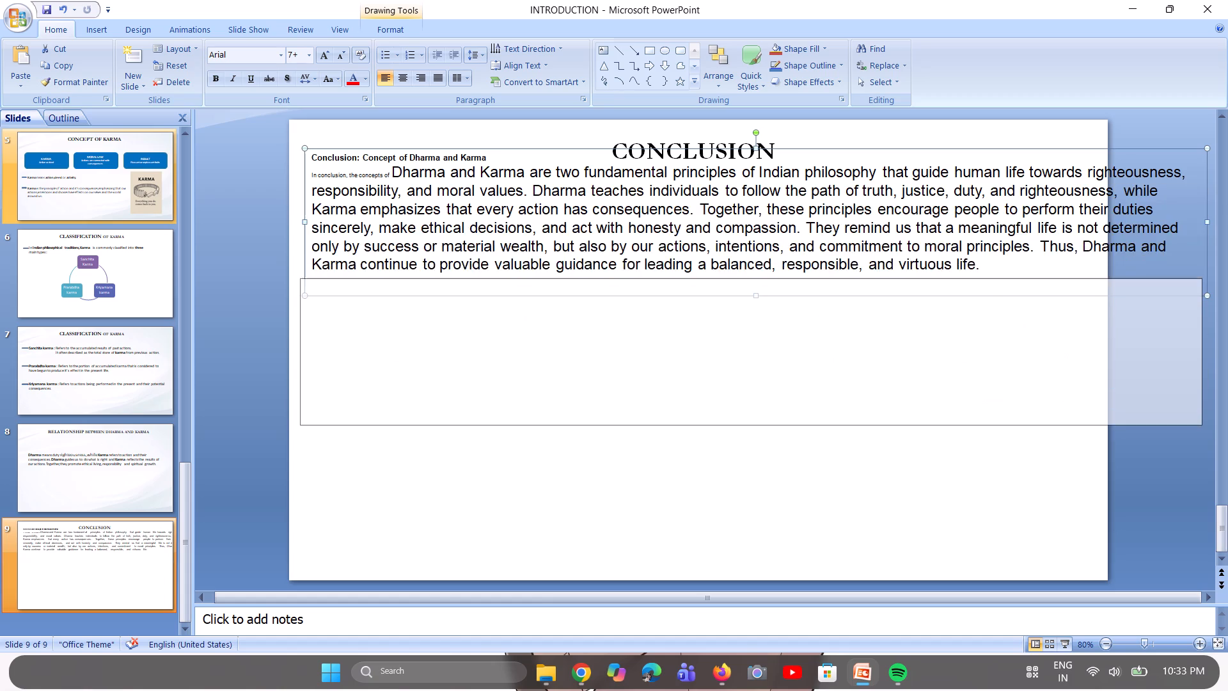
left_click_drag(304, 429, 308, 344)
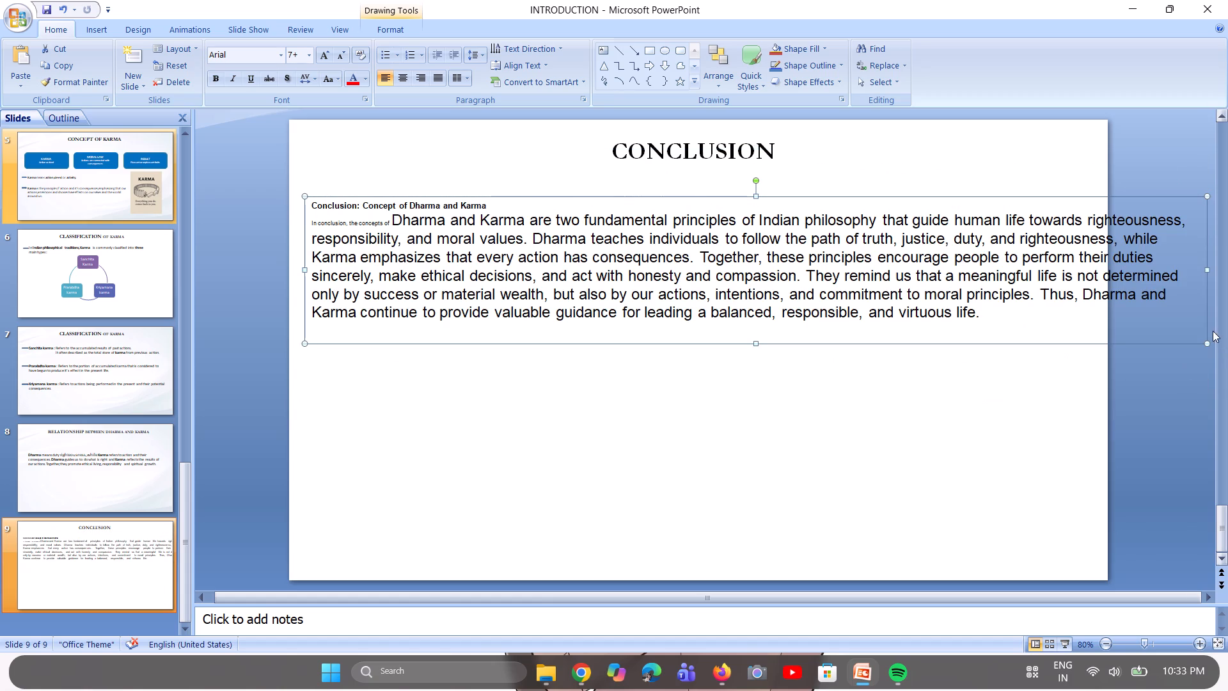
Narrow the conclusion text box so the whole paragraph fits within the slide's width.
left_click_drag(1206, 343, 1169, 457)
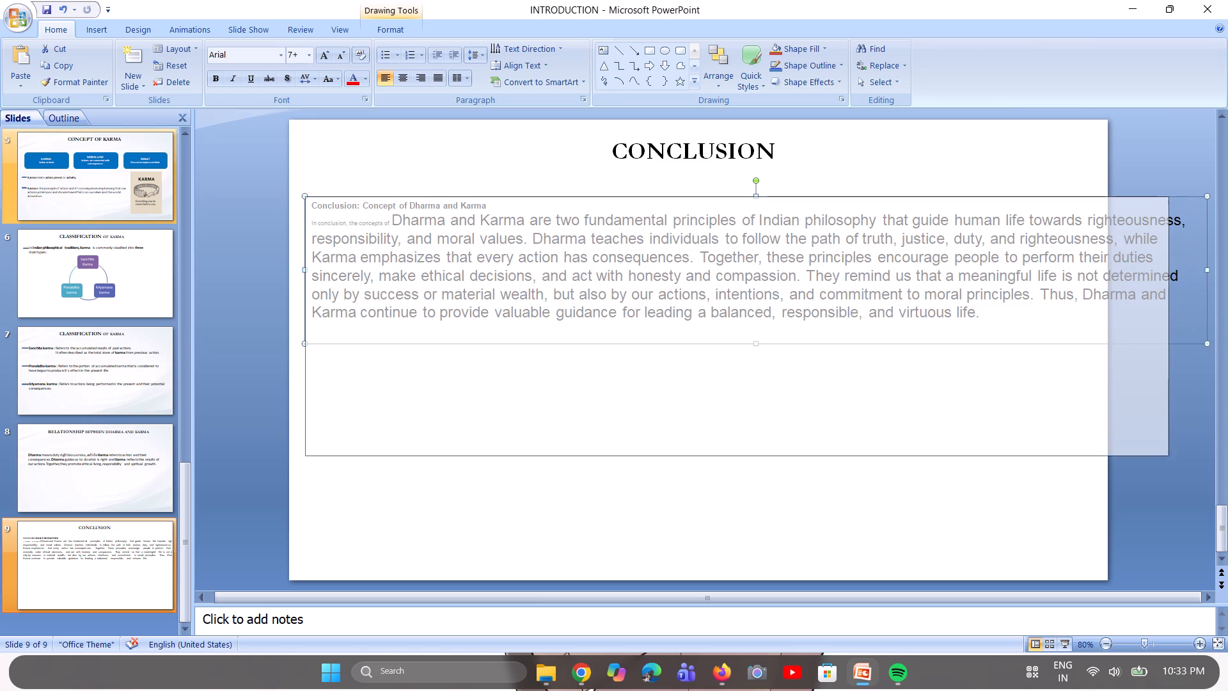
left_click_drag(1169, 457, 1174, 495)
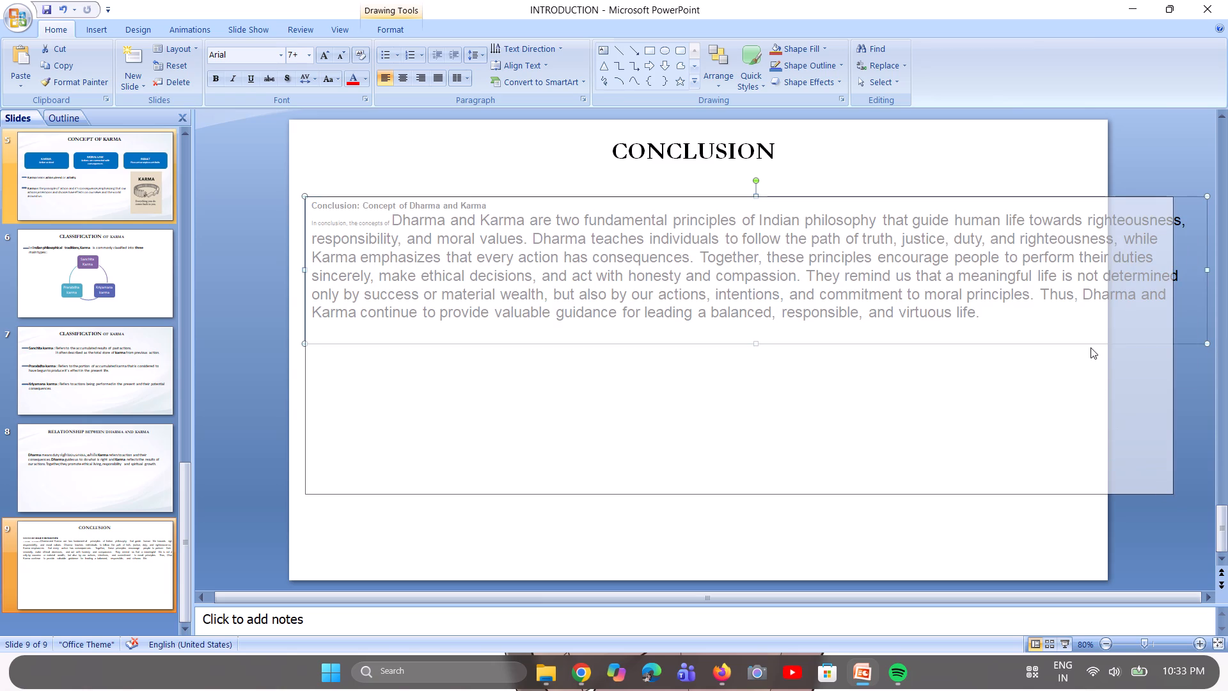
left_click_drag(1174, 278, 1078, 309)
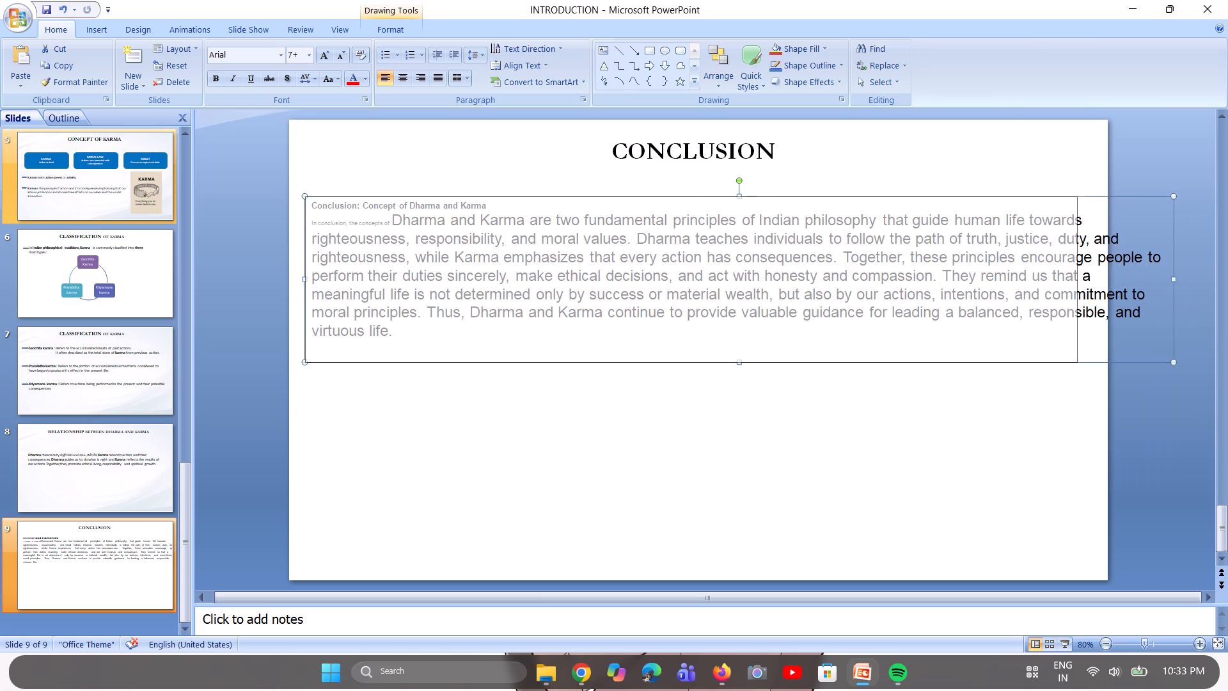
left_click_drag(1078, 309, 1079, 309)
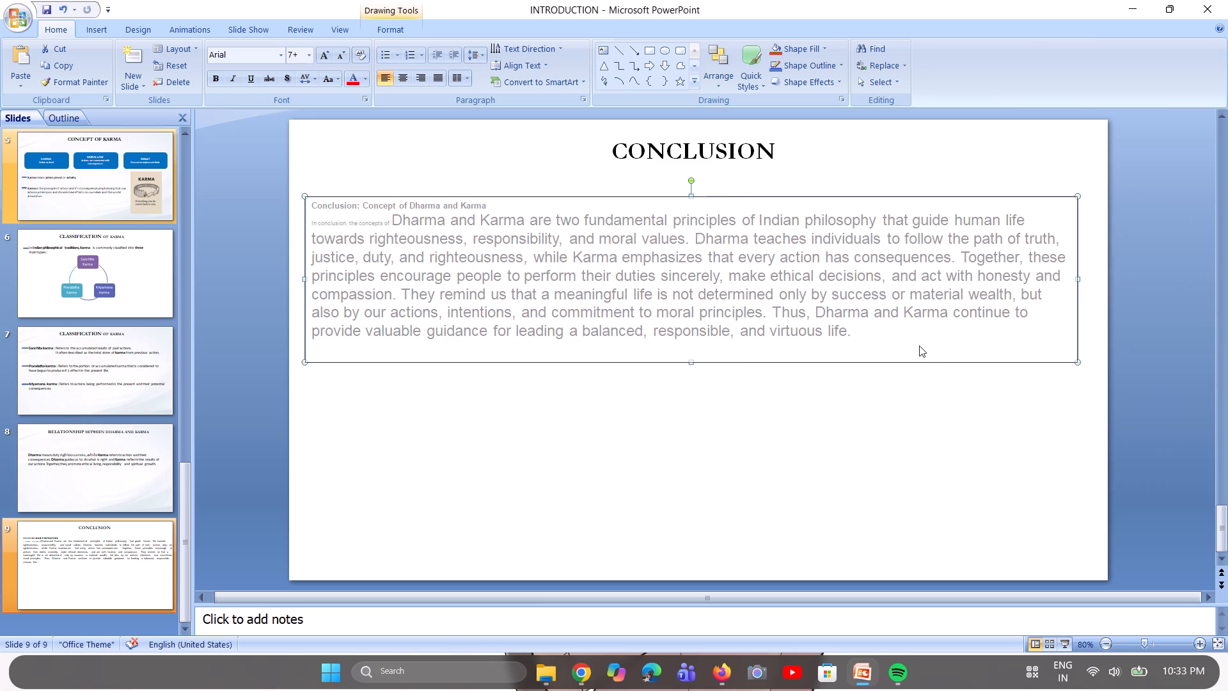
left_click_drag(919, 345, 935, 377)
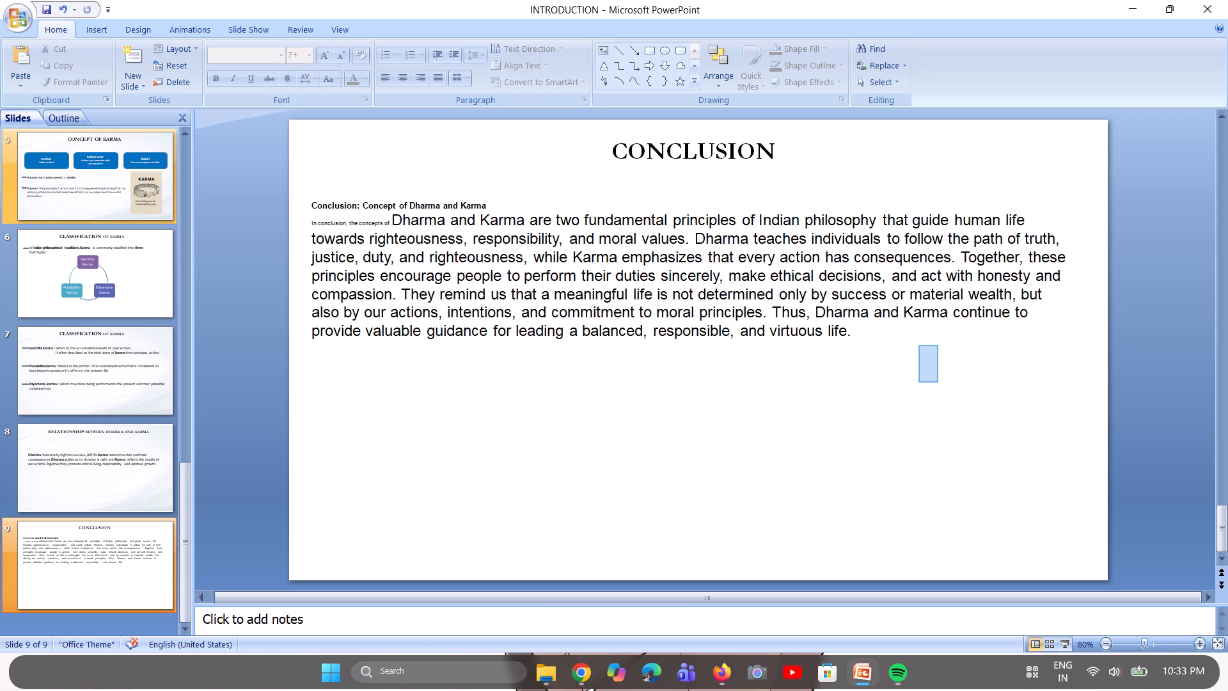
Delete the line "Conclusion: Concept of Dharma and Karma" and the words "In conclusion, the concepts of" so the paragraph starts with "Dharma and Karma are".
left_click(391, 220)
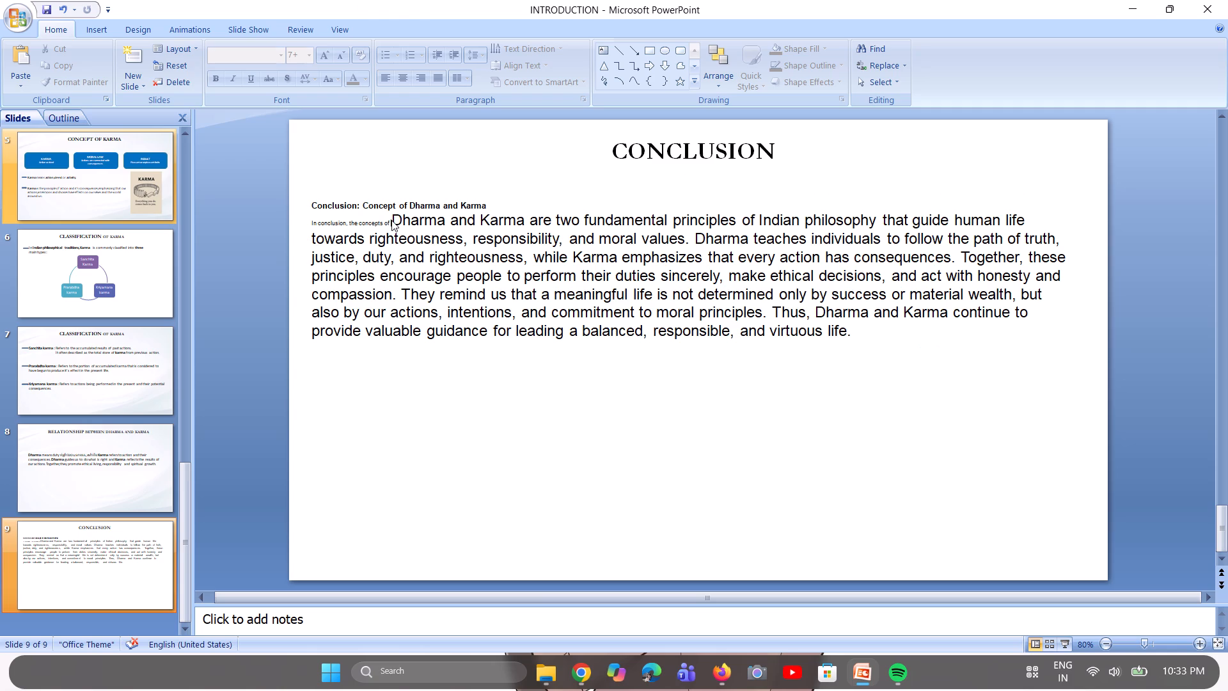
key("BackSpace")
key("BackSpace")
key("BackSpace")
key("BackSpace")
key("BackSpace")
key("BackSpace")
key("BackSpace")
key("BackSpace")
key("BackSpace")
key("BackSpace")
key("BackSpace")
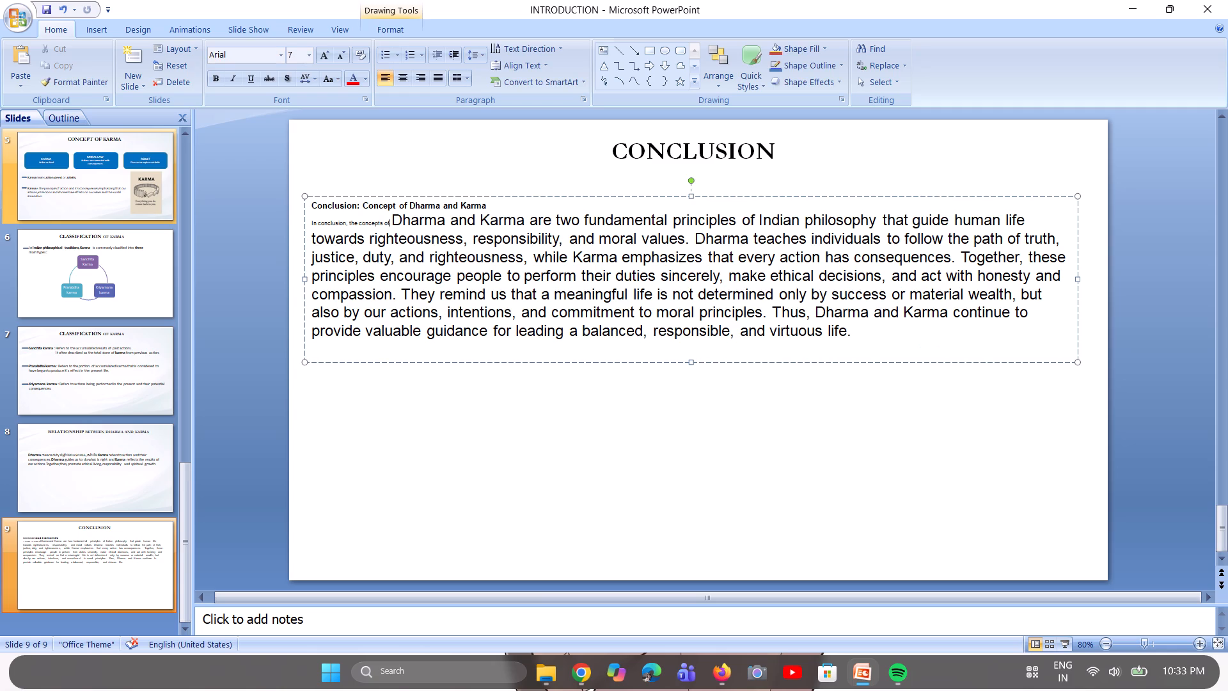
key("BackSpace")
key("BackSpace")
key("BackSpace")
key("BackSpace")
key("BackSpace")
key("BackSpace")
key("BackSpace")
key("BackSpace")
key("BackSpace")
key("BackSpace")
key("BackSpace")
key("BackSpace")
key("BackSpace")
key("BackSpace")
key("BackSpace")
key("BackSpace")
key("BackSpace")
key("BackSpace")
key("BackSpace")
key("BackSpace")
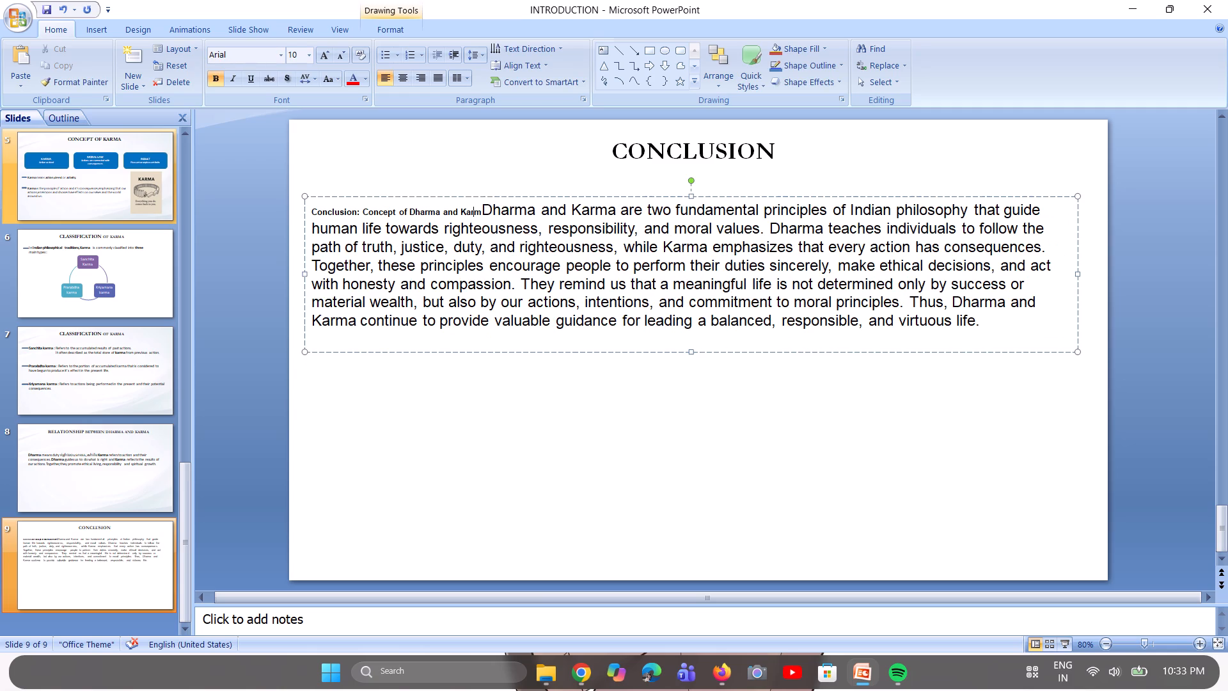
key("BackSpace")
key("BackSpace")
key("BackSpace")
key("BackSpace")
key("BackSpace")
key("BackSpace")
key("BackSpace")
key("BackSpace")
key("BackSpace")
key("BackSpace")
key("BackSpace")
key("BackSpace")
key("BackSpace")
key("BackSpace")
key("BackSpace")
key("BackSpace")
key("BackSpace")
key("BackSpace")
key("BackSpace")
key("BackSpace")
key("BackSpace")
key("BackSpace")
key("BackSpace")
key("BackSpace")
key("BackSpace")
key("BackSpace")
key("BackSpace")
key("BackSpace")
key("BackSpace")
key("BackSpace")
key("BackSpace")
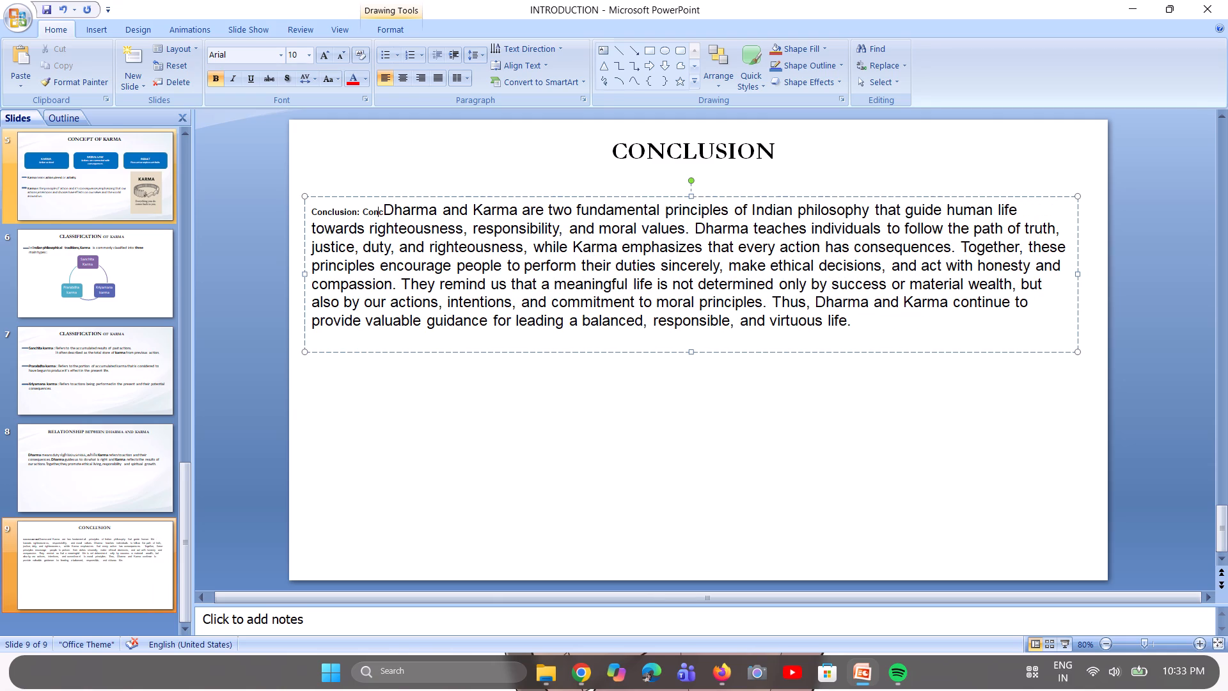
key("BackSpace")
key("BackSpace")
key("BackSpace")
key("BackSpace")
key("BackSpace")
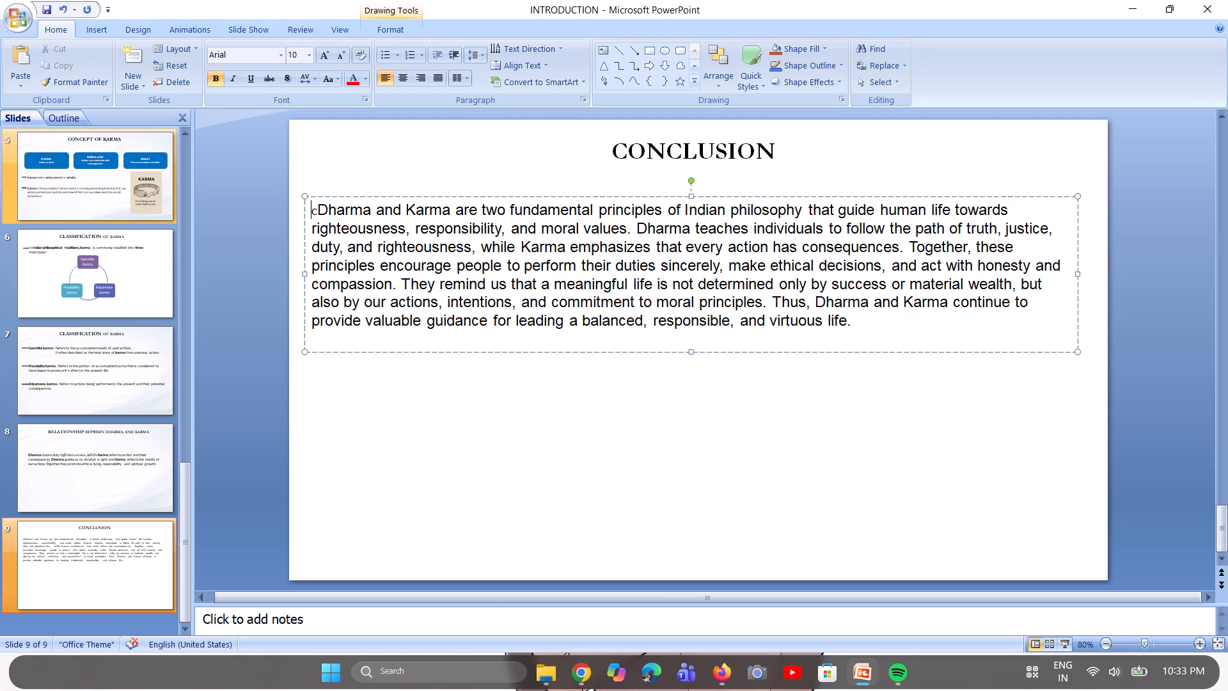
Move the conclusion text box slightly lower, leaving a wider gap below the CONCLUSION heading.
left_click(741, 479)
left_click(826, 273)
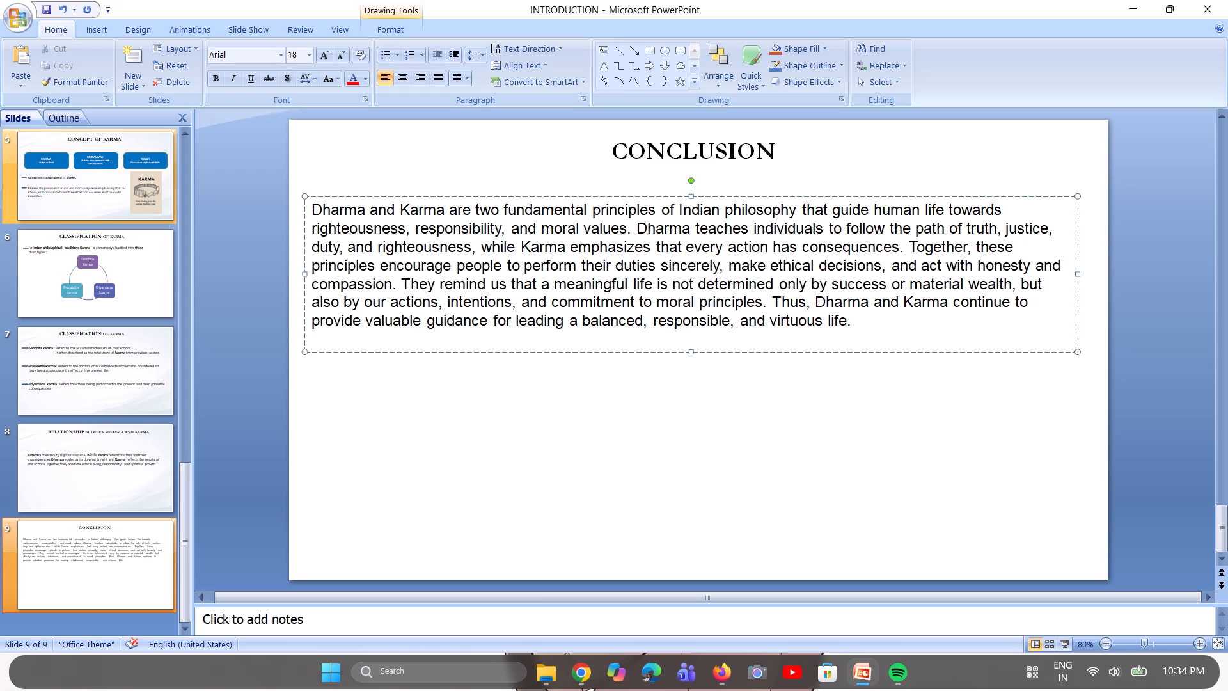
left_click_drag(1064, 349, 1118, 407)
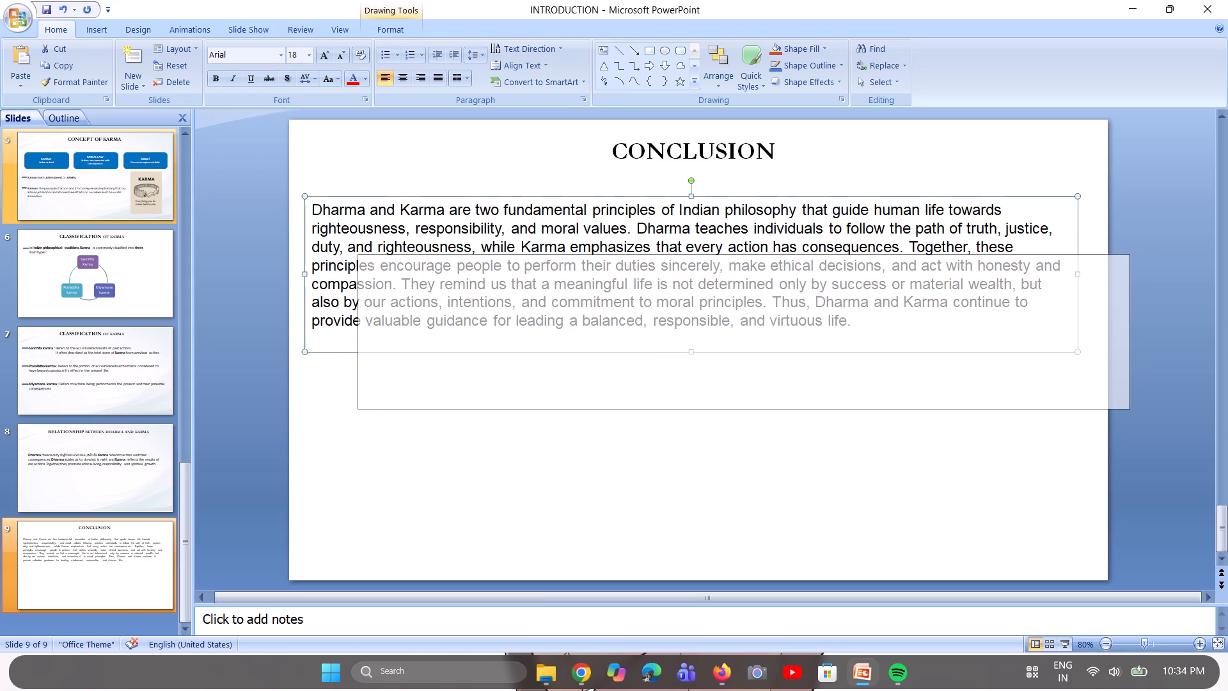
left_click_drag(1118, 407, 1066, 381)
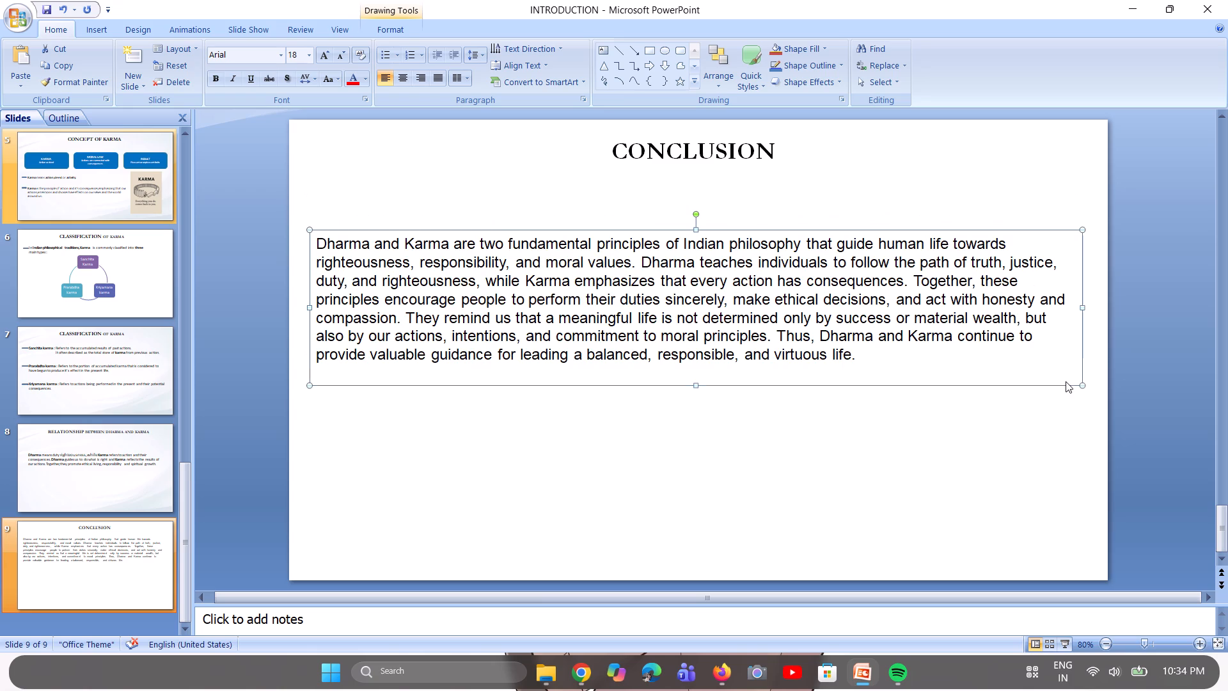
left_click(1021, 461)
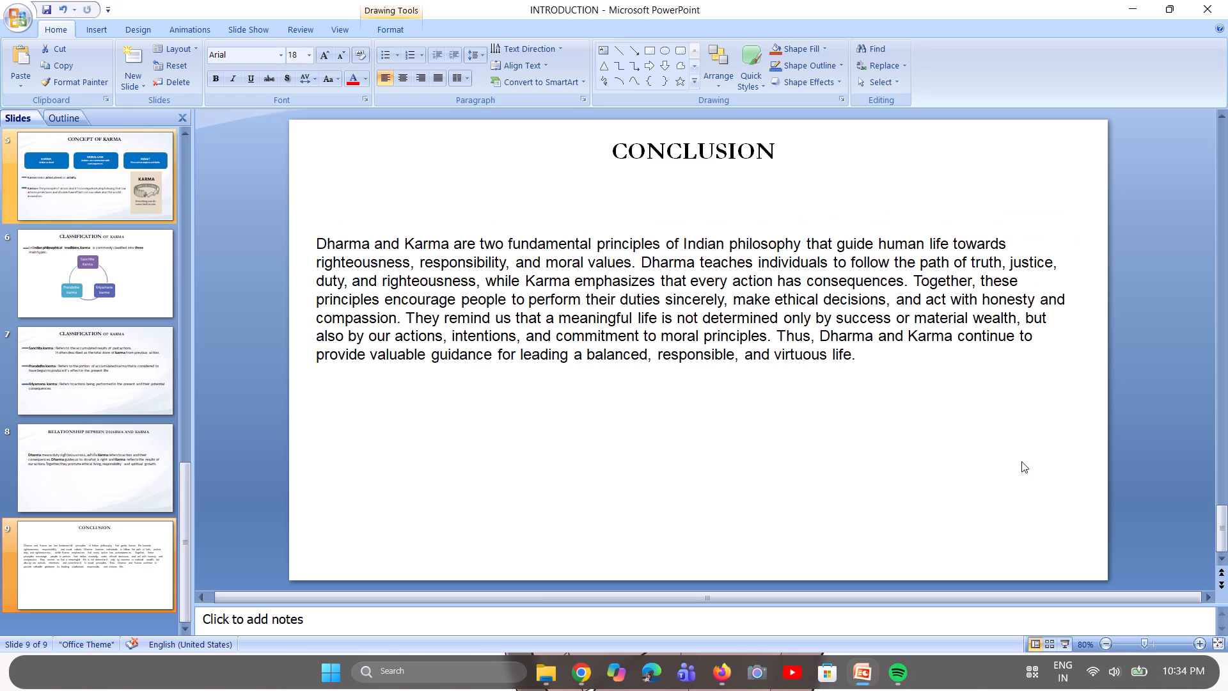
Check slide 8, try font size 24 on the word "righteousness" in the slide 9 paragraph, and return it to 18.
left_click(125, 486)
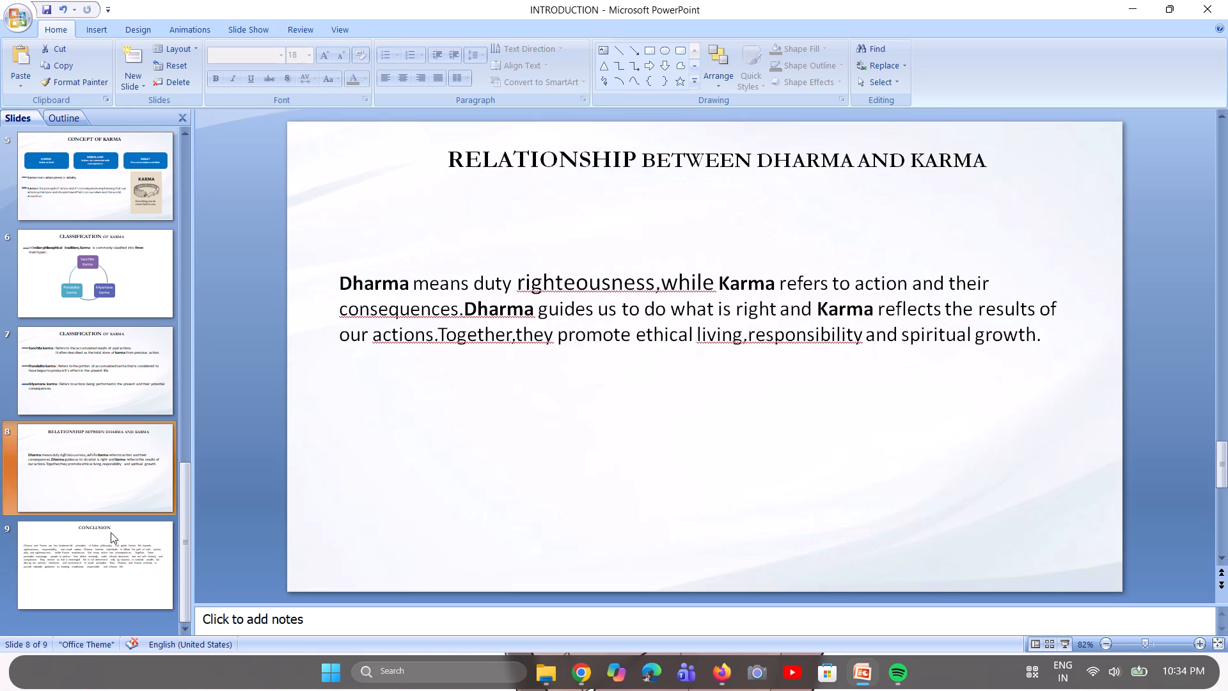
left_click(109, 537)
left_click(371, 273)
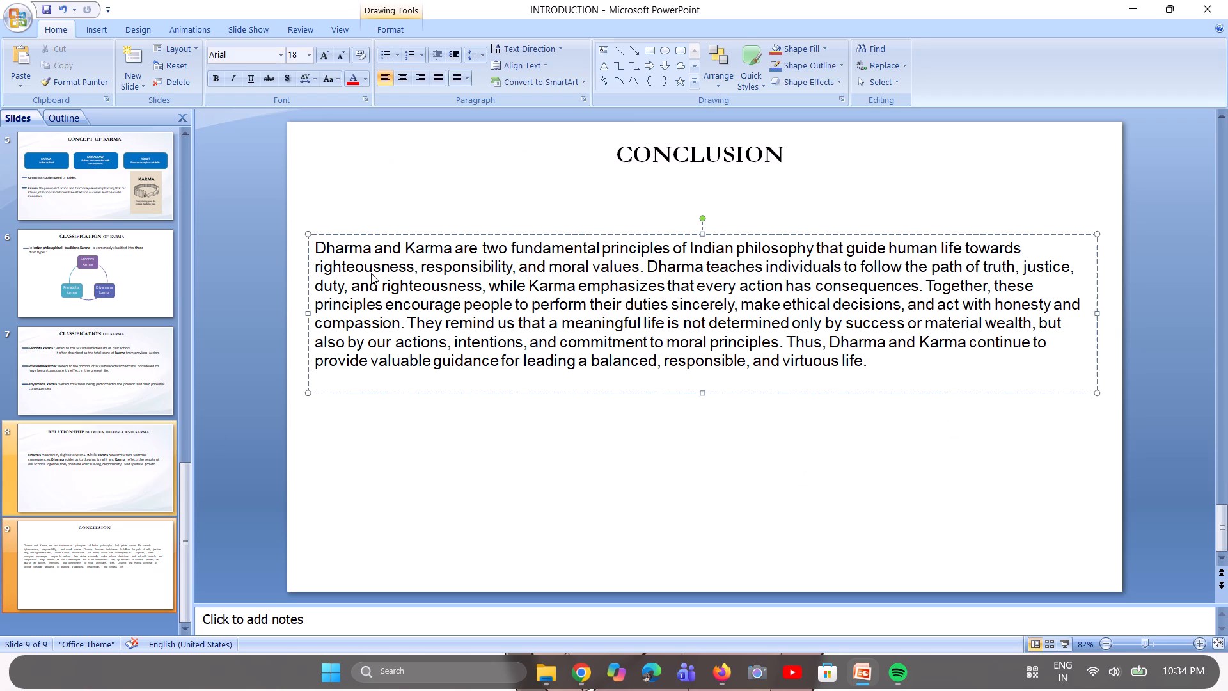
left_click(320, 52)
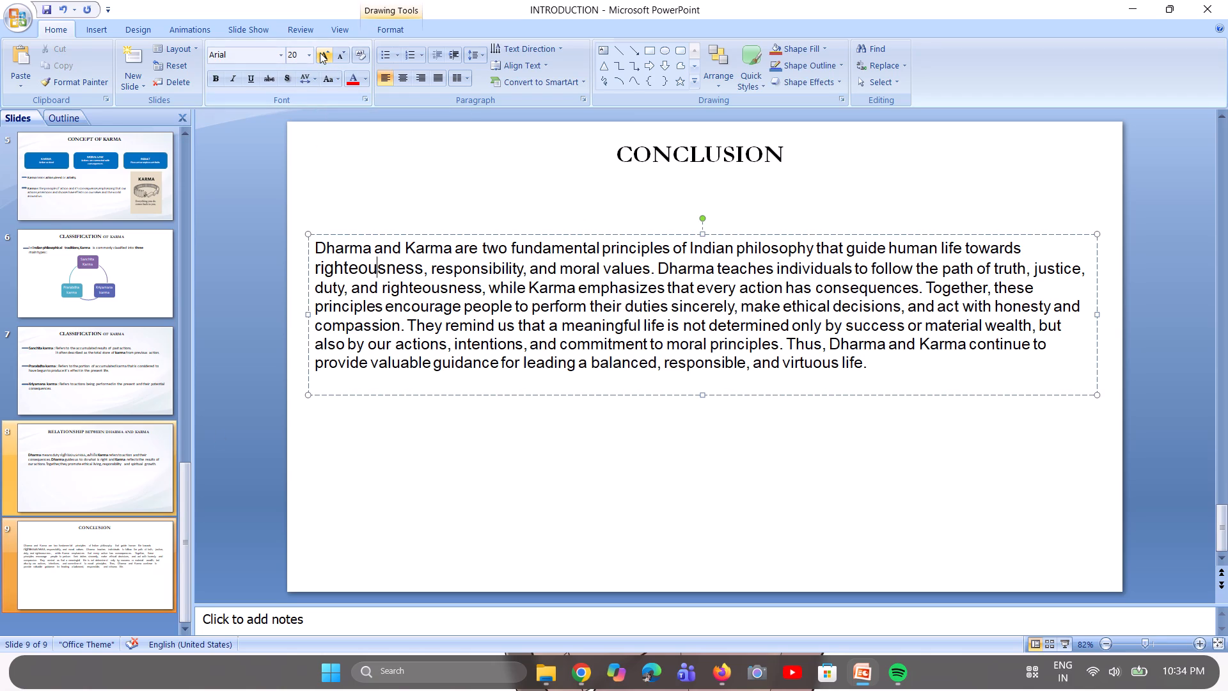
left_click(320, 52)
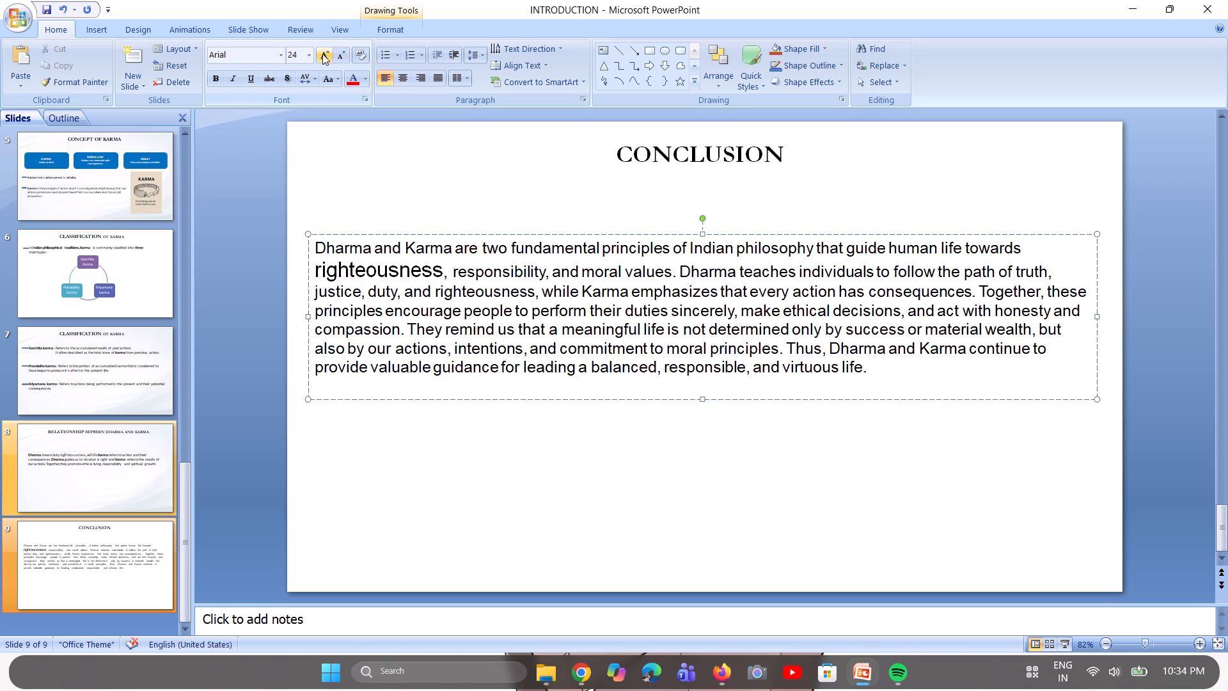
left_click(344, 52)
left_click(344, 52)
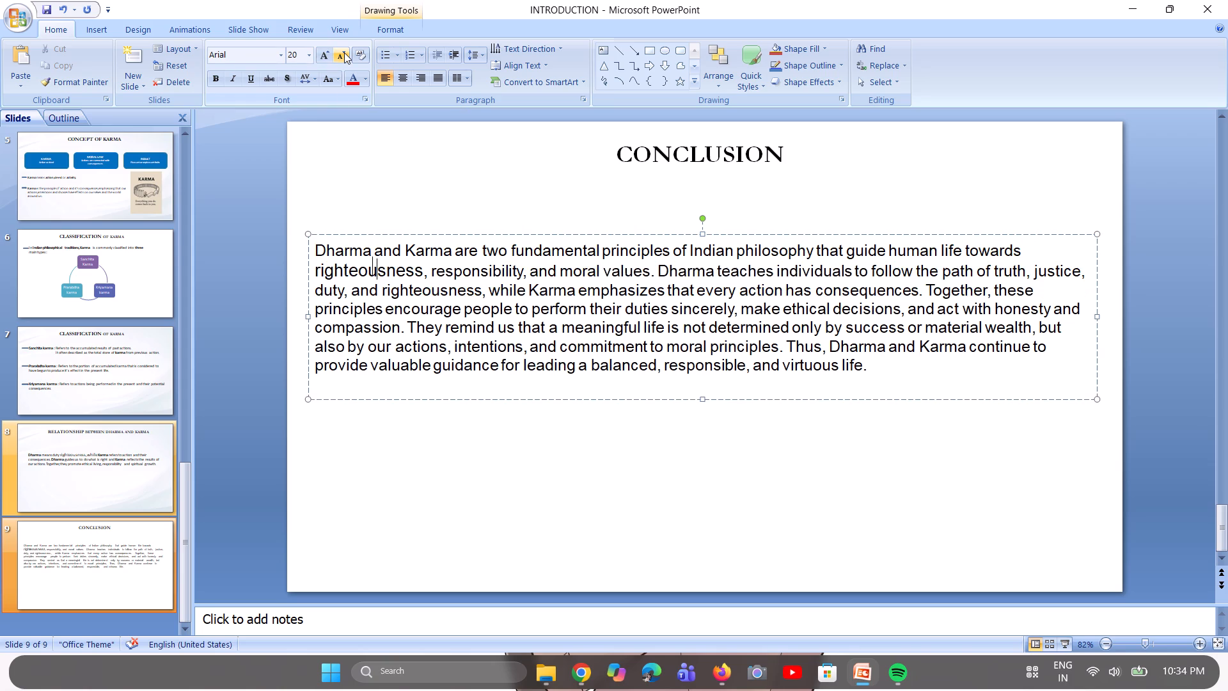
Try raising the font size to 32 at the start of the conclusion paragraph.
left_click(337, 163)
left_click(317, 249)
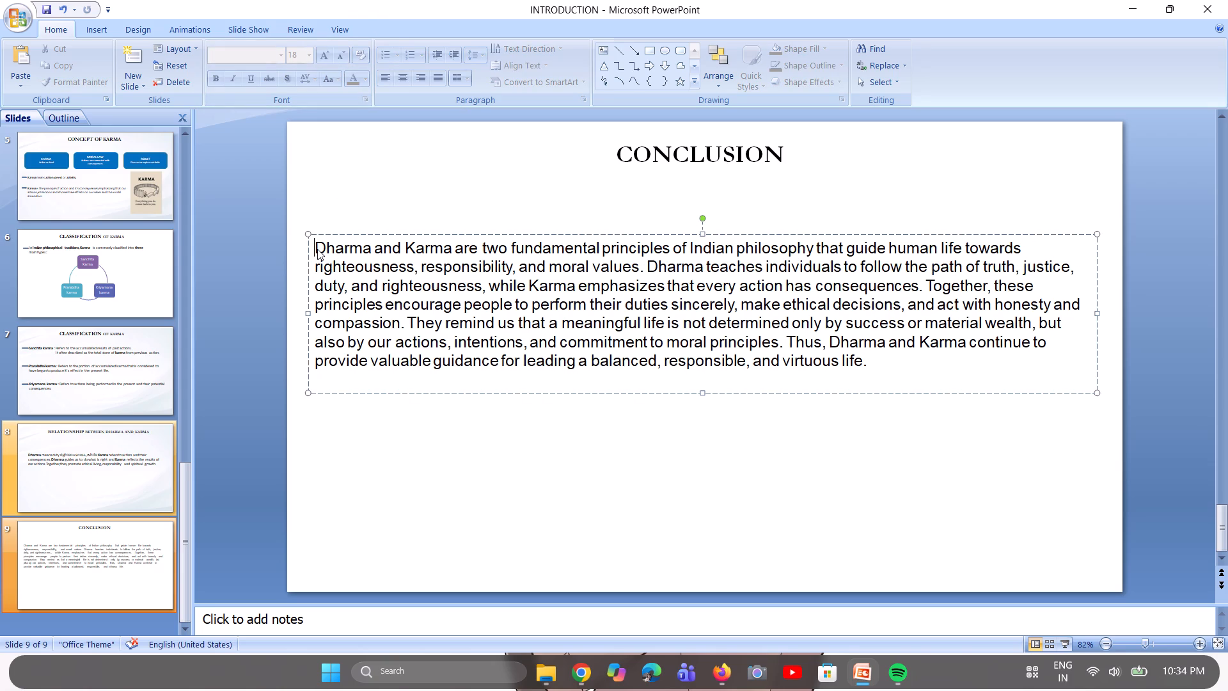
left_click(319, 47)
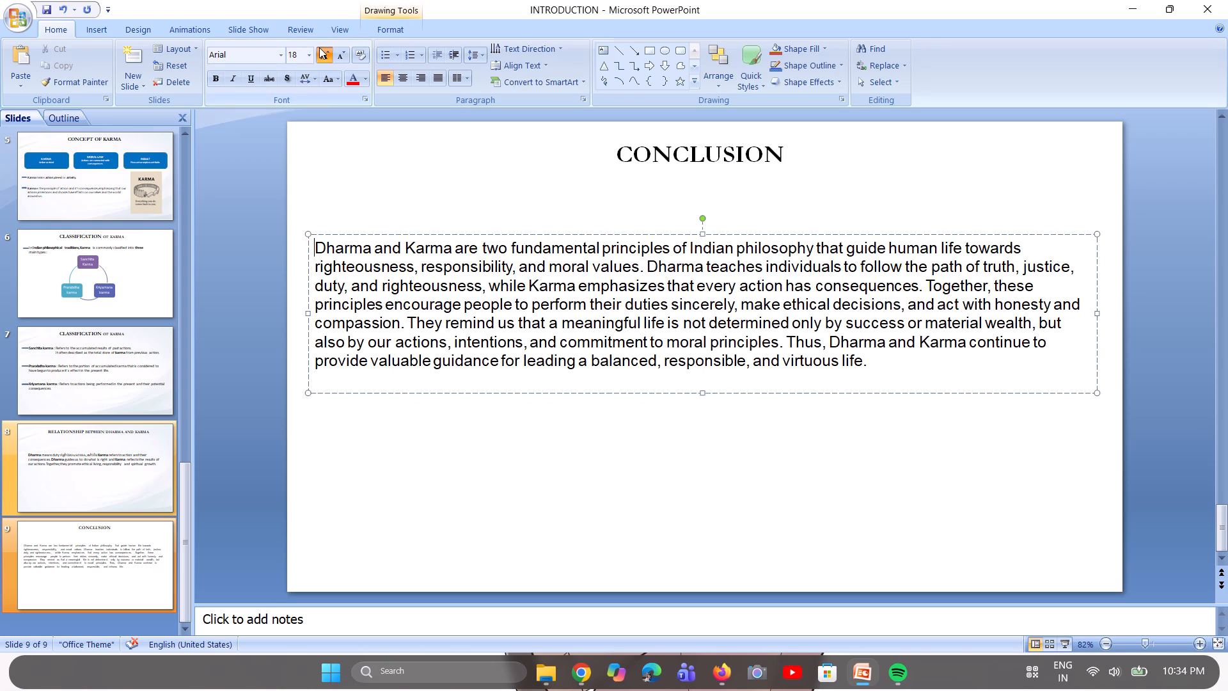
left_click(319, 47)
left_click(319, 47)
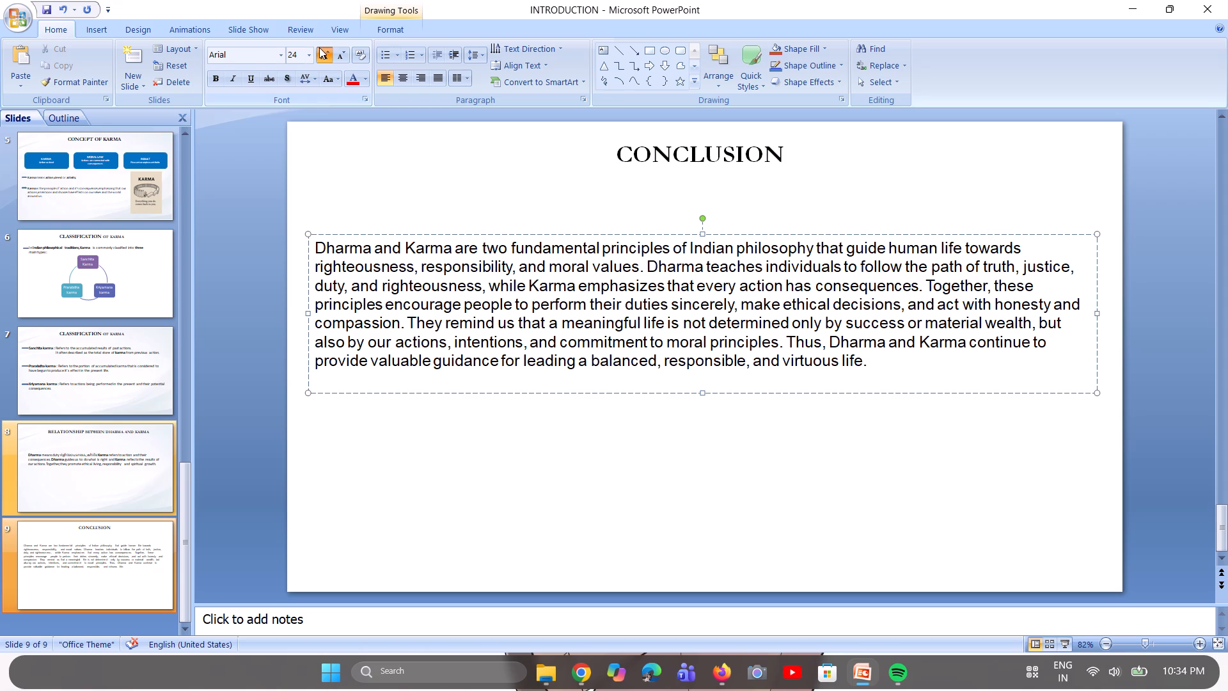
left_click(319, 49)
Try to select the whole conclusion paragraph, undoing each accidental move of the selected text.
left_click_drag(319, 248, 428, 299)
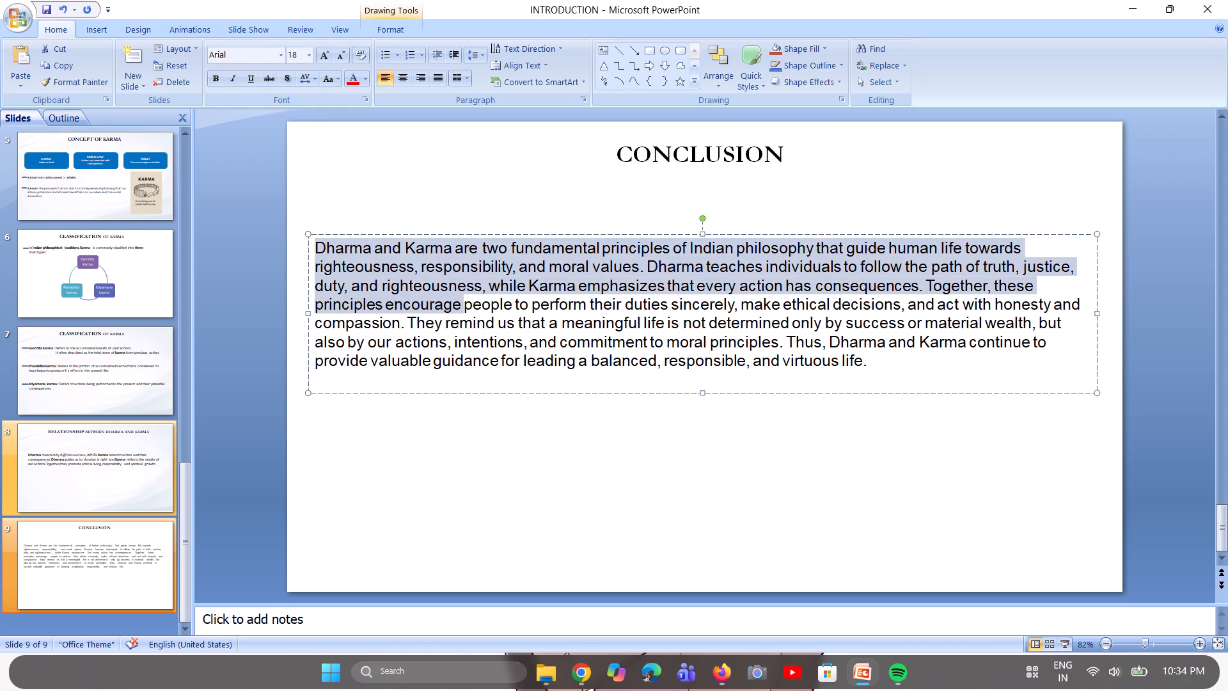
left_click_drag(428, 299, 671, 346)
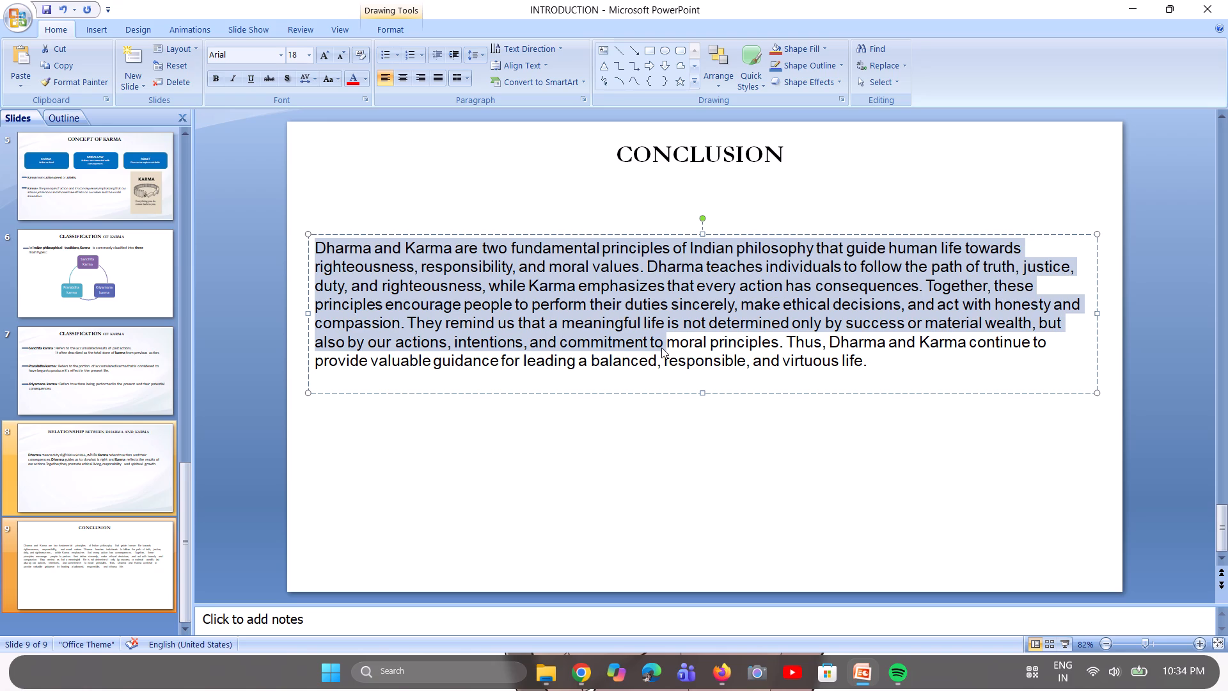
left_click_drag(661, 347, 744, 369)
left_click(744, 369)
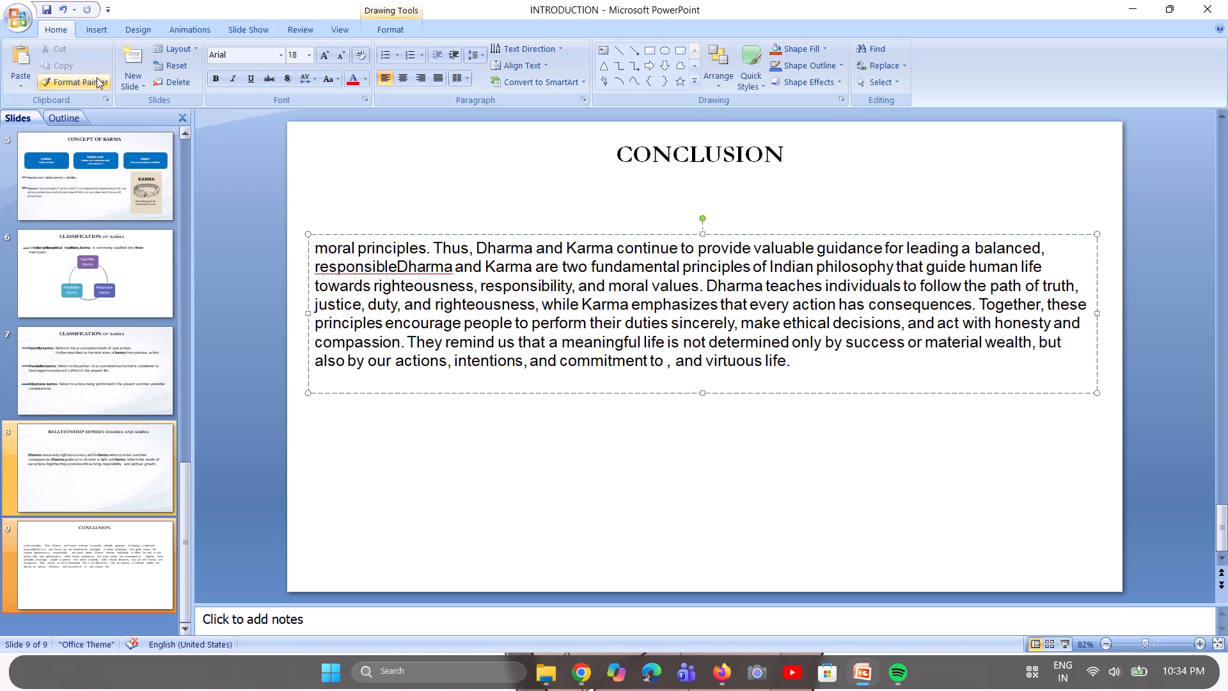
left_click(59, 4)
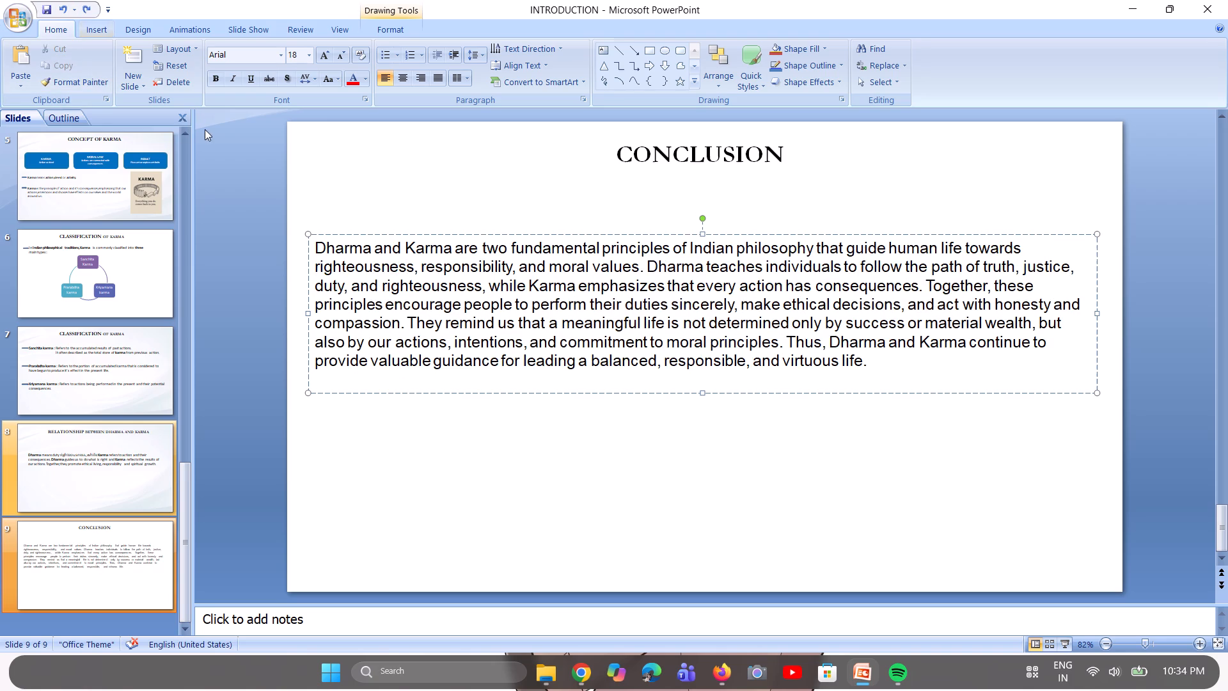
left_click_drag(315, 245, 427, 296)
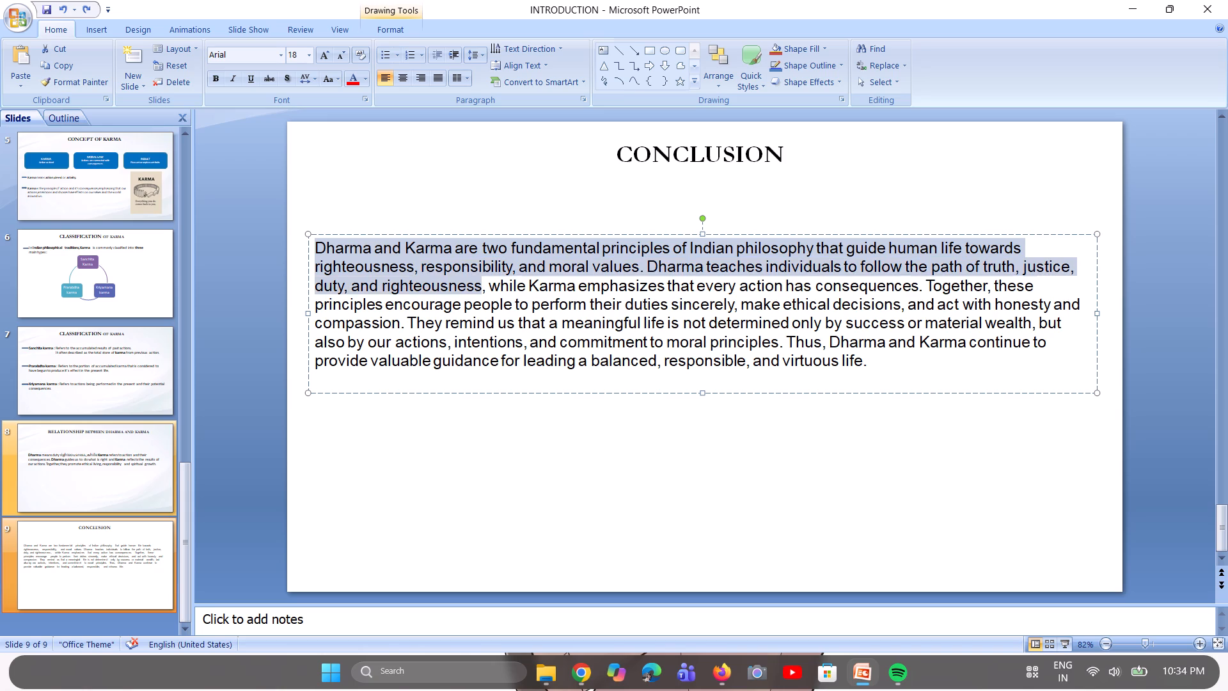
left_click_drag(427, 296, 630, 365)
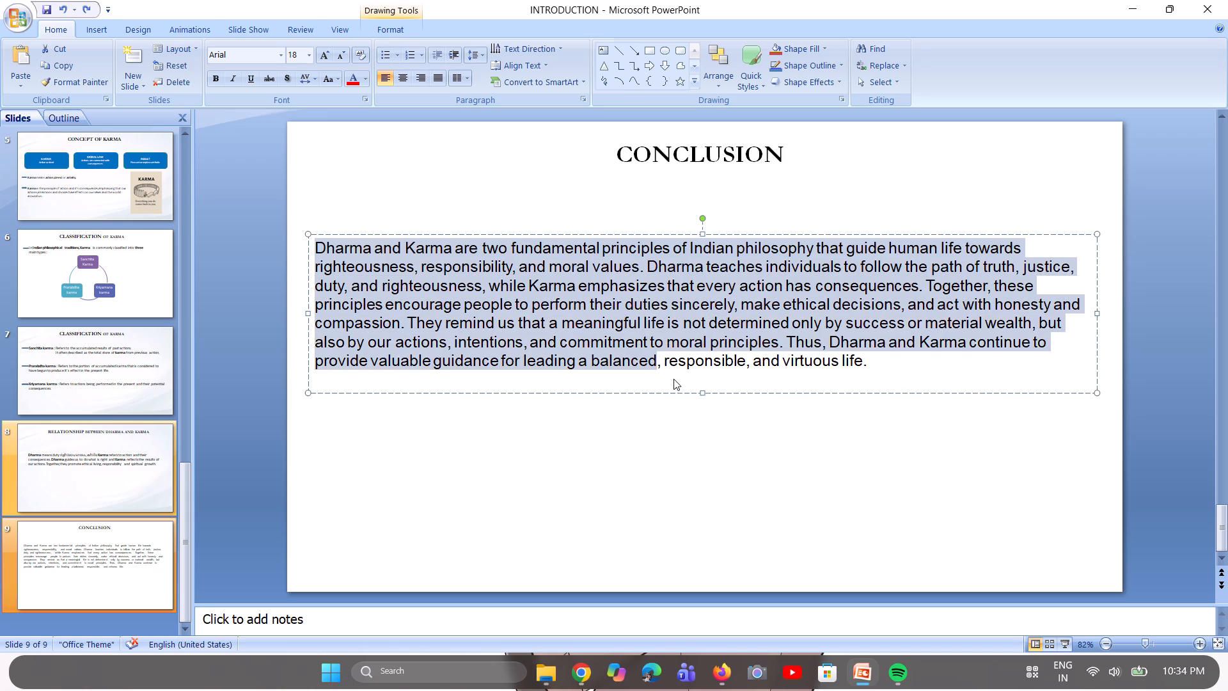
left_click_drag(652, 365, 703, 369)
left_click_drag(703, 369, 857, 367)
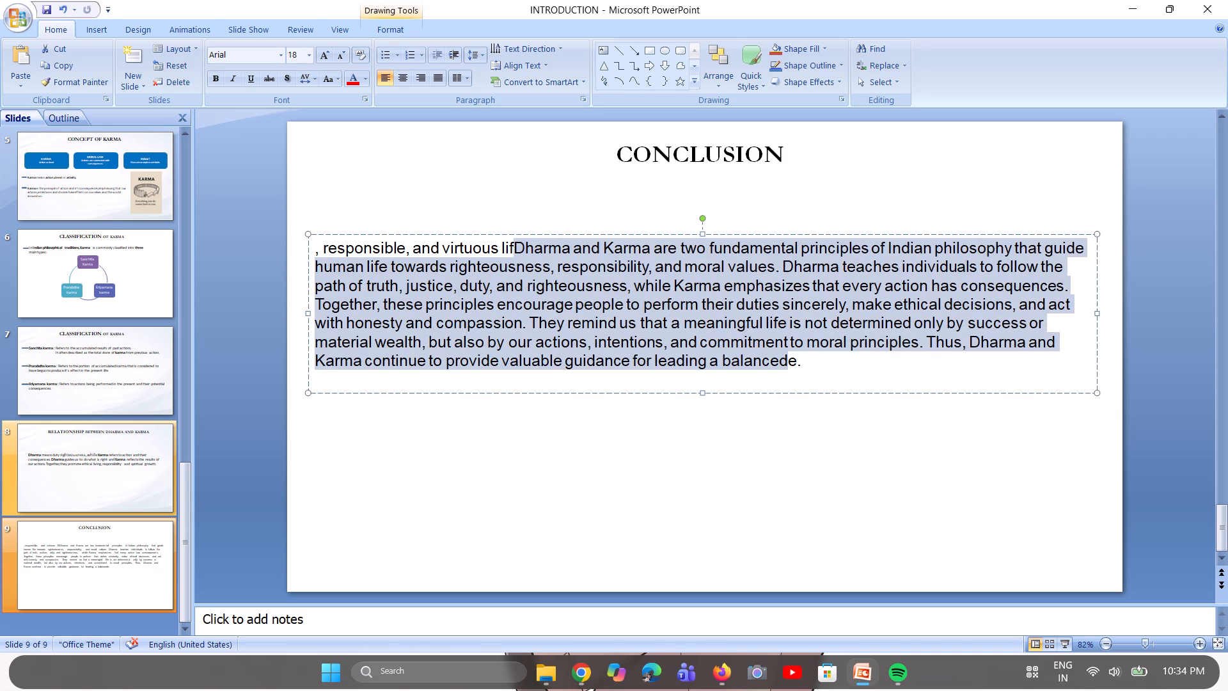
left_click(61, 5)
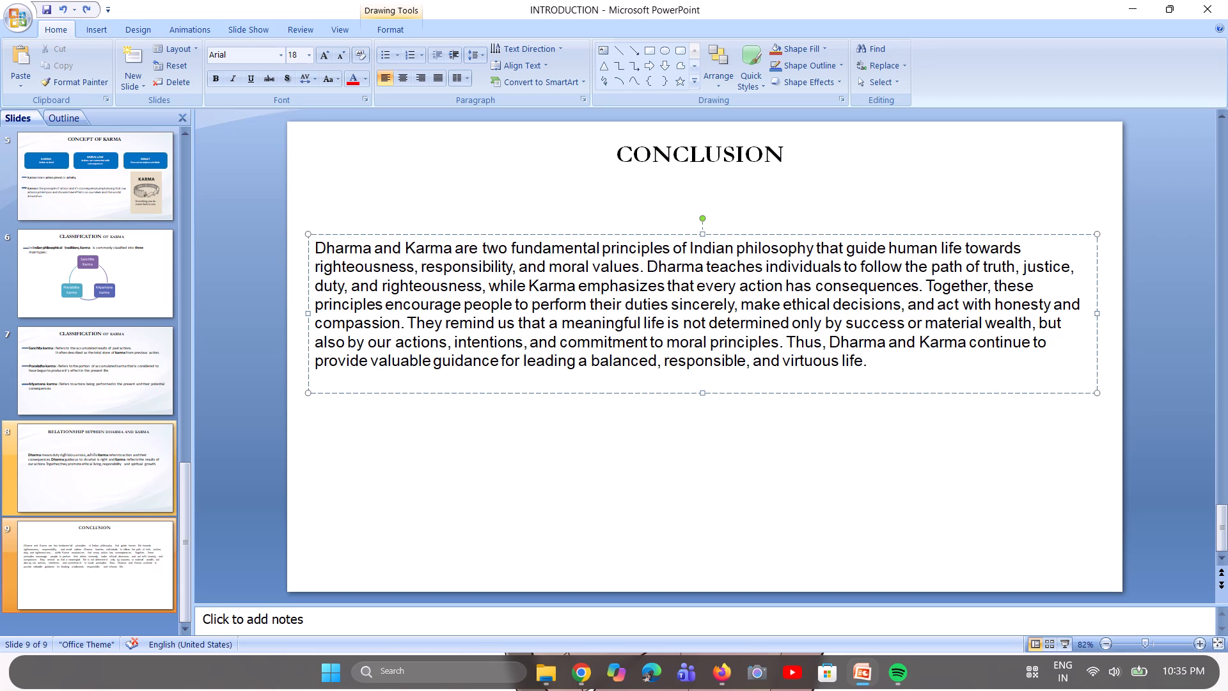
Set the font size of the whole conclusion paragraph to 20.
left_click(317, 253)
left_click_drag(320, 245, 588, 300)
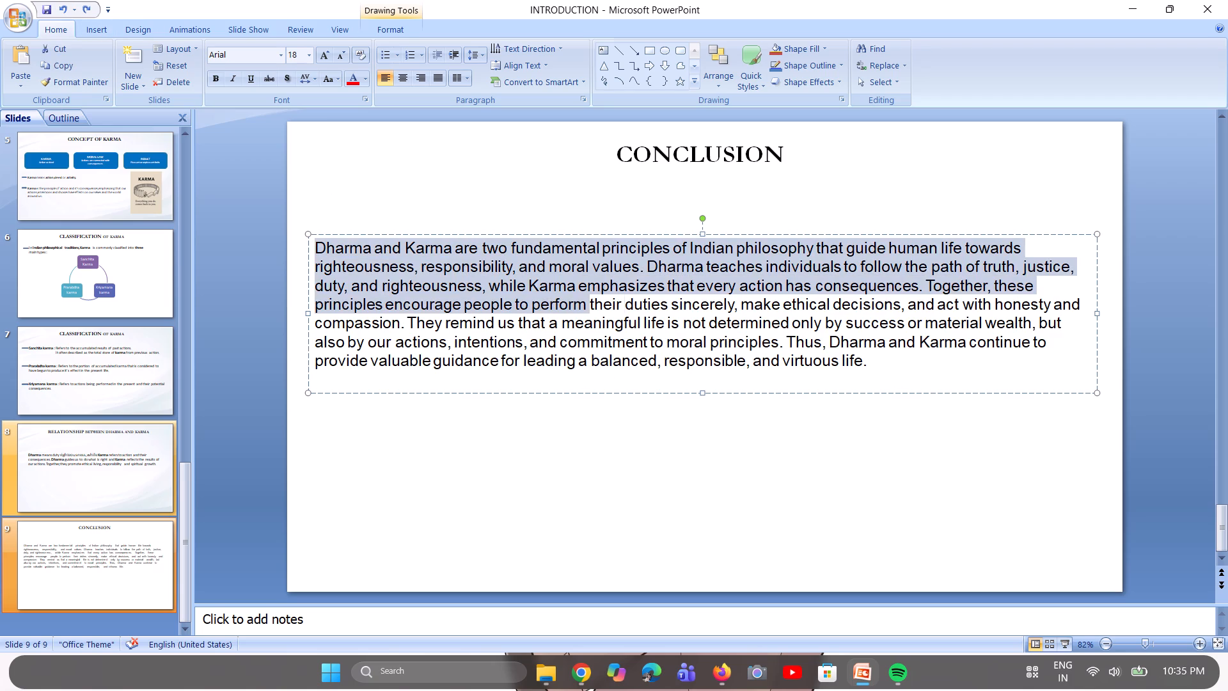
left_click_drag(588, 300, 931, 369)
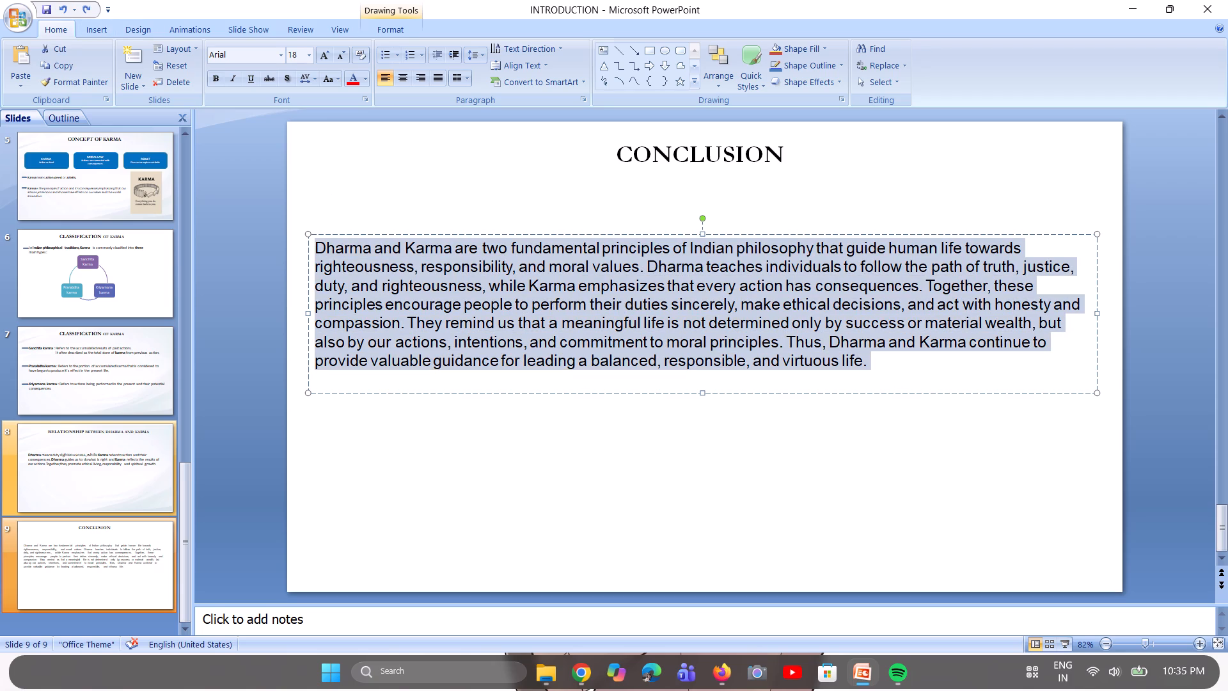
left_click_drag(931, 369, 964, 367)
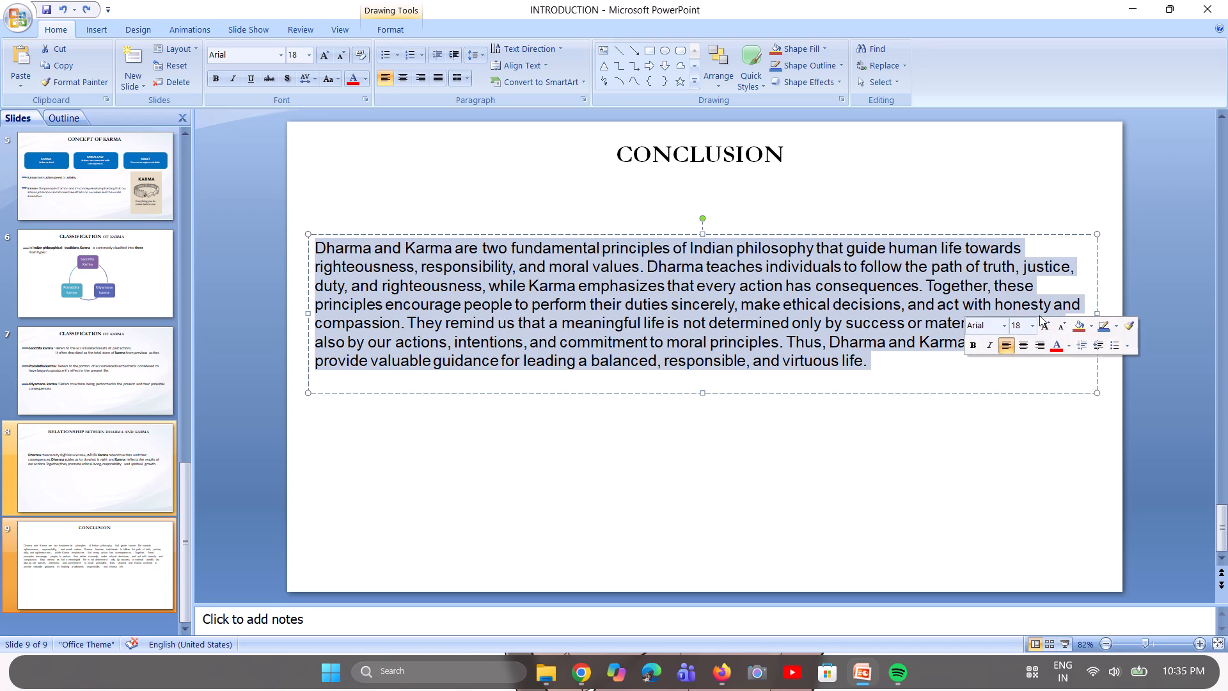
left_click(1047, 328)
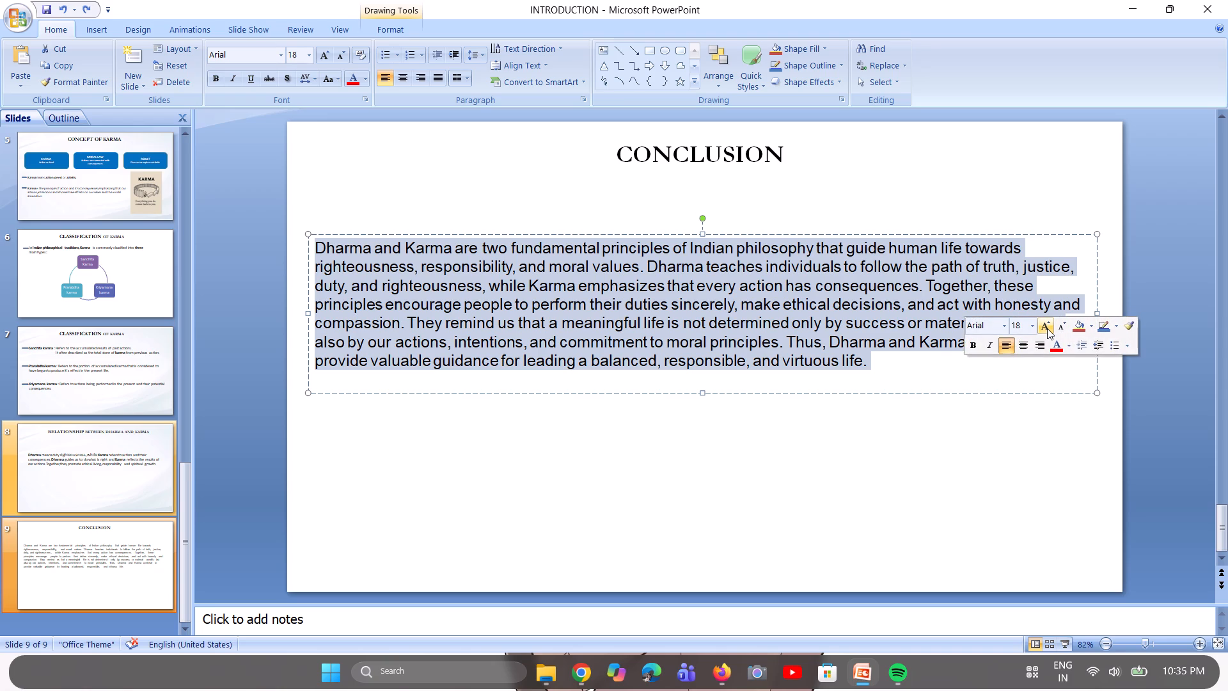
left_click(1047, 328)
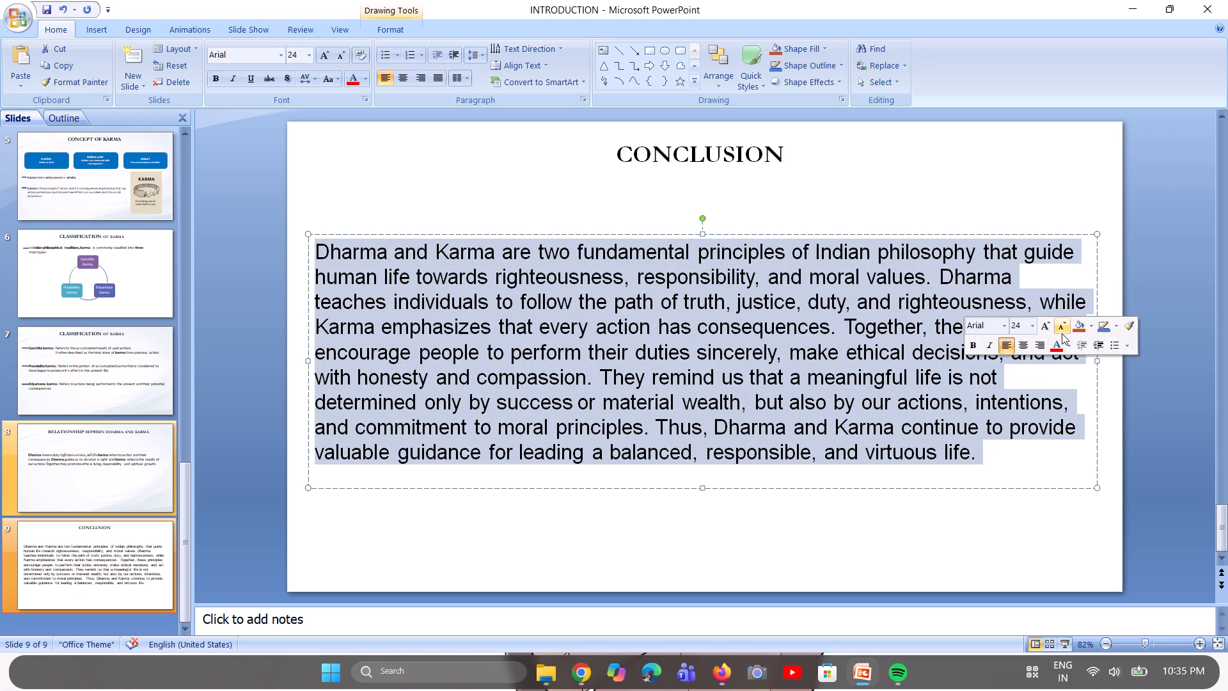
left_click(1062, 333)
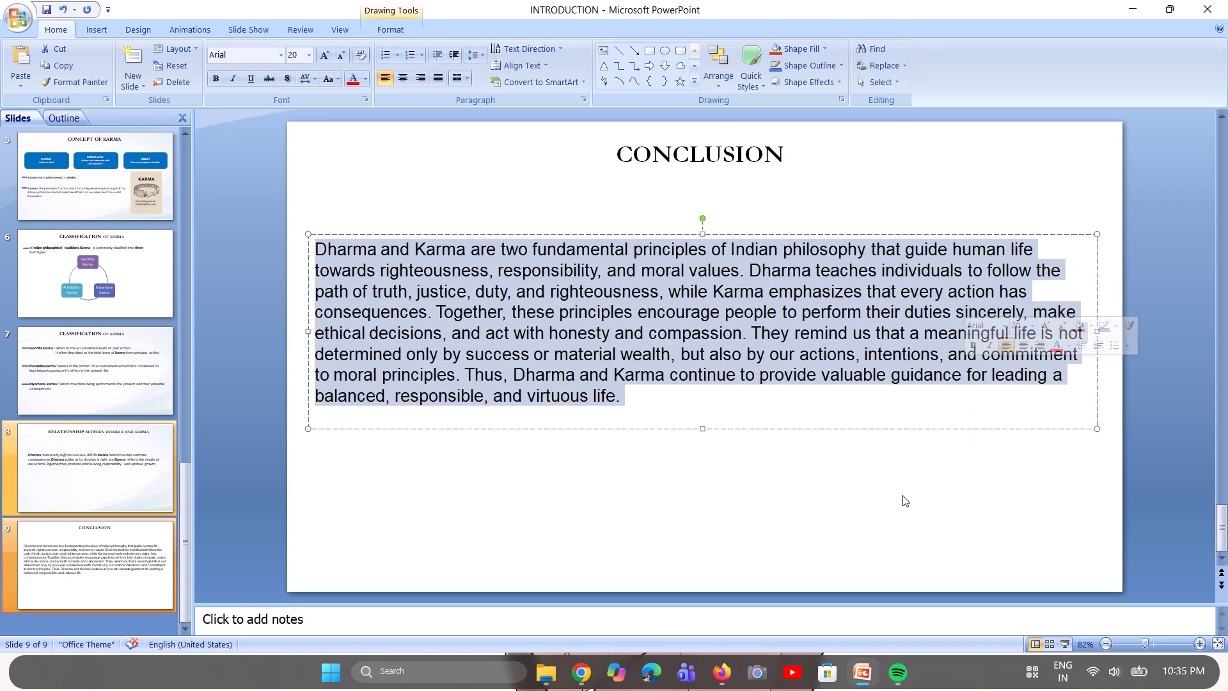
left_click(902, 495)
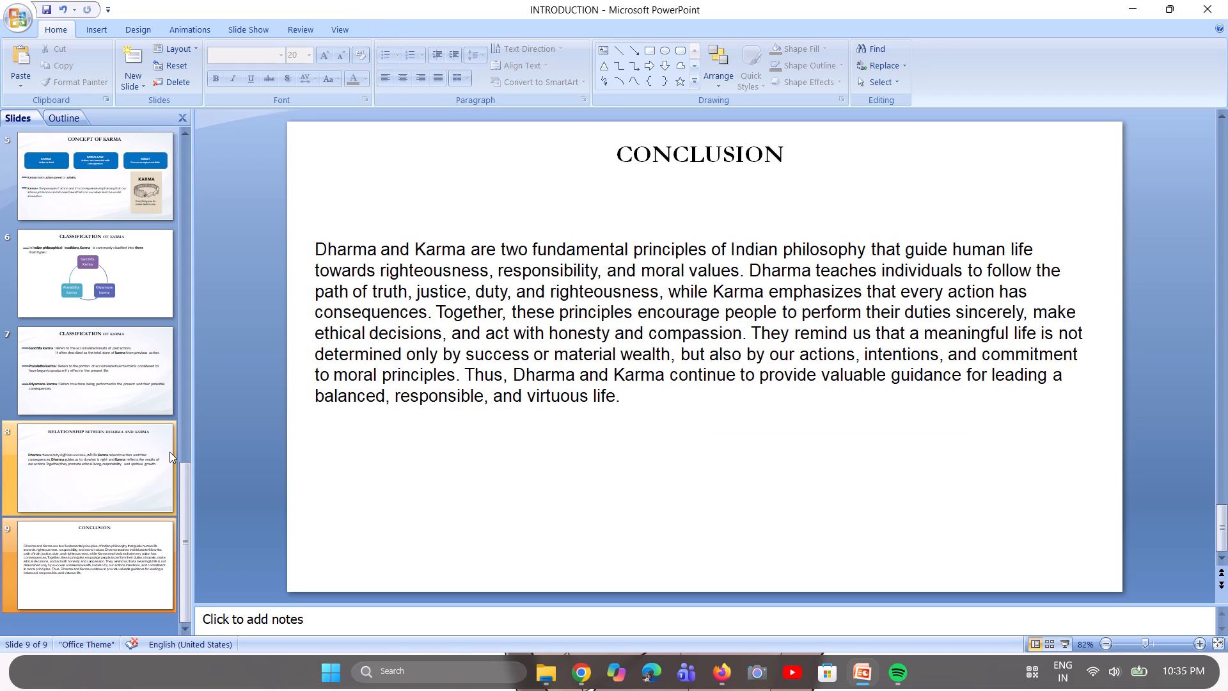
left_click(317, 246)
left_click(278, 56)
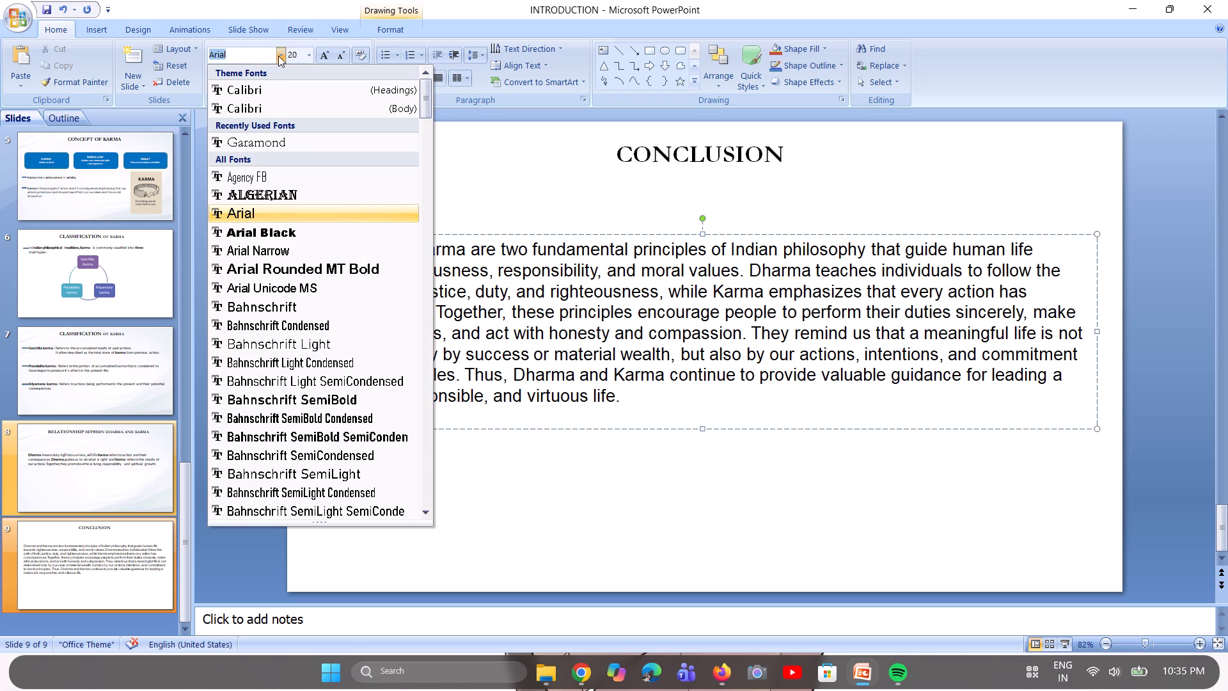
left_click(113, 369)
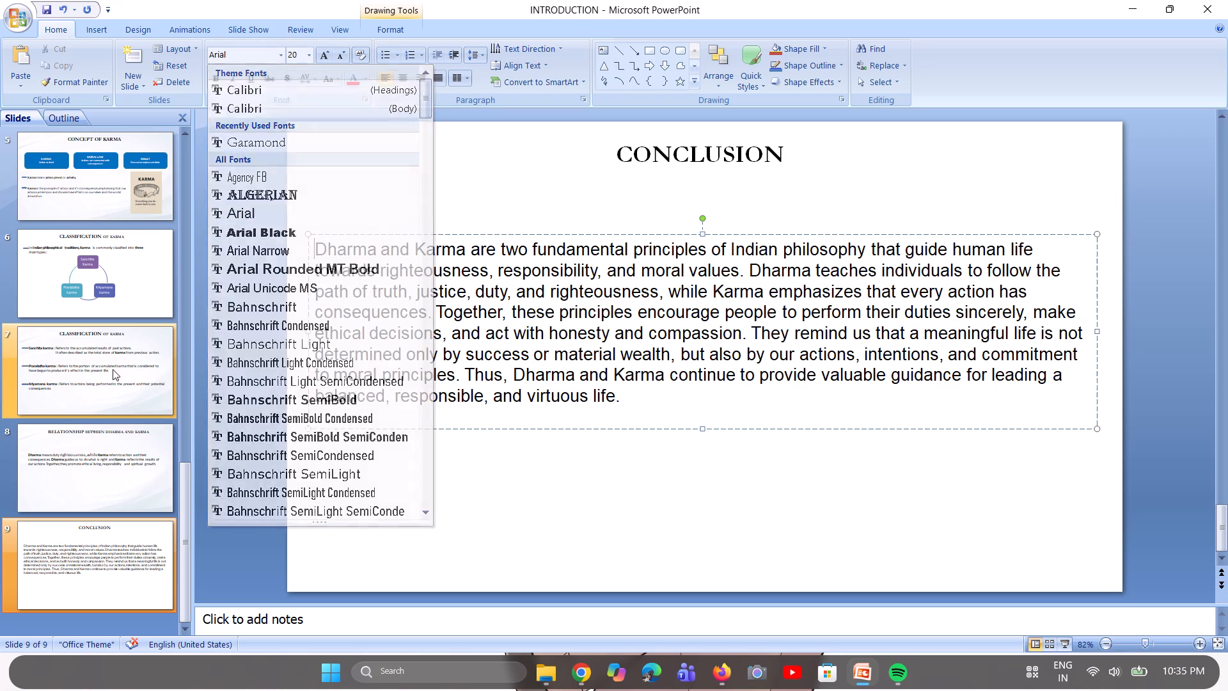
Check the text formatting on the karma classification slides and slide 8, and return to the CONCLUSION slide.
left_click(113, 369)
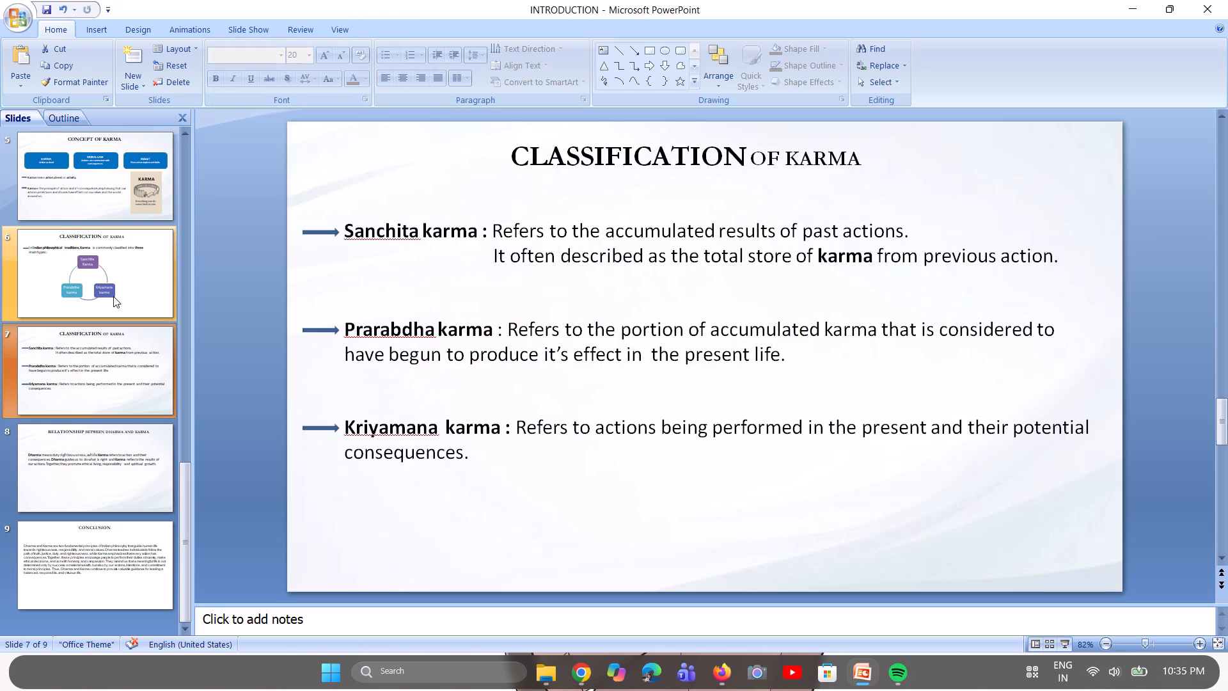
left_click(113, 296)
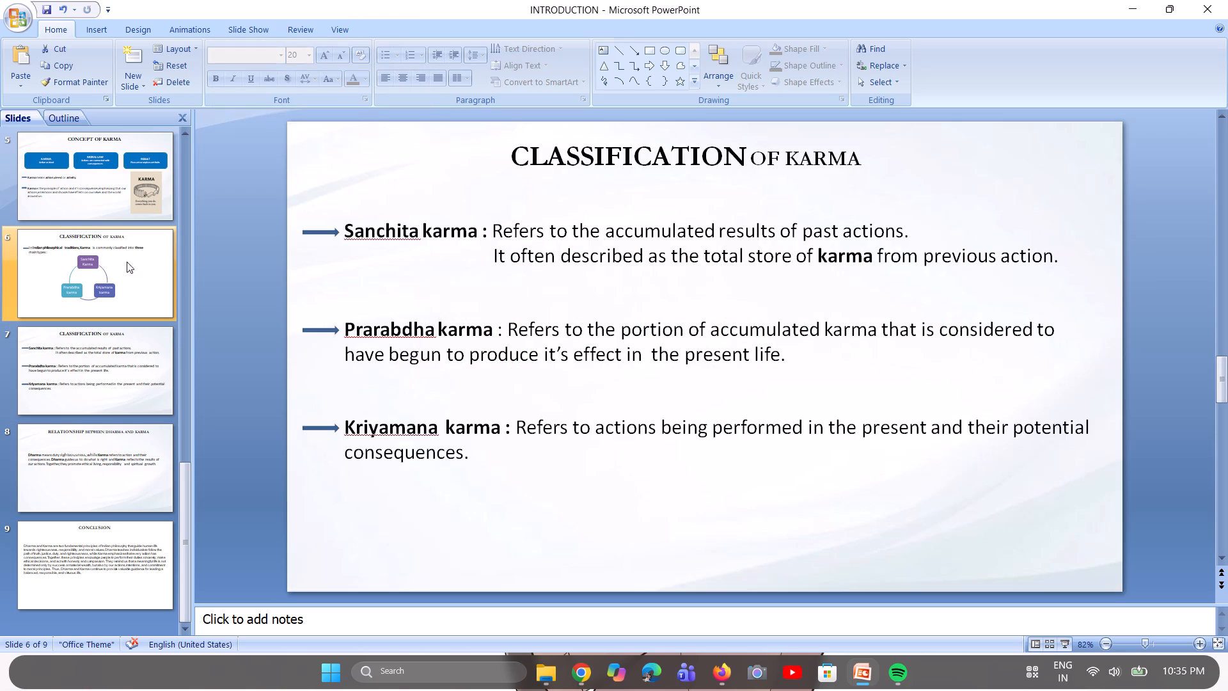
left_click(93, 550)
left_click(110, 458)
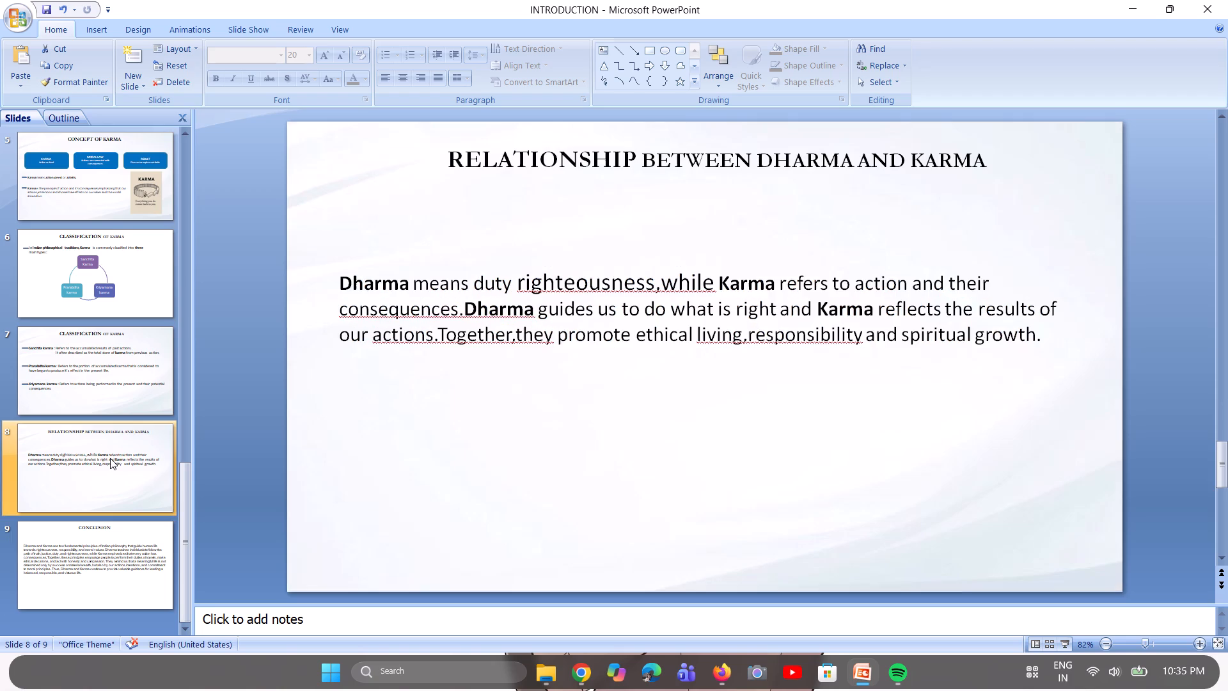
left_click(113, 518)
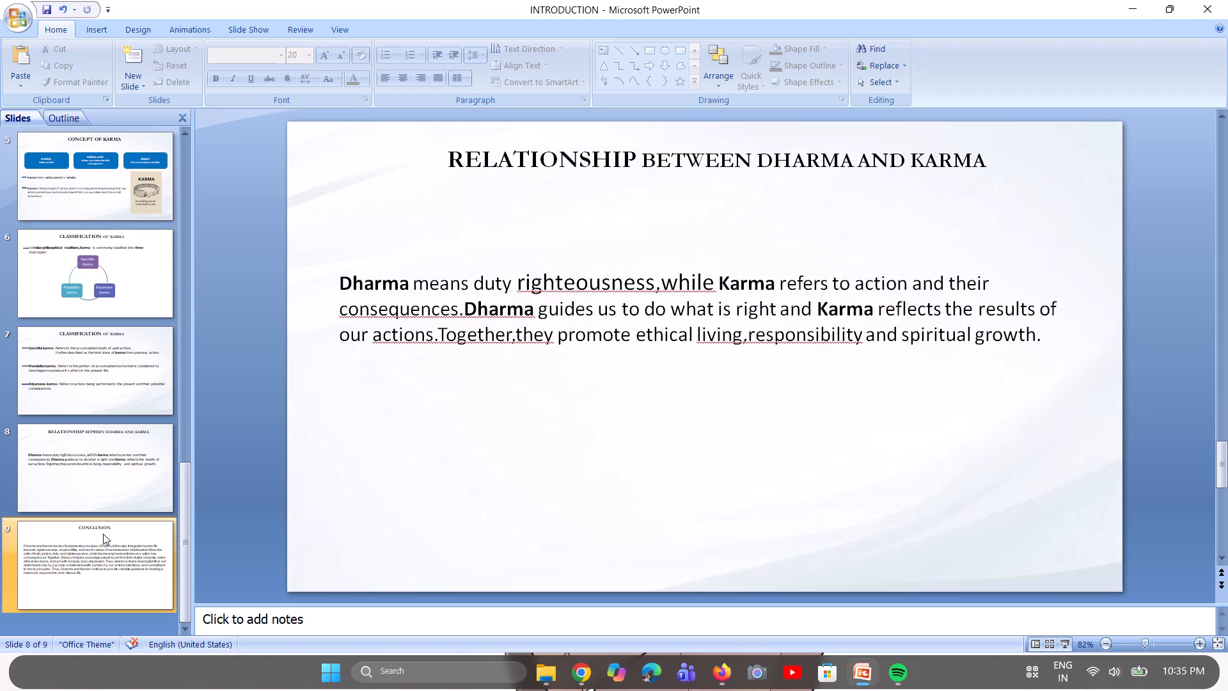
left_click(103, 534)
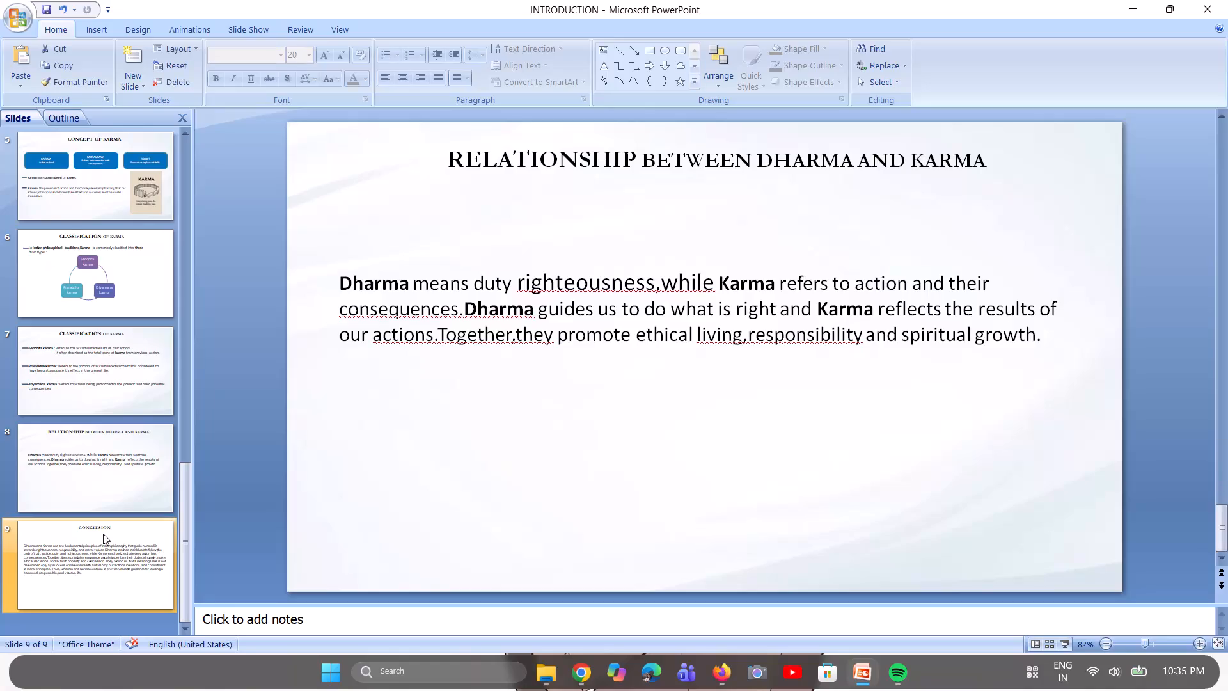
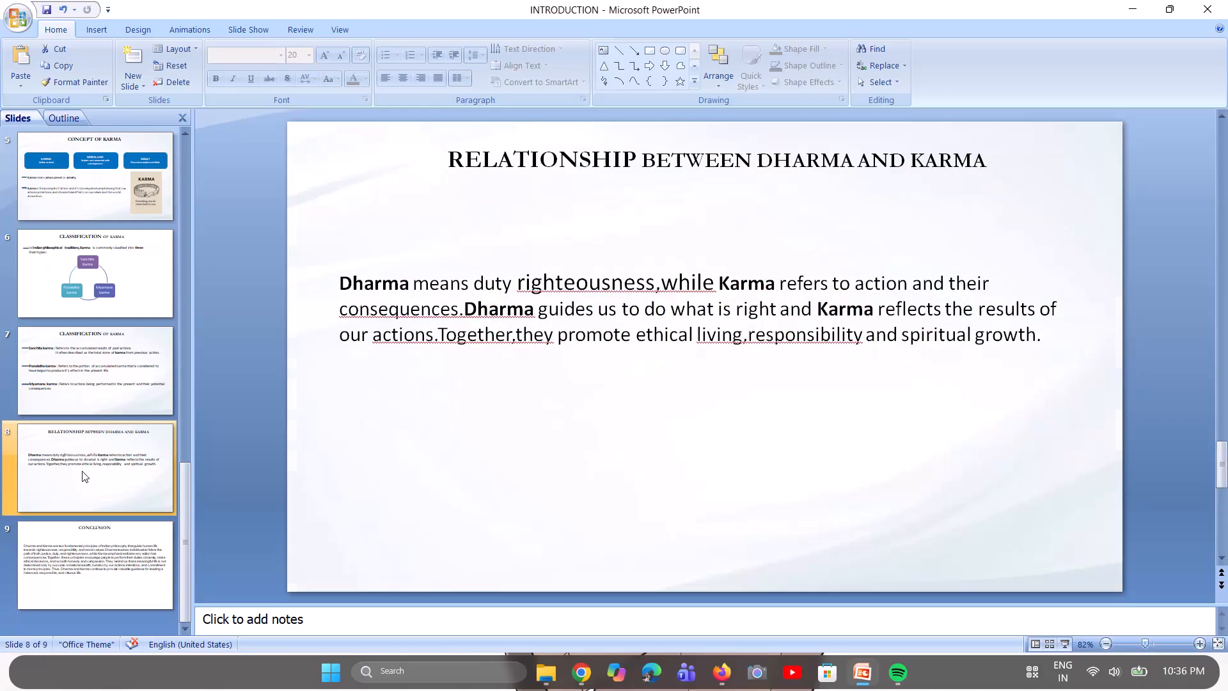
Compare the title and text formatting of slides 5 to 9, from CONCEPT OF KARMA to CONCLUSION.
left_click(99, 364)
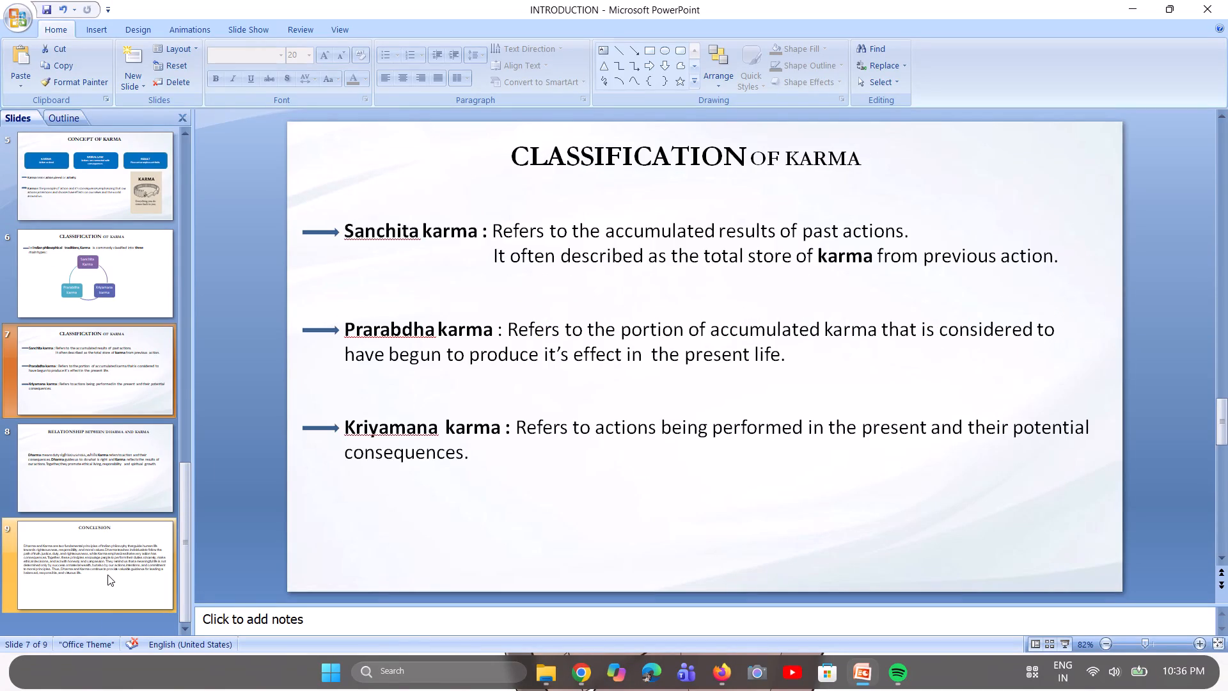
left_click(107, 575)
left_click(112, 493)
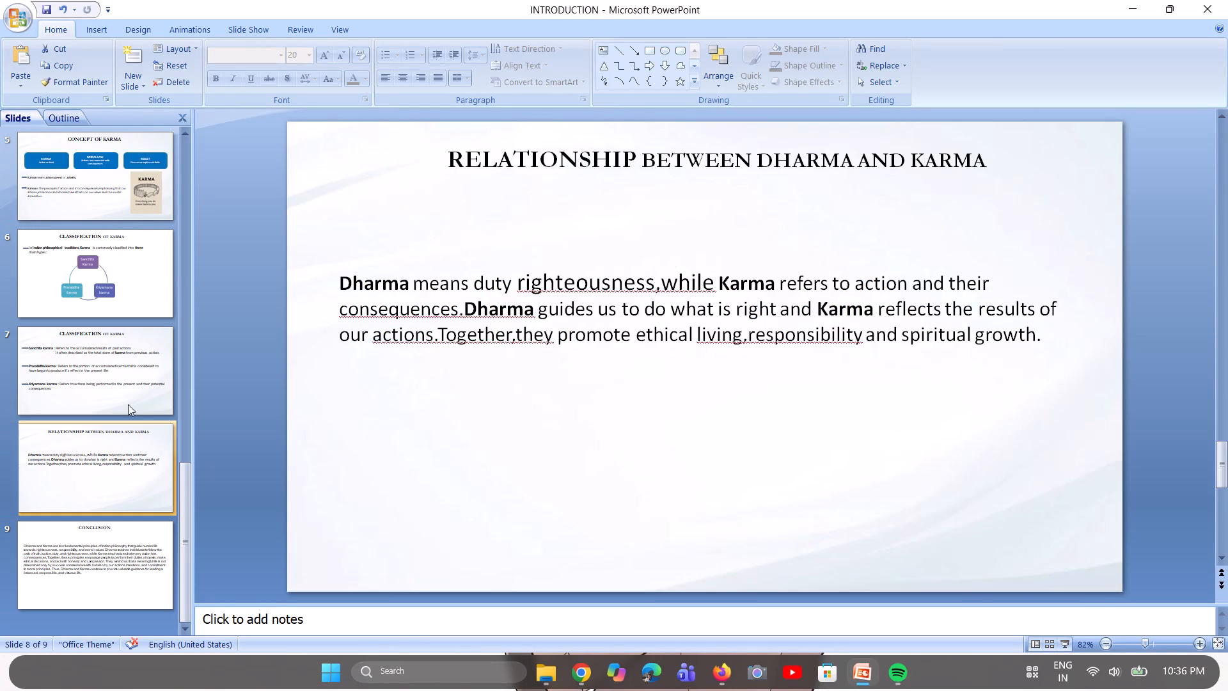
left_click_drag(116, 324, 118, 231)
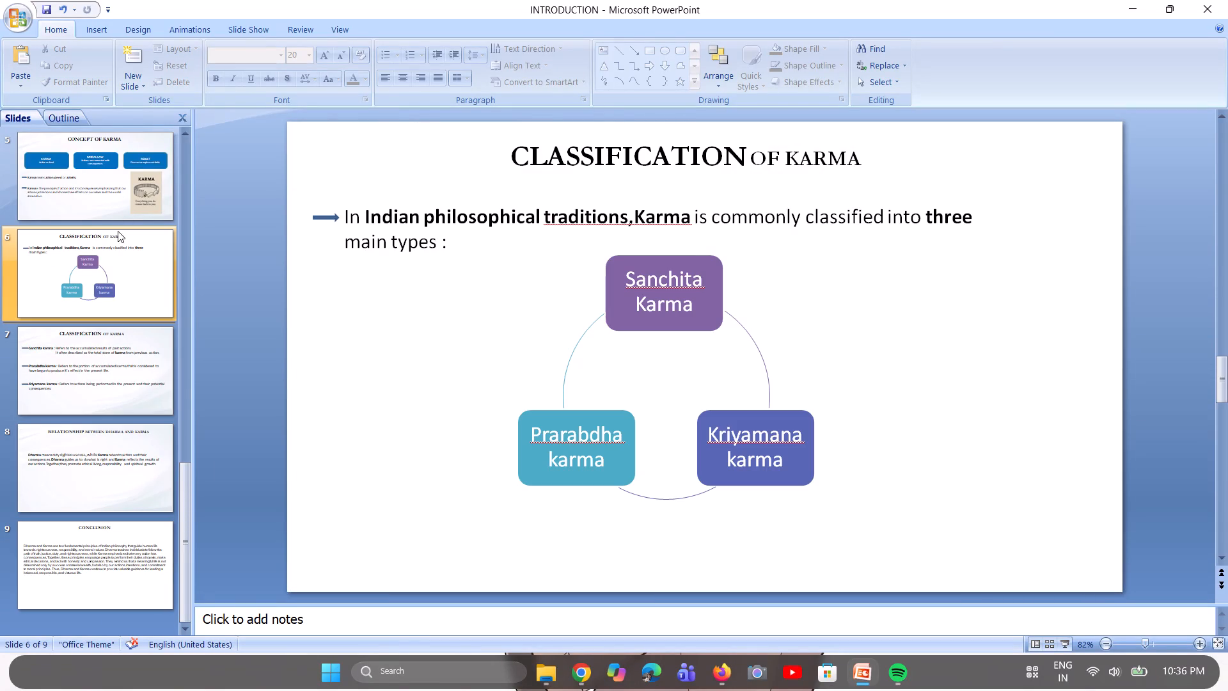
left_click_drag(118, 231, 114, 250)
left_click(114, 250)
left_click(127, 178)
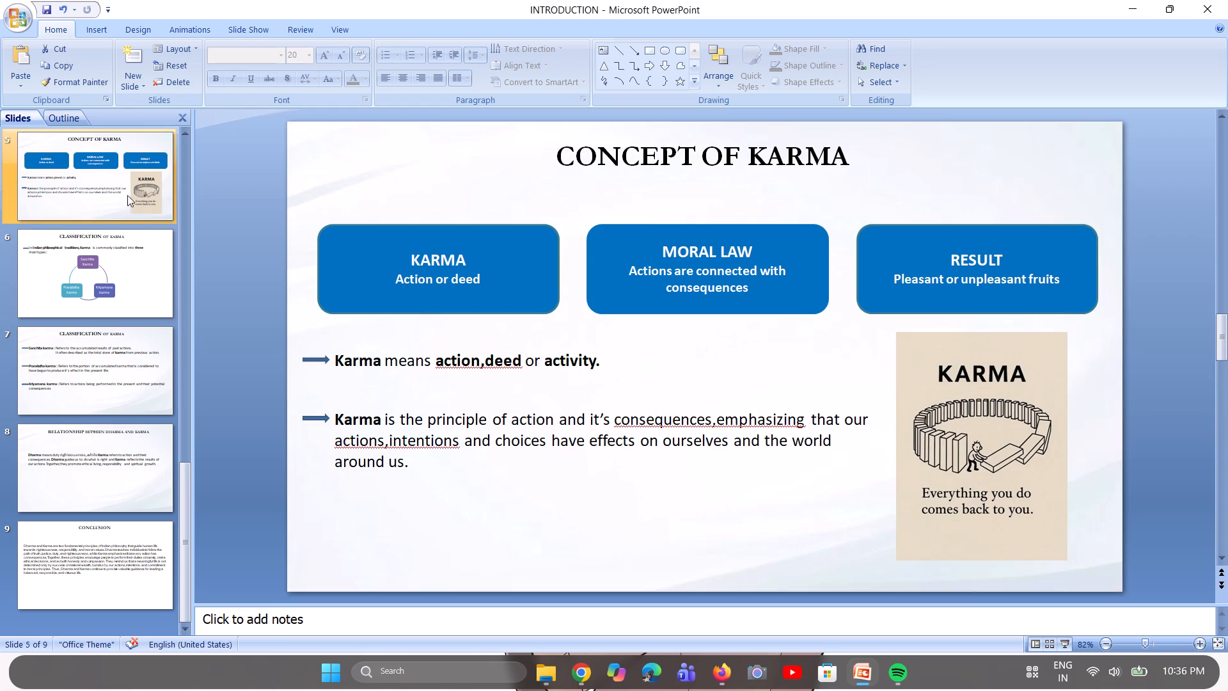
left_click(125, 274)
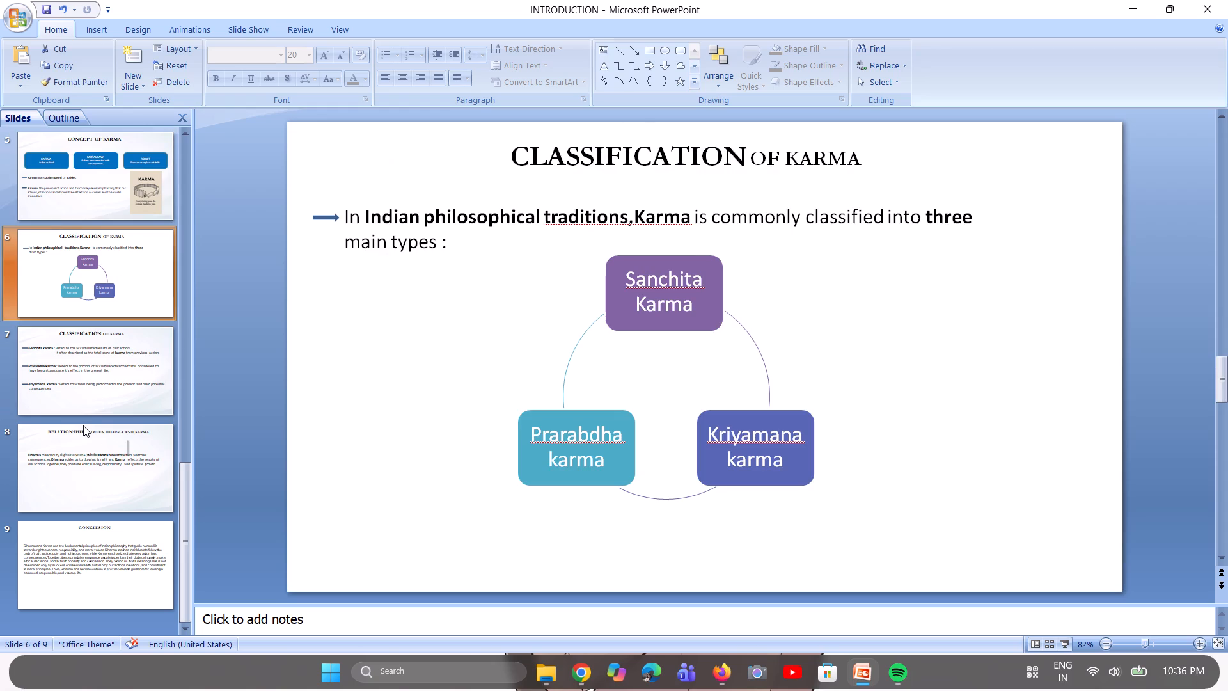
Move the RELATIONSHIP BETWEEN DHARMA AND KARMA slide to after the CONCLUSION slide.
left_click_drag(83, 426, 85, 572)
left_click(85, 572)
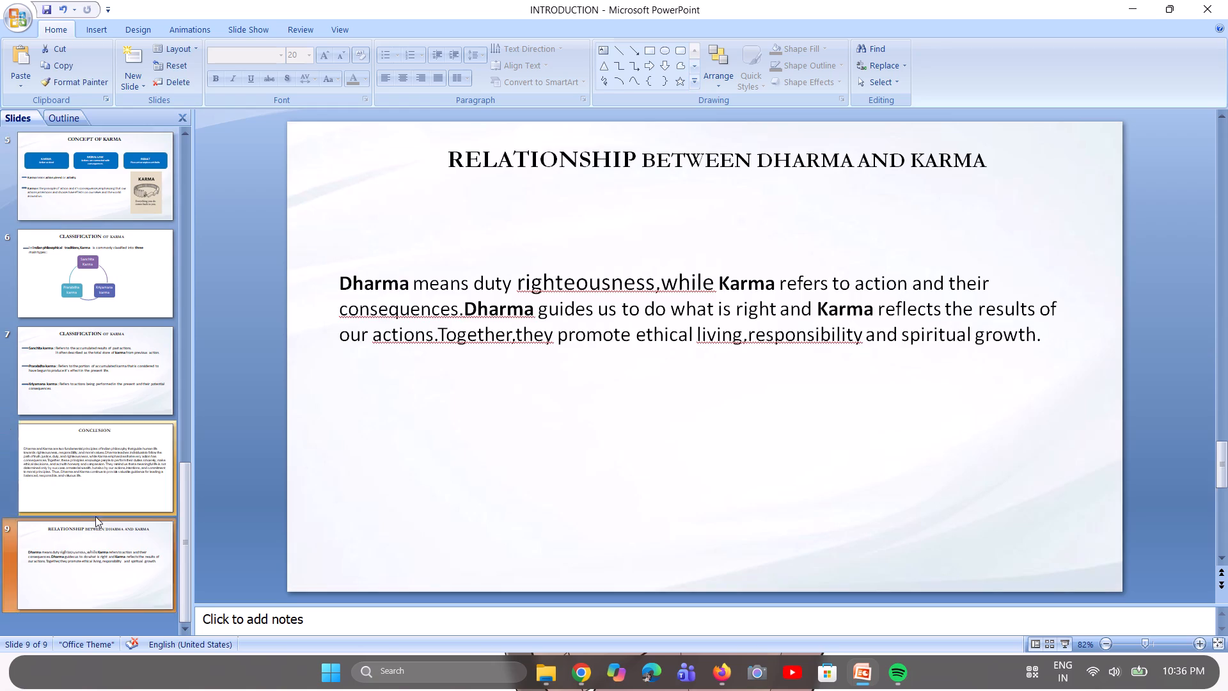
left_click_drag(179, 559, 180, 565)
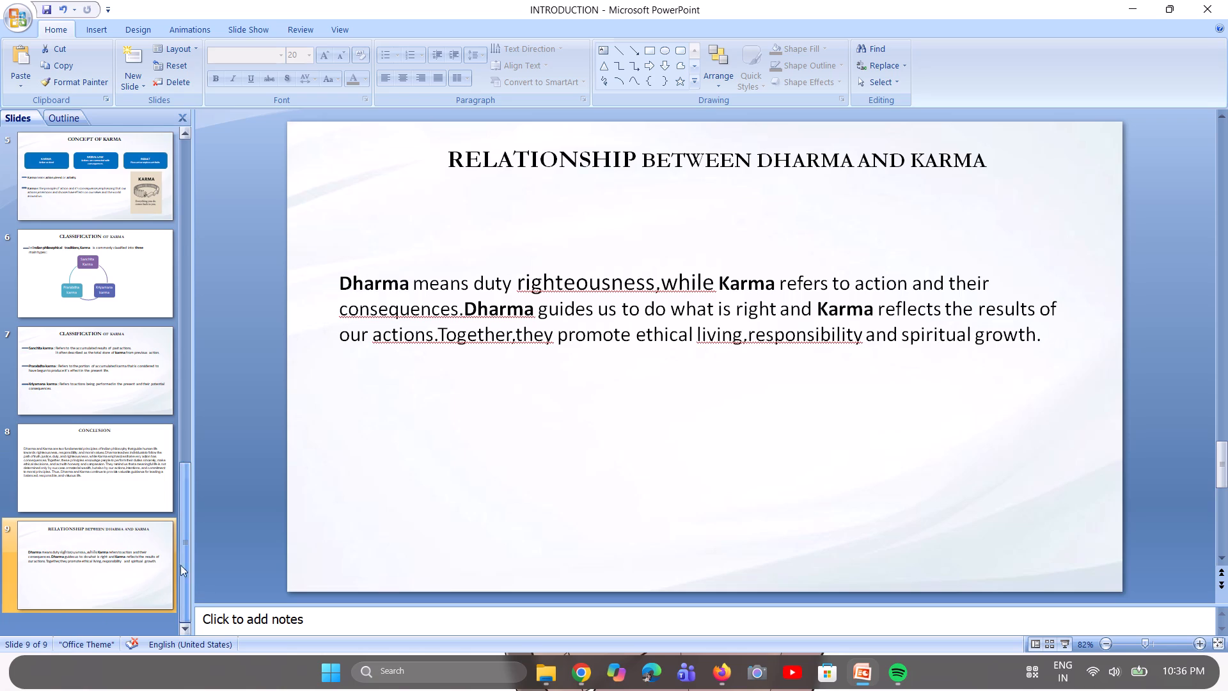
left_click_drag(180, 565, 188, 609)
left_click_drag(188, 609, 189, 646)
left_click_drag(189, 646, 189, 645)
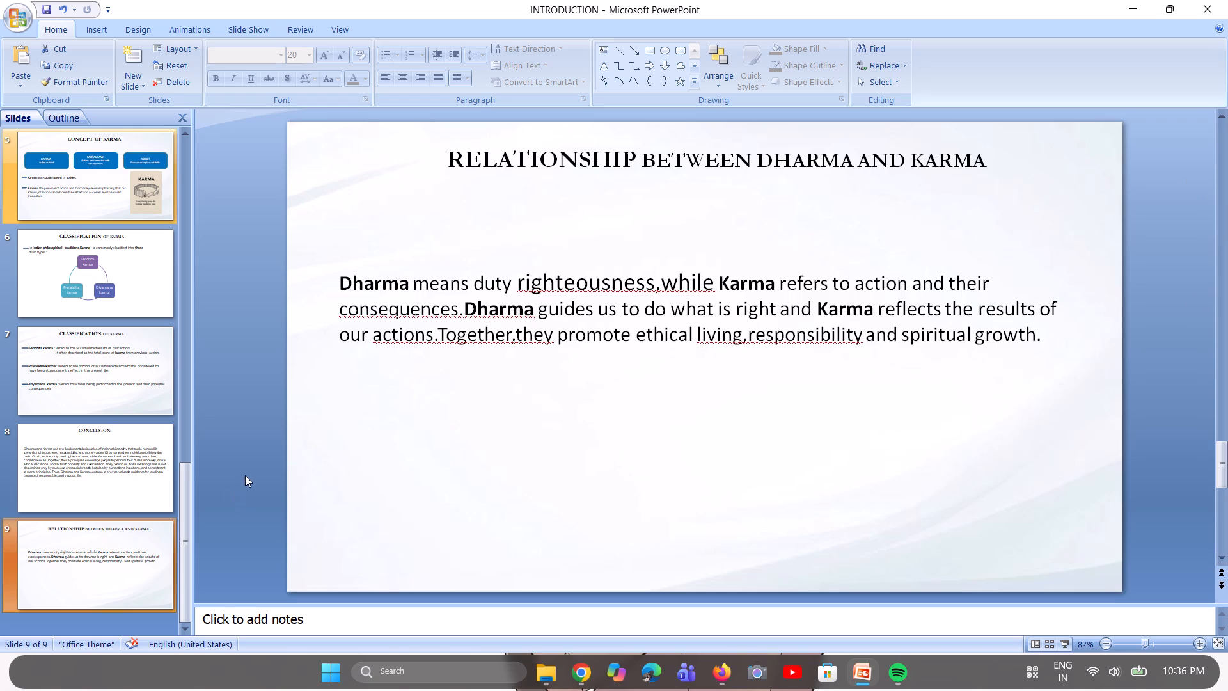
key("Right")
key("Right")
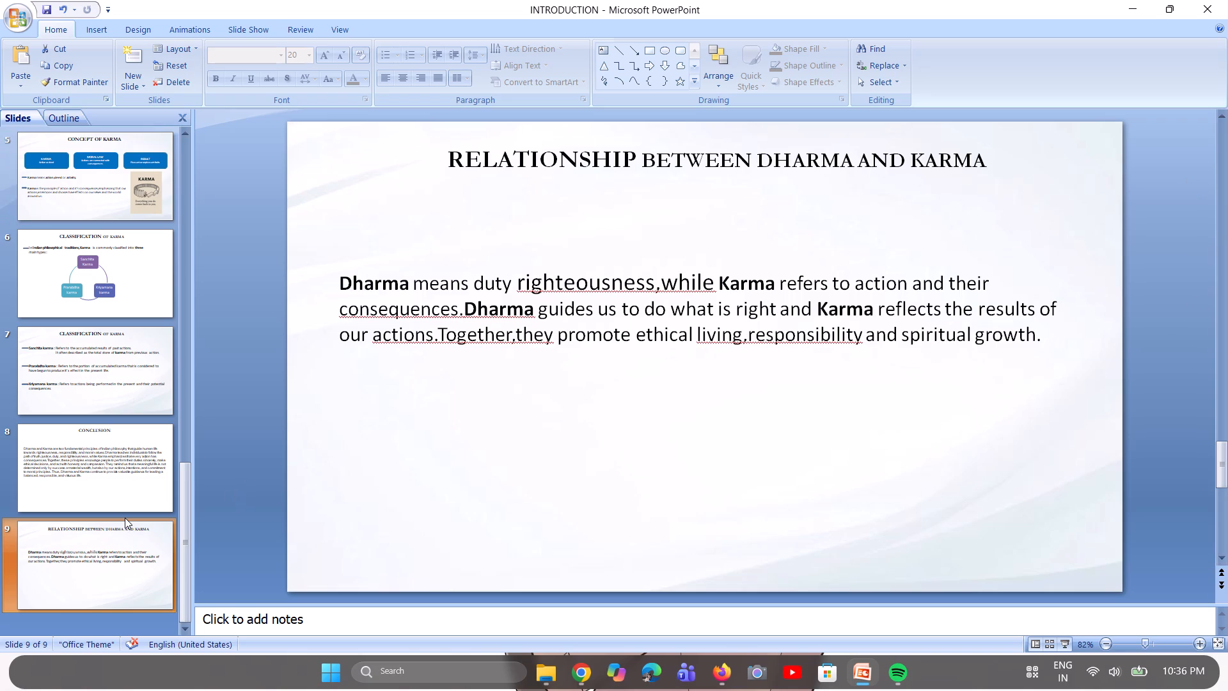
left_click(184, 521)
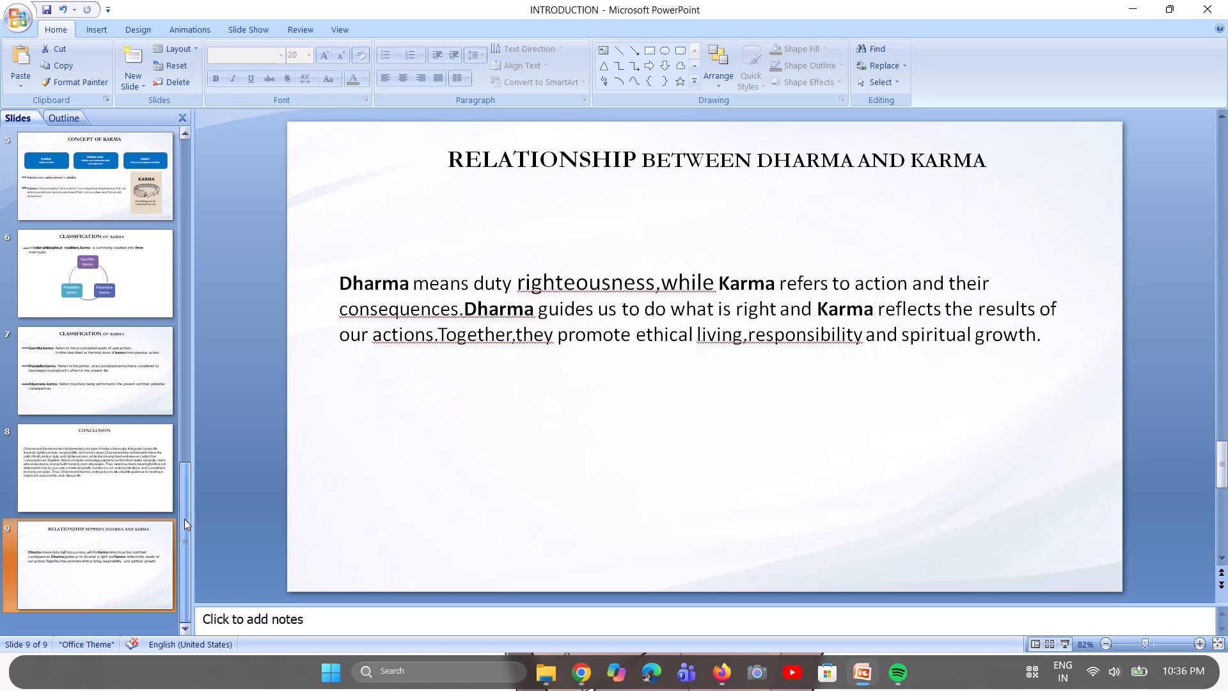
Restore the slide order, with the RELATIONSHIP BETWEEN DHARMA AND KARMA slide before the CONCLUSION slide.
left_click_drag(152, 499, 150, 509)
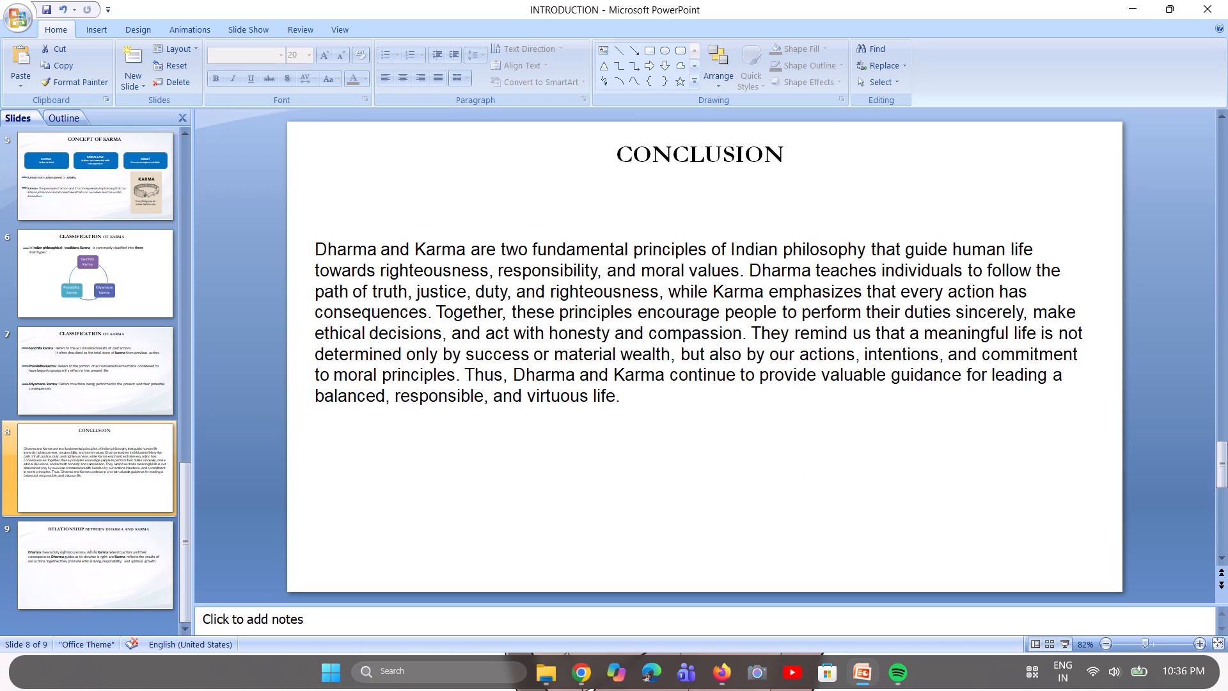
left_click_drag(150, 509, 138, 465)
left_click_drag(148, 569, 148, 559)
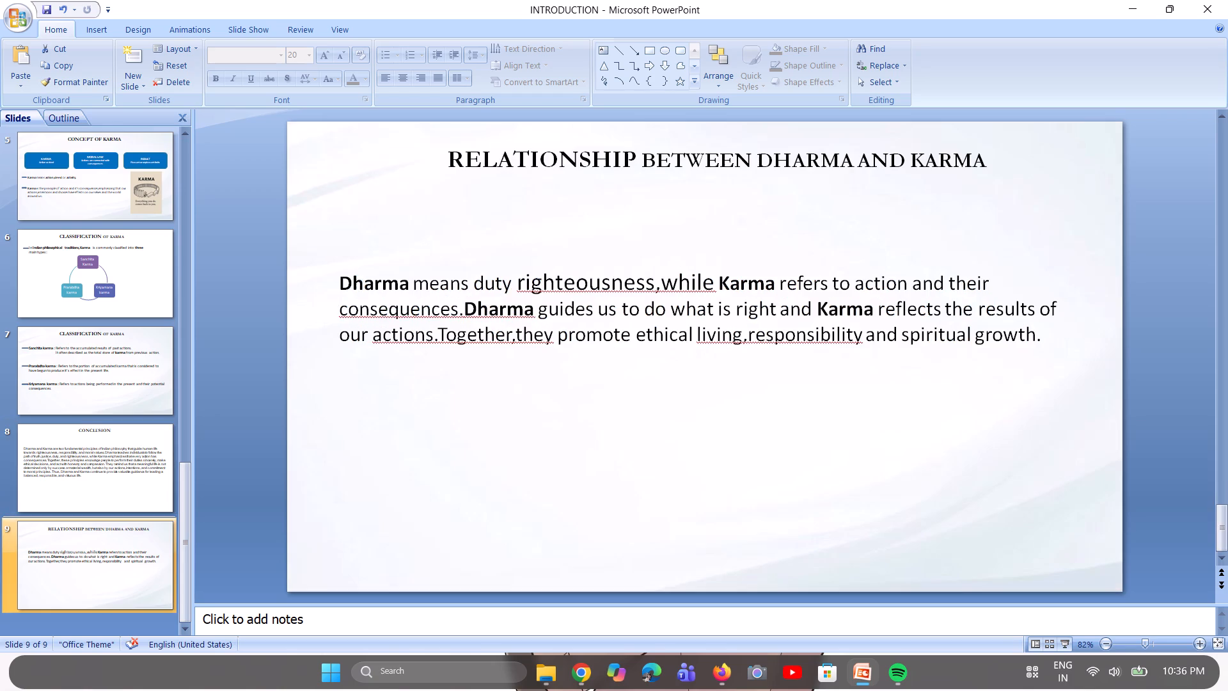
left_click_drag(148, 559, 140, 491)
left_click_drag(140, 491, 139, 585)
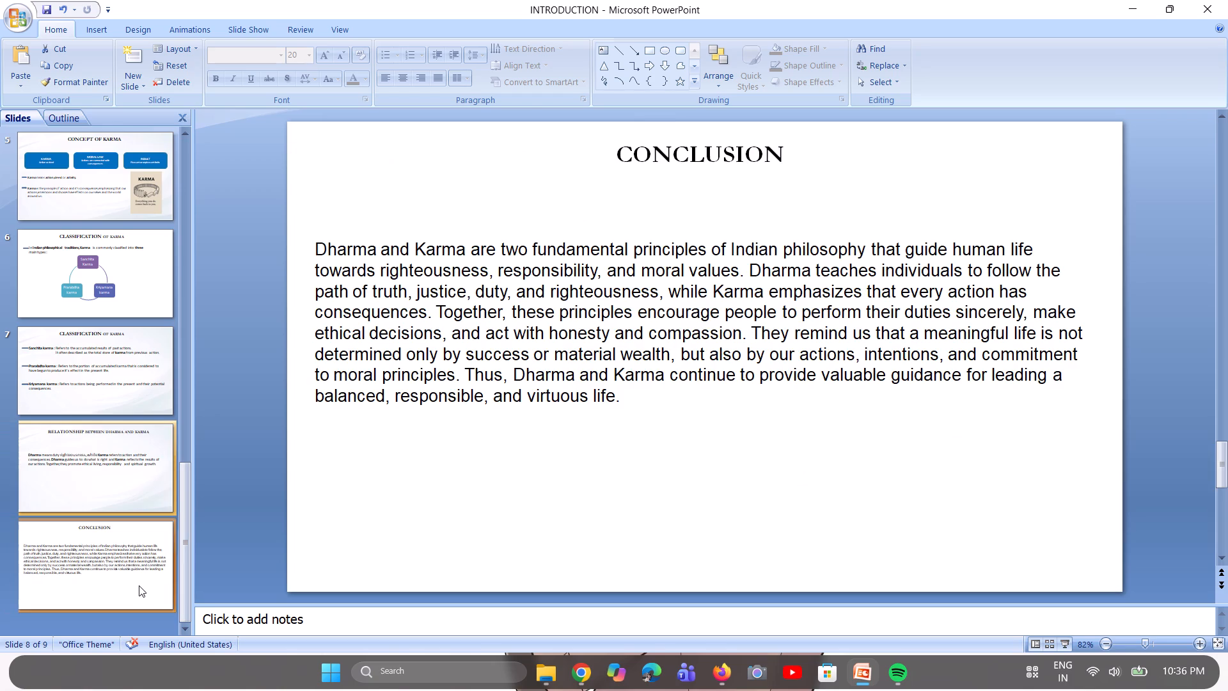
Compare the title sizes on the karma classification, RELATIONSHIP and CONCLUSION slides.
left_click(242, 479)
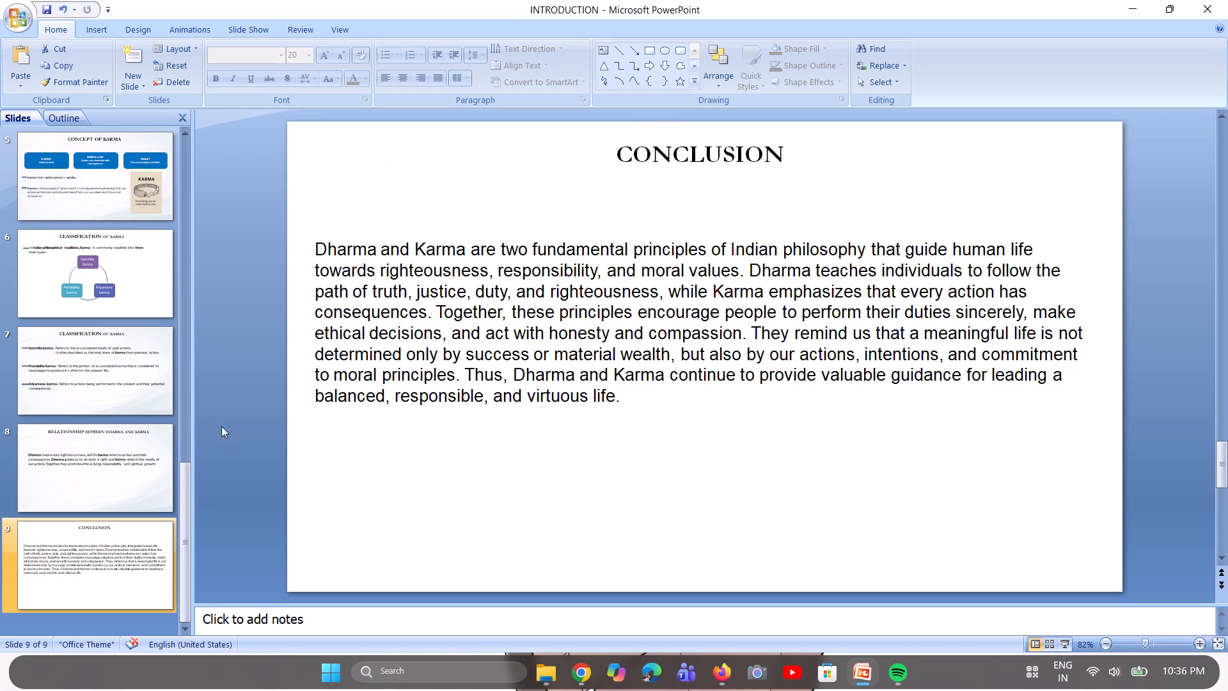
left_click(135, 436)
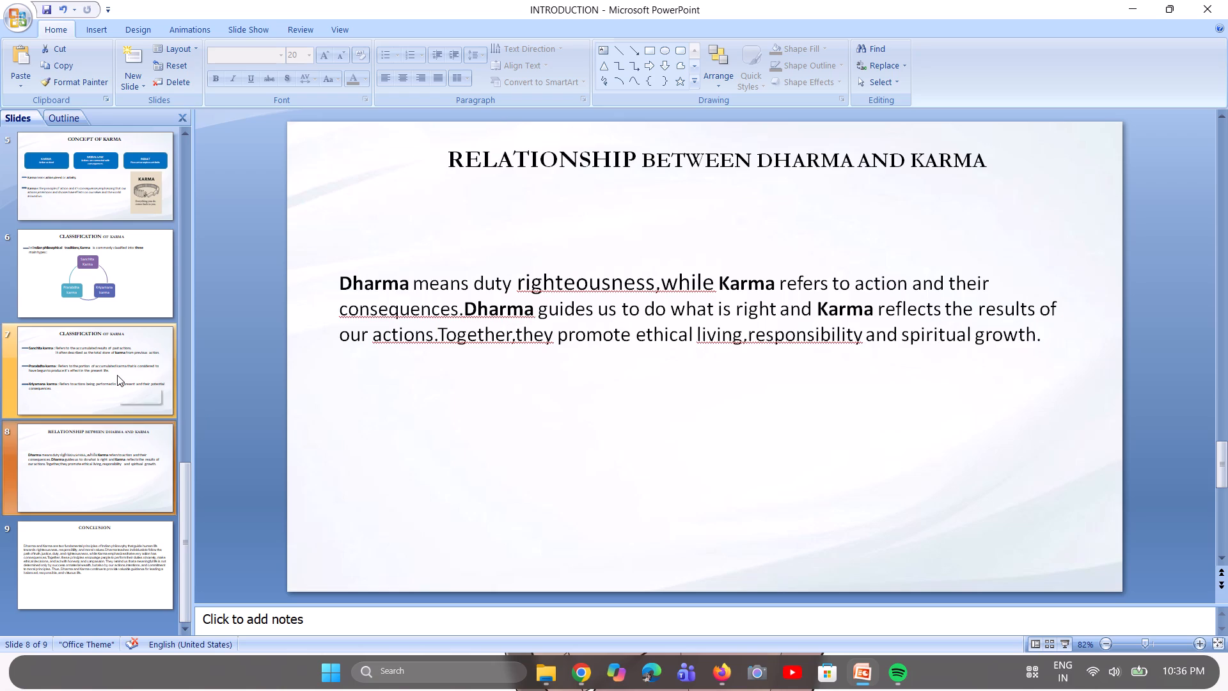
left_click(117, 375)
left_click(97, 576)
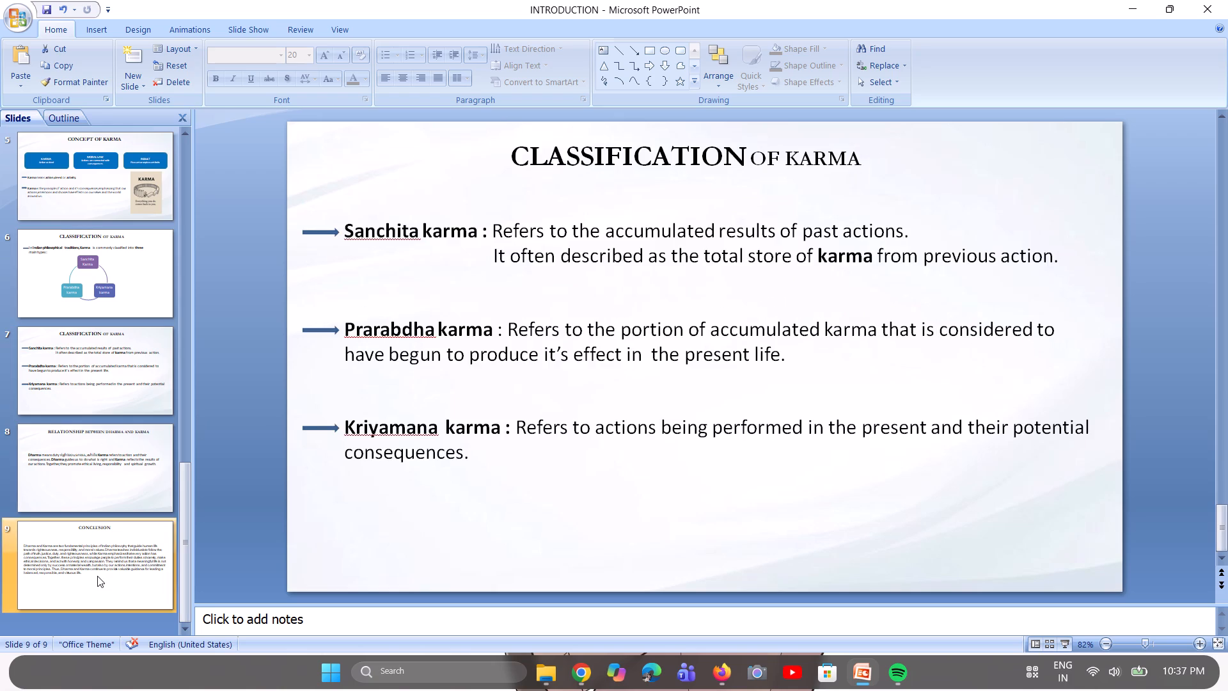
left_click(114, 471)
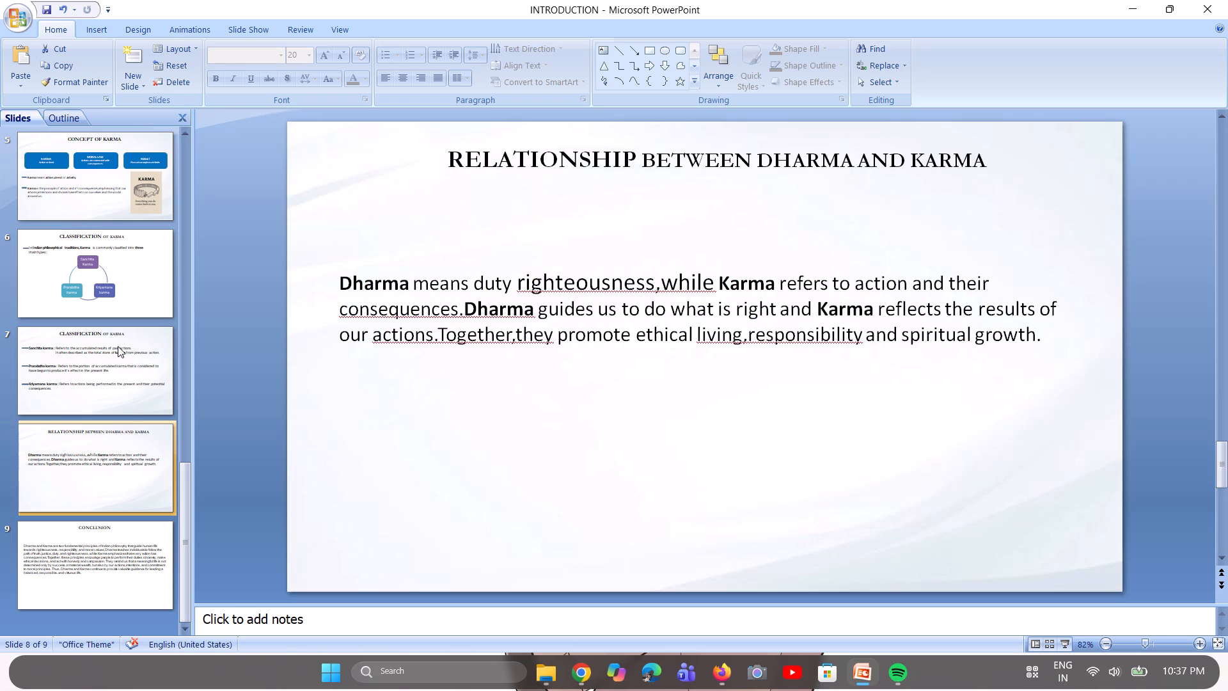
left_click(146, 285)
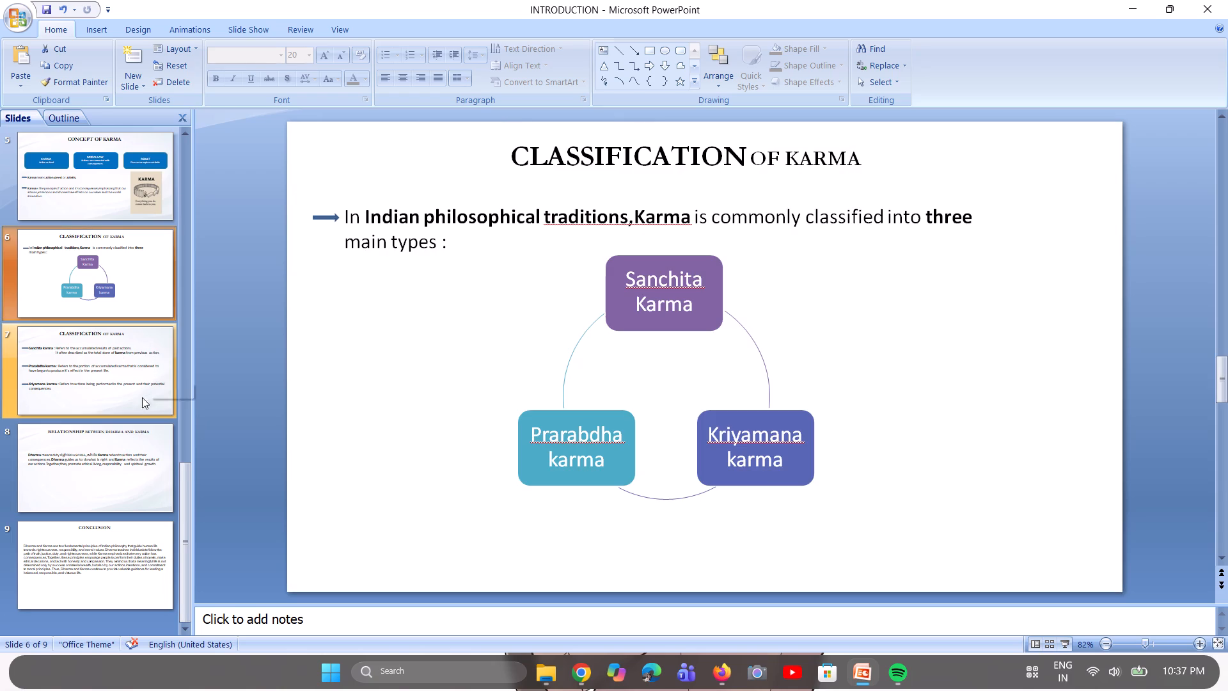
left_click(123, 459)
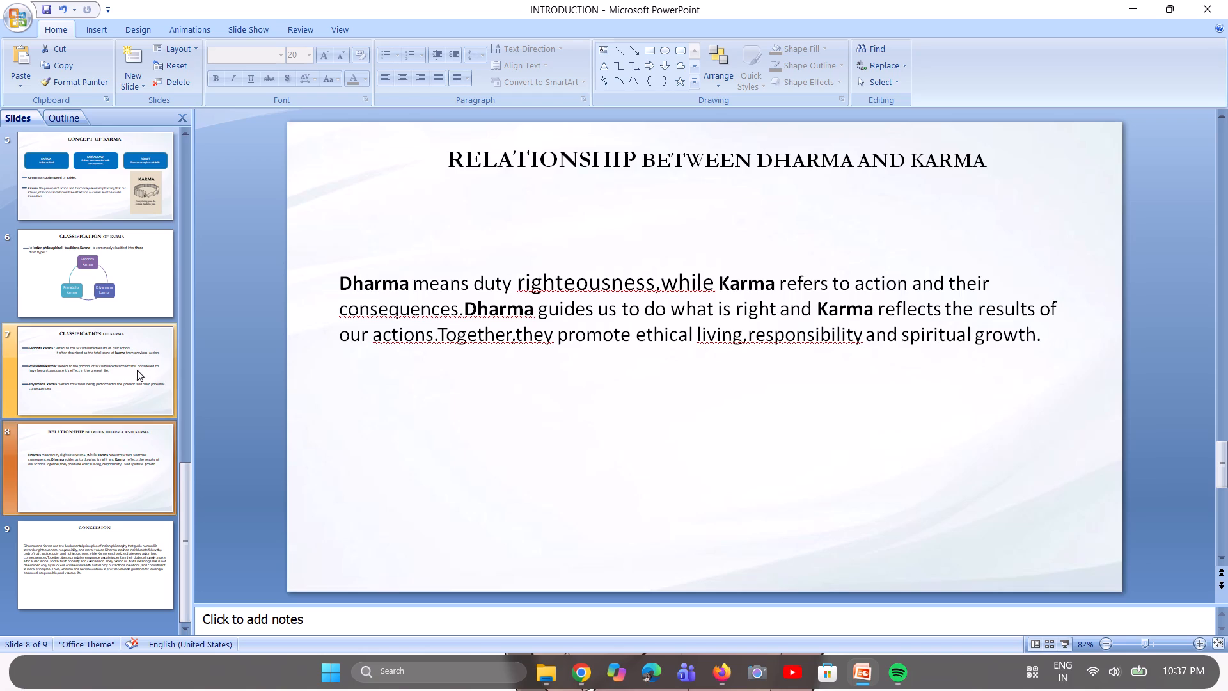
left_click(93, 359)
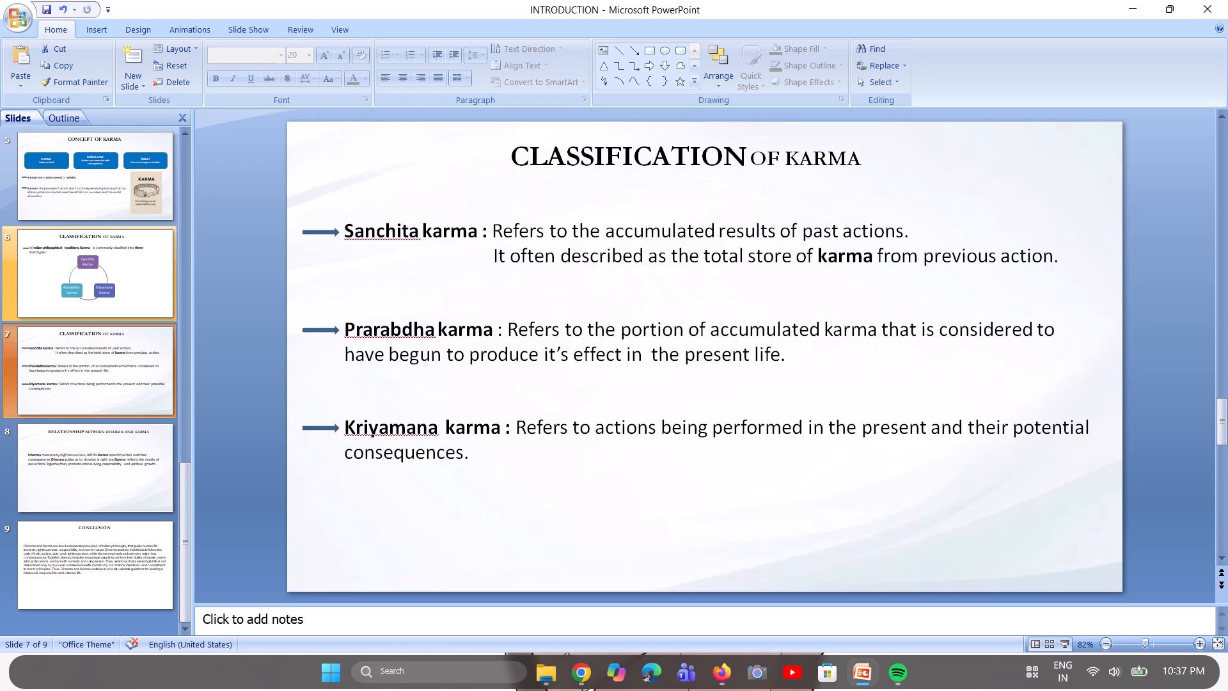
Shrink the word CLASSIFICATION in the title of slide 7 by one font size step.
left_click(582, 150)
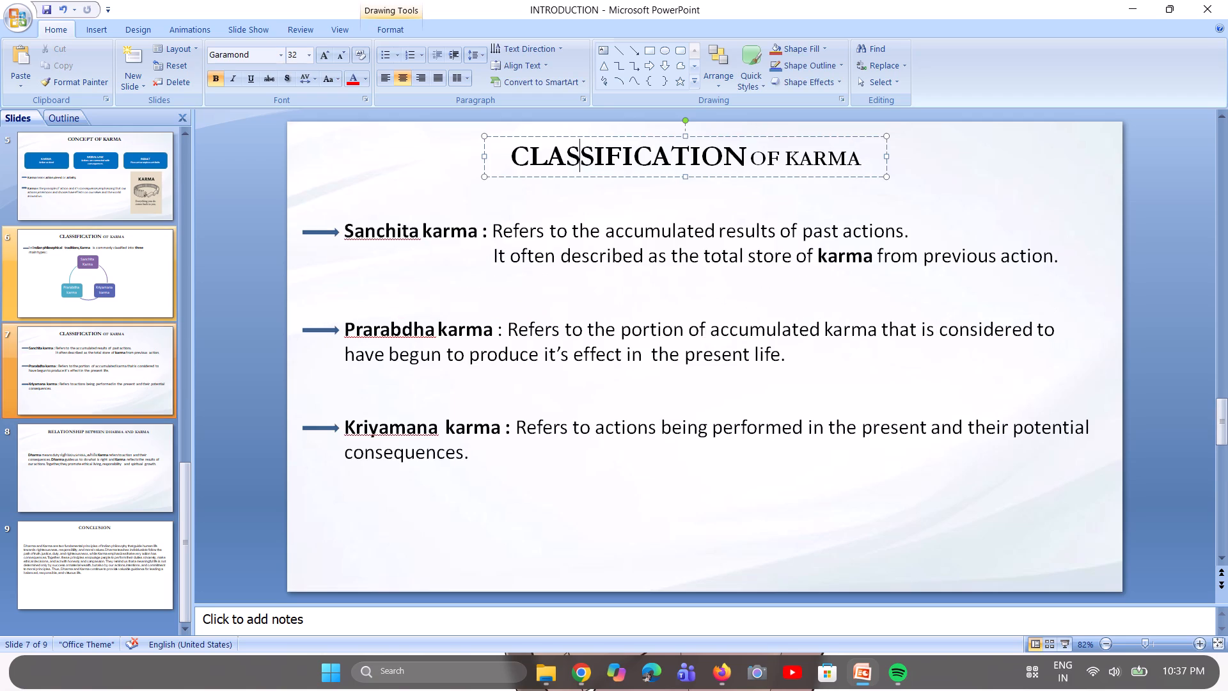
left_click_drag(518, 160, 844, 113)
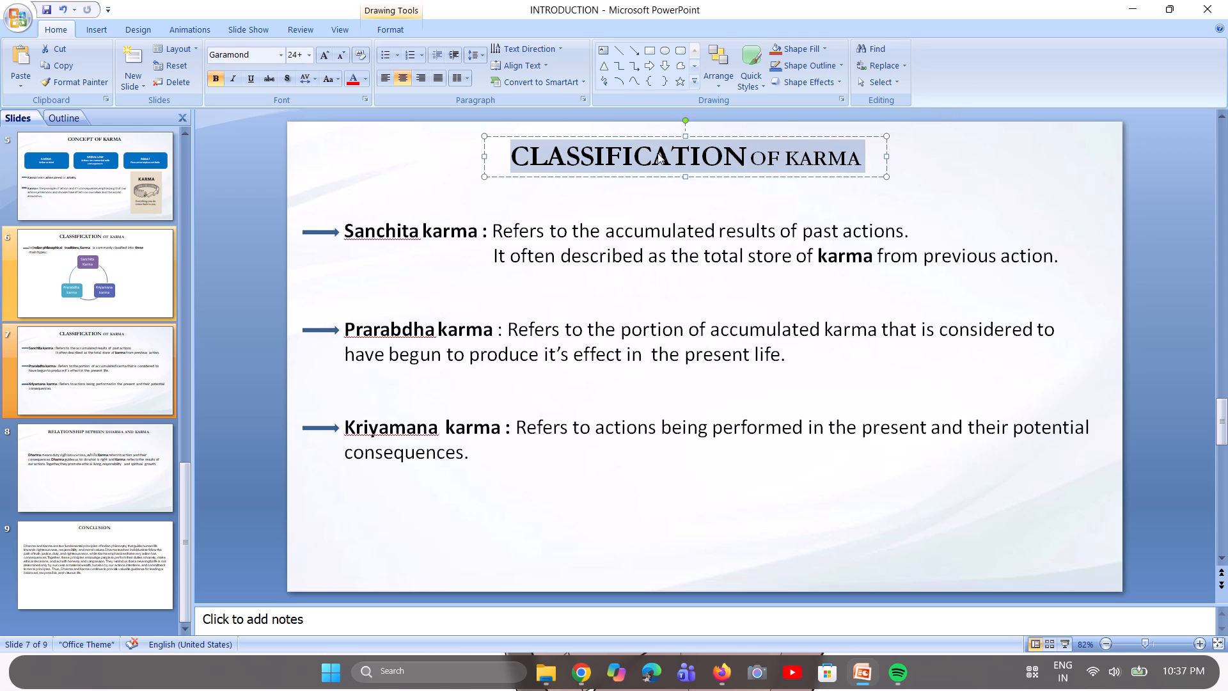
left_click(978, 135)
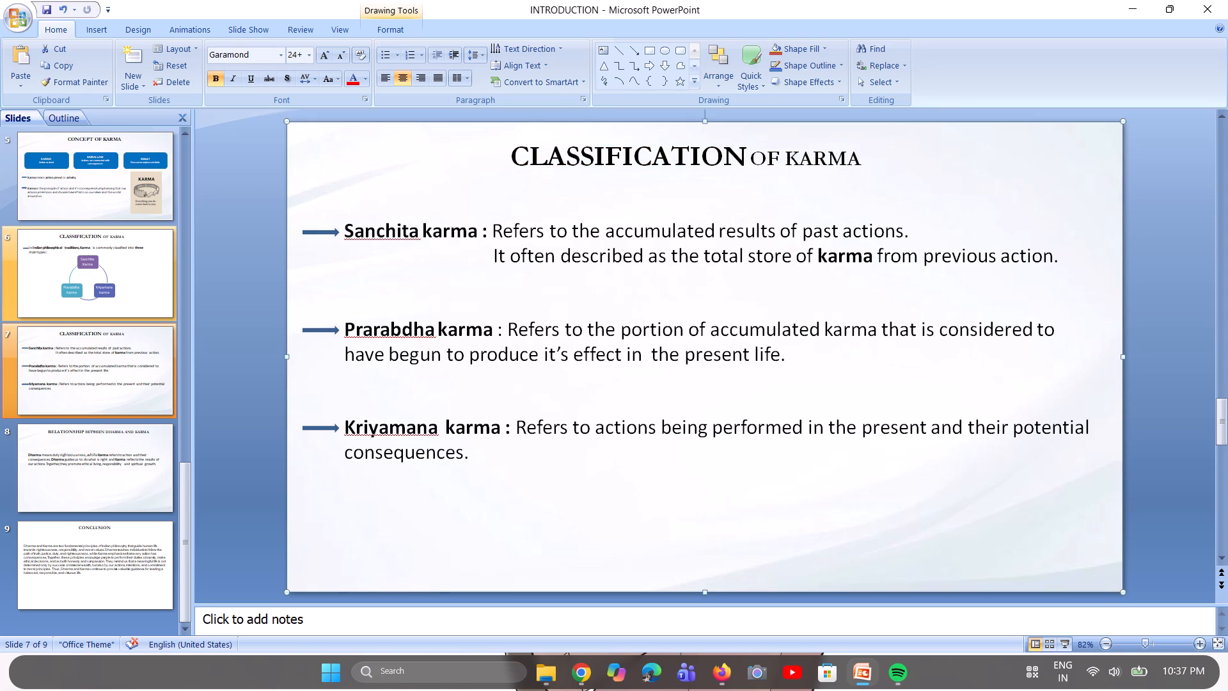
left_click_drag(514, 160, 753, 152)
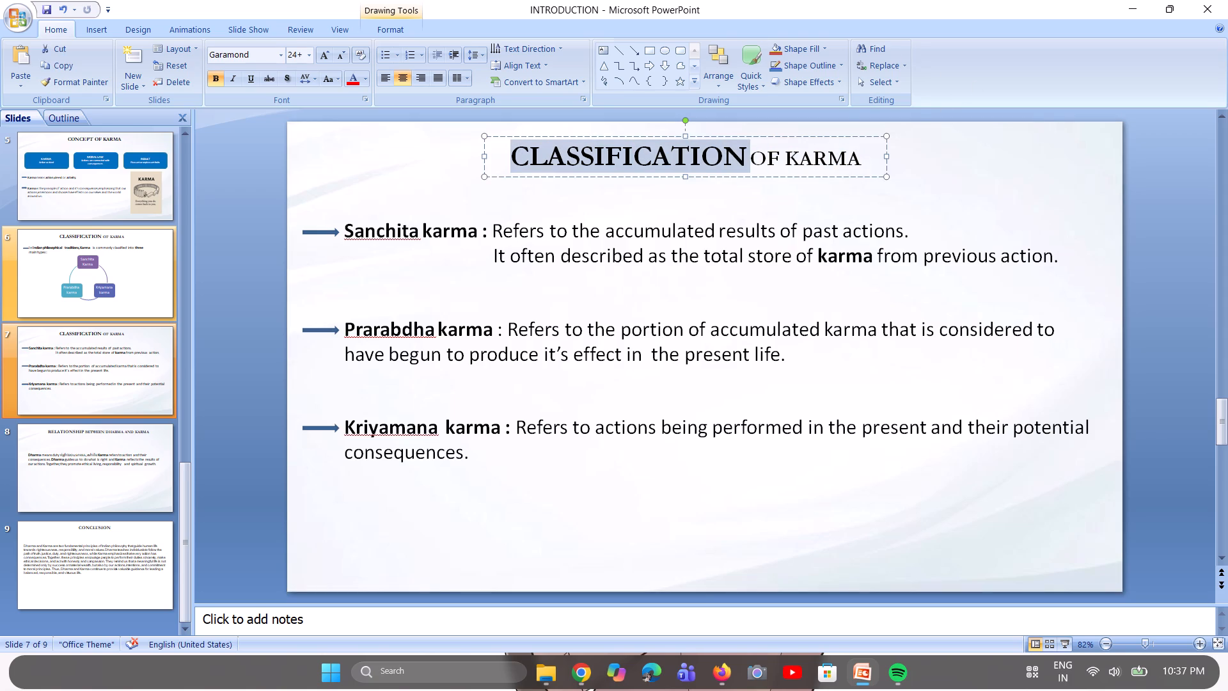
left_click_drag(753, 152, 752, 152)
left_click(848, 109)
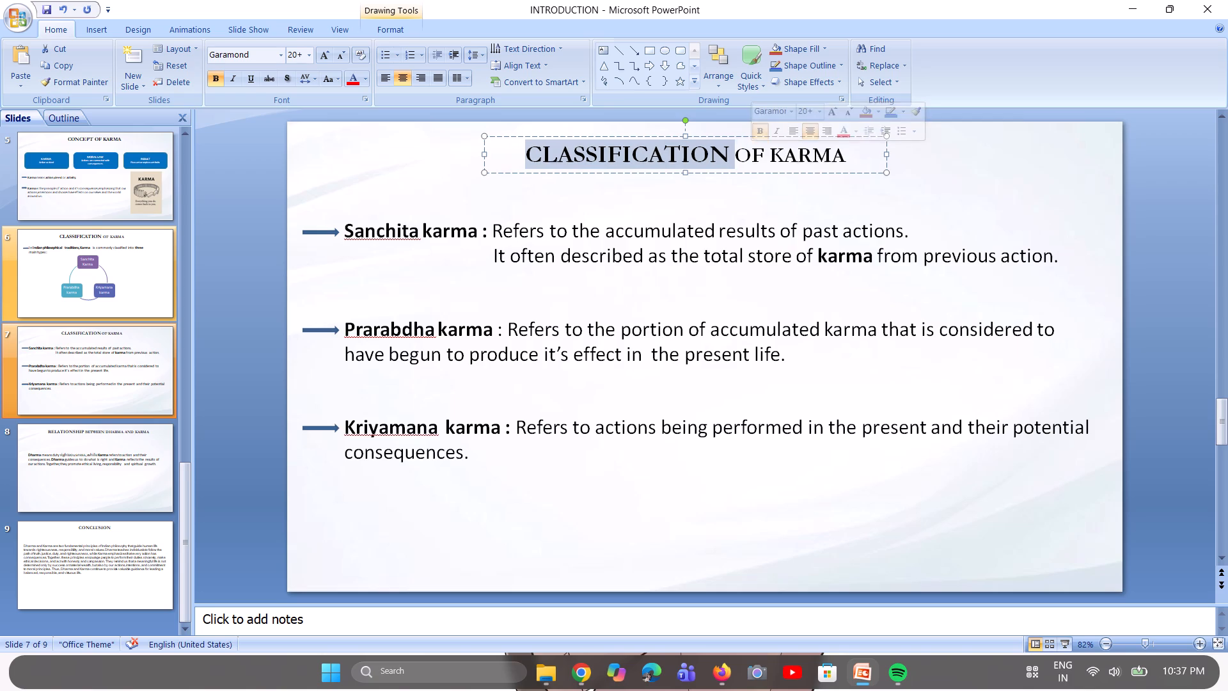
left_click(961, 171)
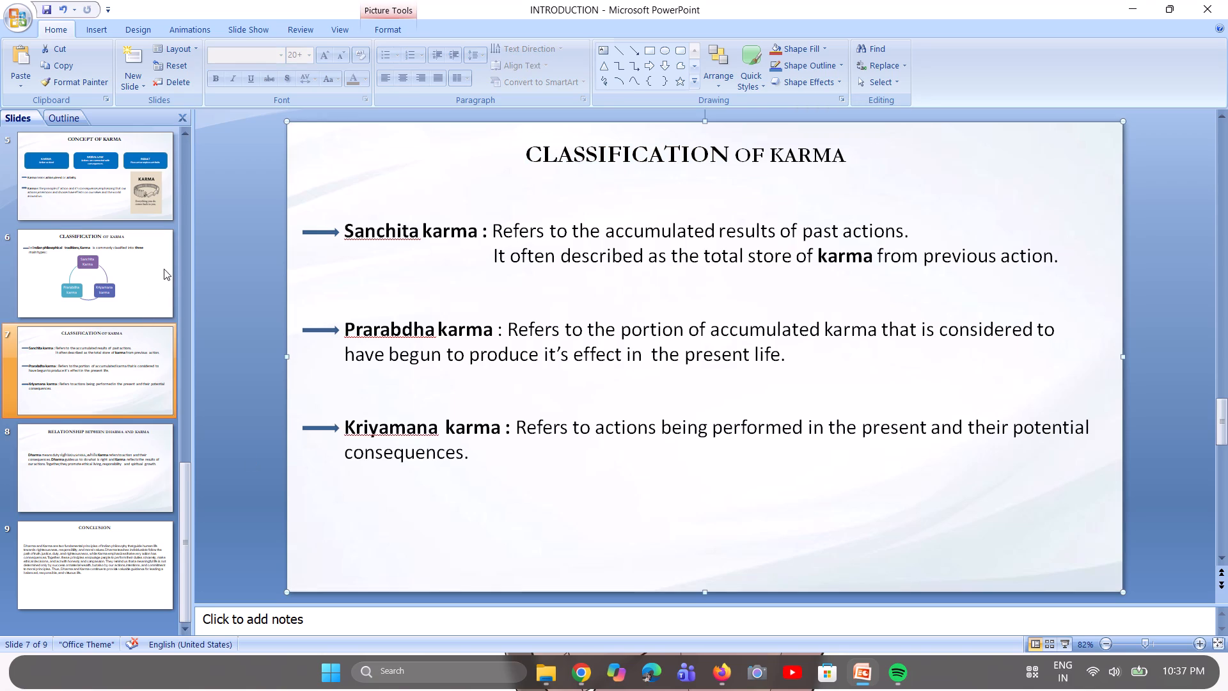
Shrink the whole CLASSIFICATION OF KARMA title on slide 6 by one font size step.
left_click(171, 259)
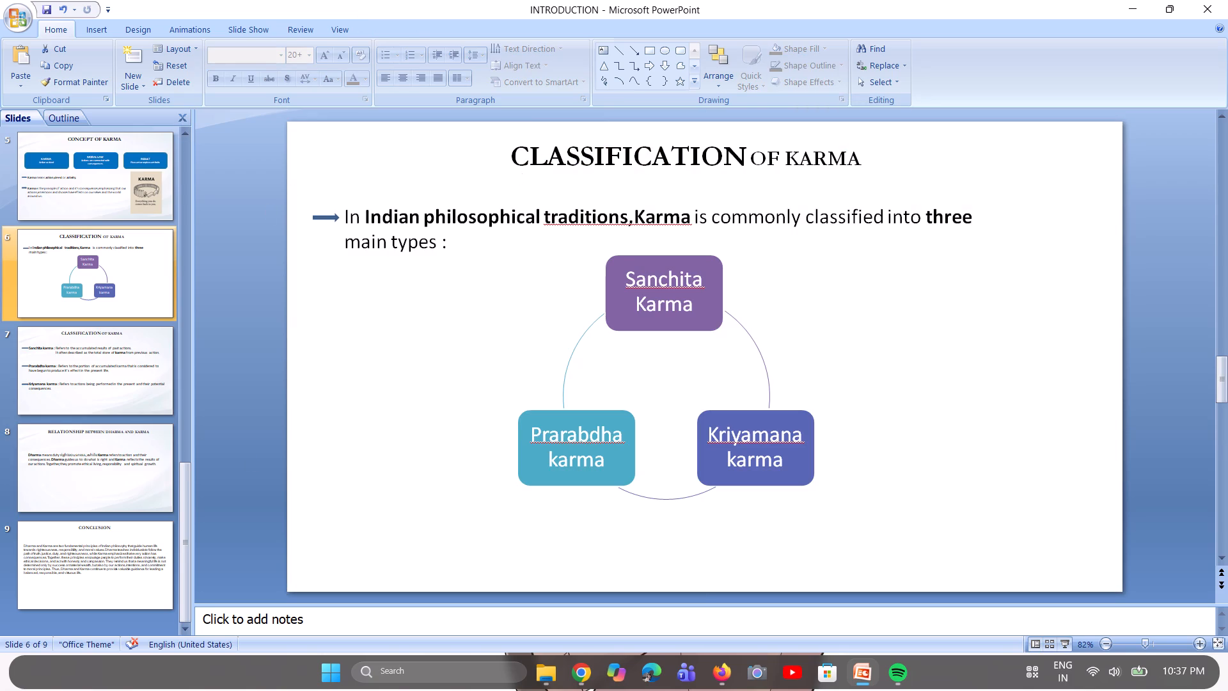
left_click_drag(518, 161, 817, 152)
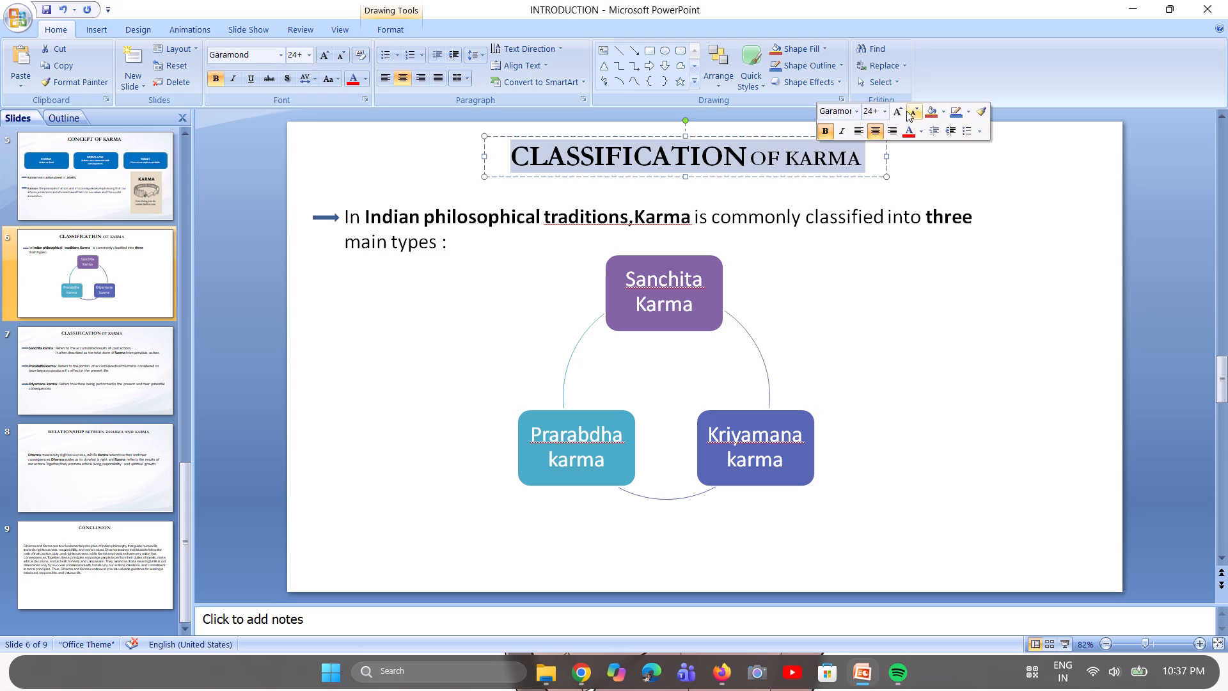
left_click(908, 111)
left_click(963, 427)
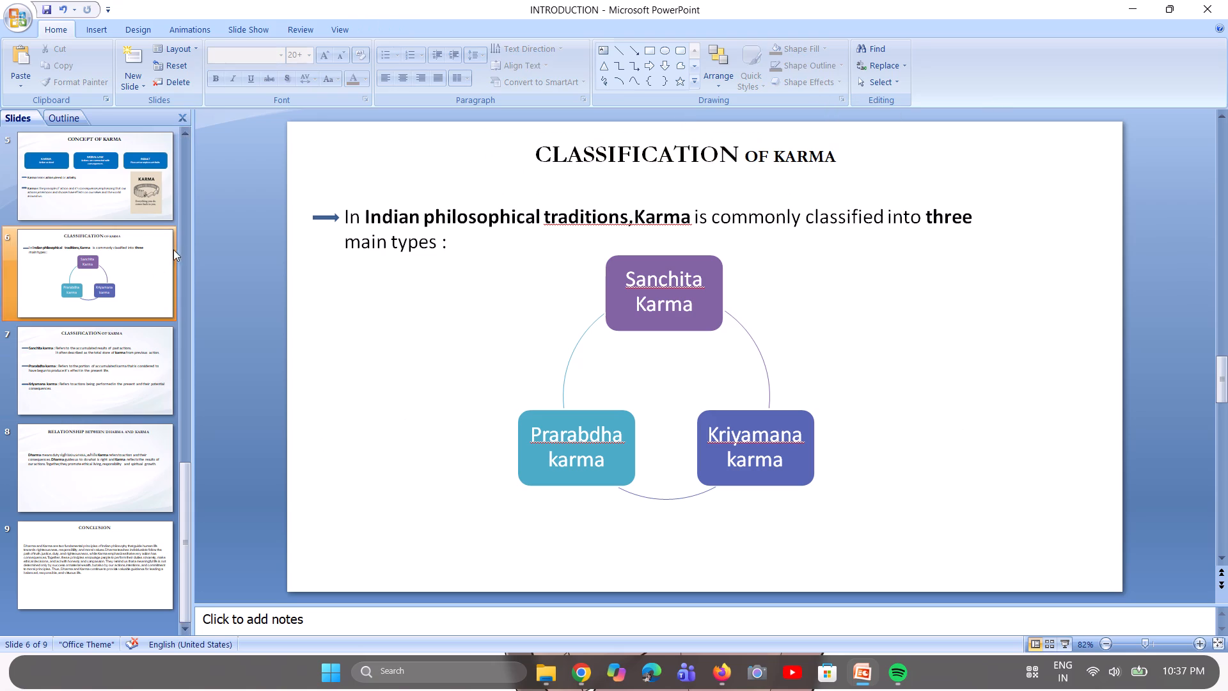
Reduce the CONCEPT OF KARMA title on slide 5 to font size 28.
left_click(130, 288)
left_click(106, 181)
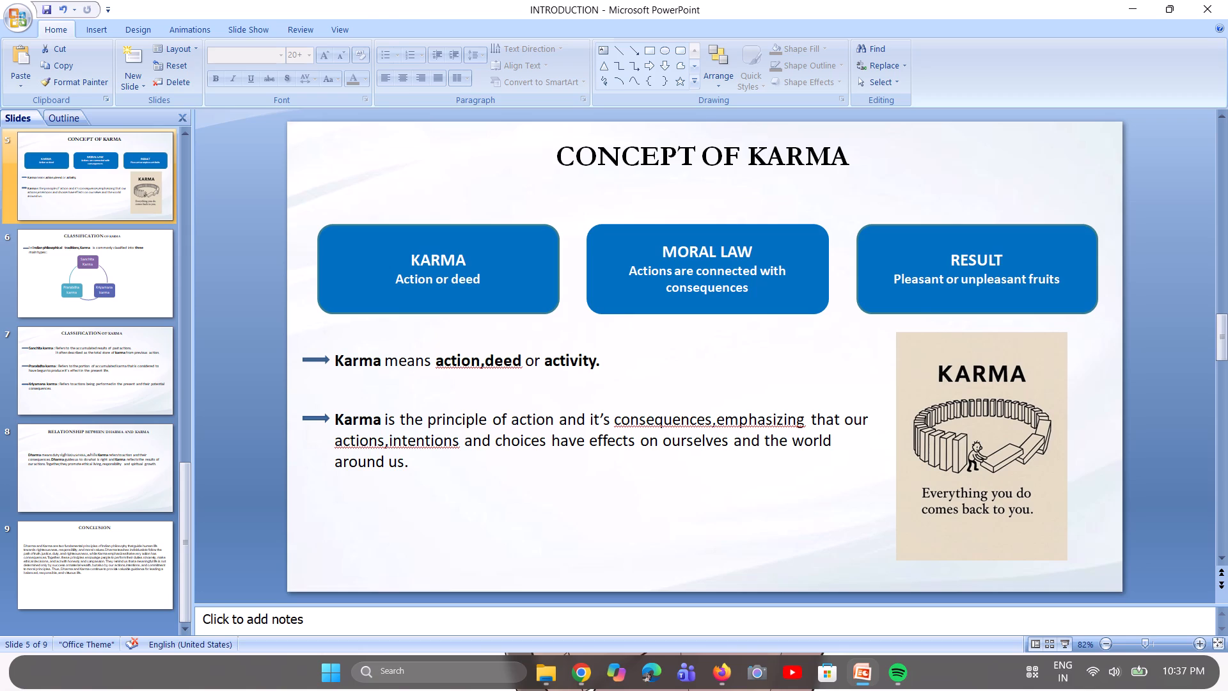
left_click_drag(564, 157, 840, 151)
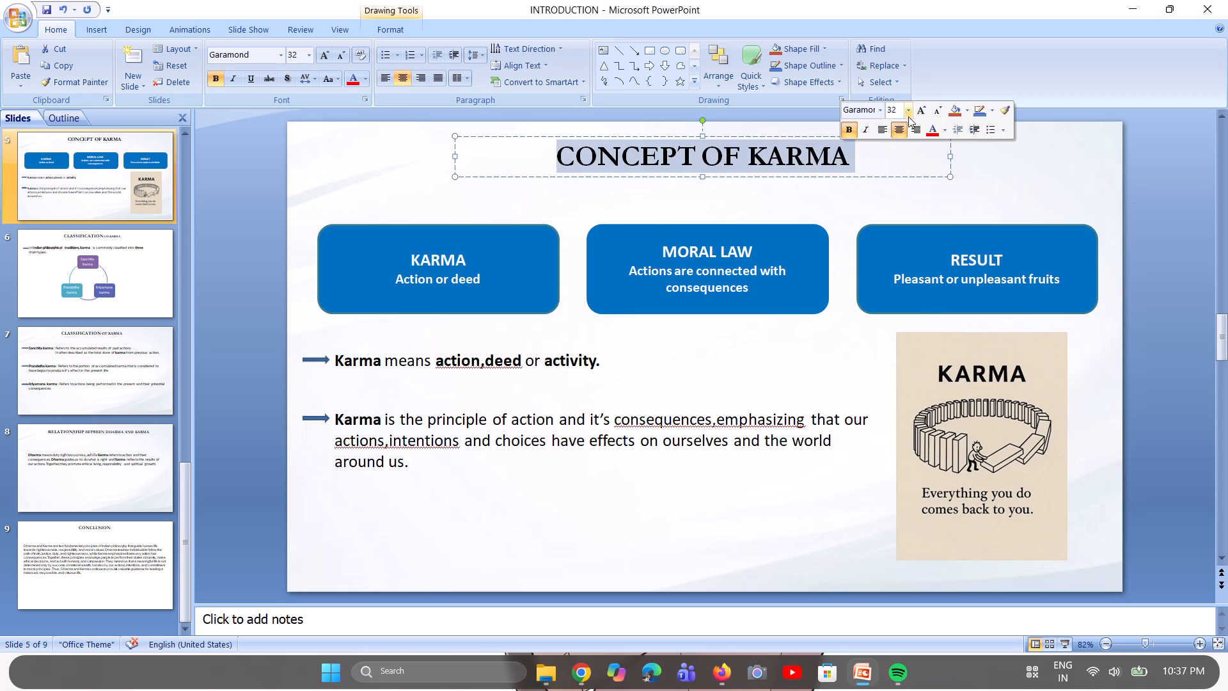
left_click(936, 106)
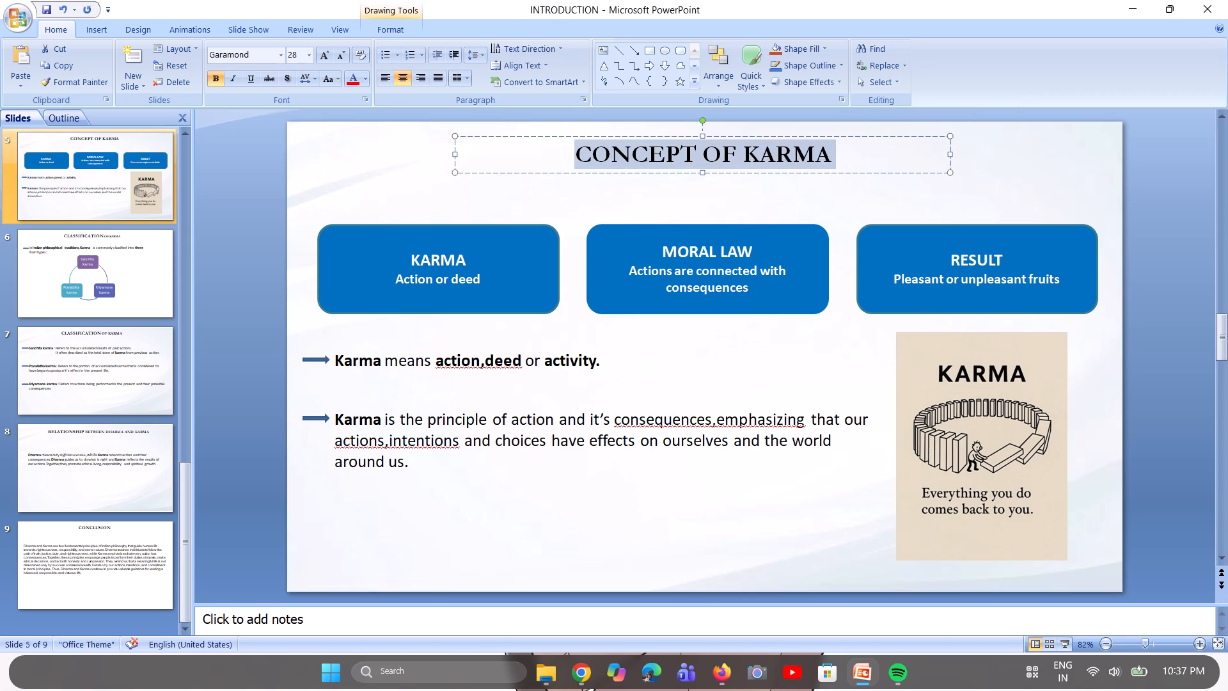
left_click(418, 189)
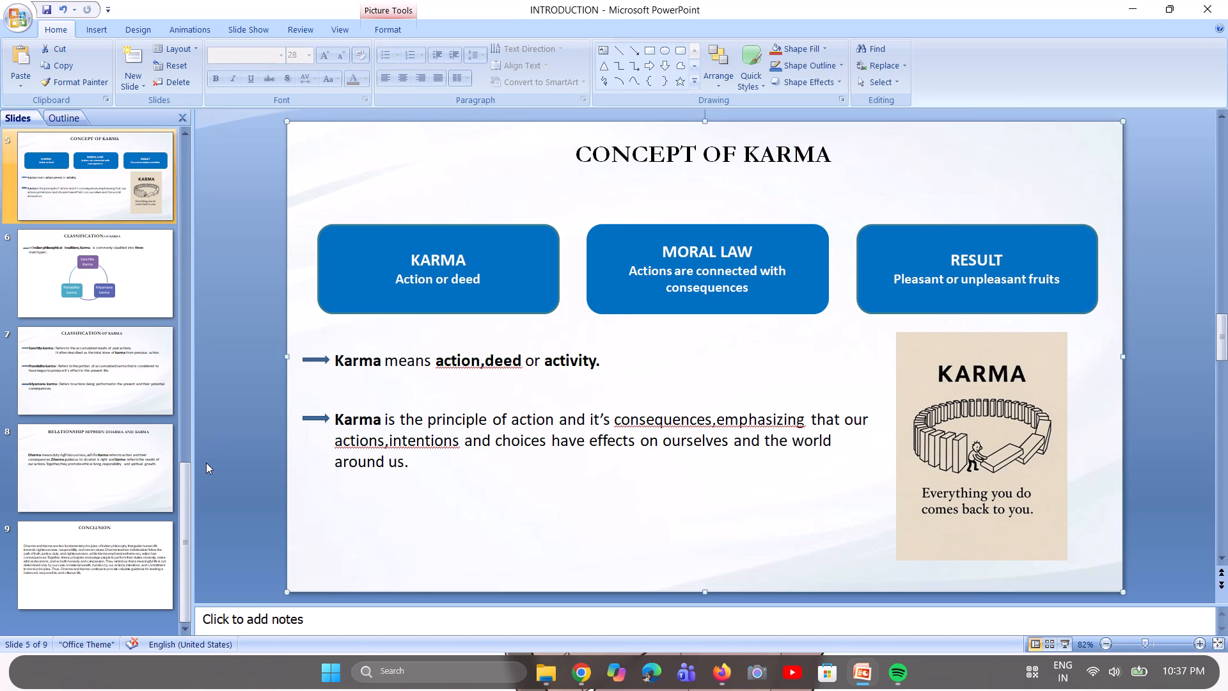
Shrink the whole DIFFERENT LEVELS OF DHARMA title on slide 4 by one font size step.
left_click_drag(187, 483, 204, 400)
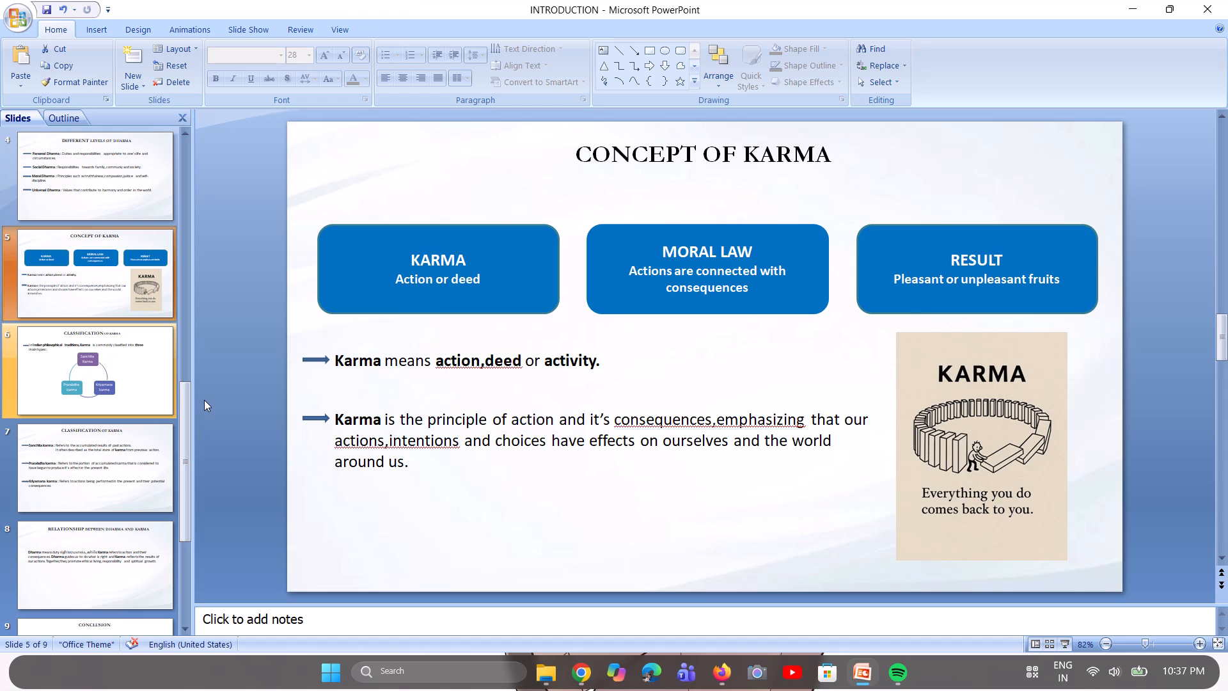
left_click(157, 200)
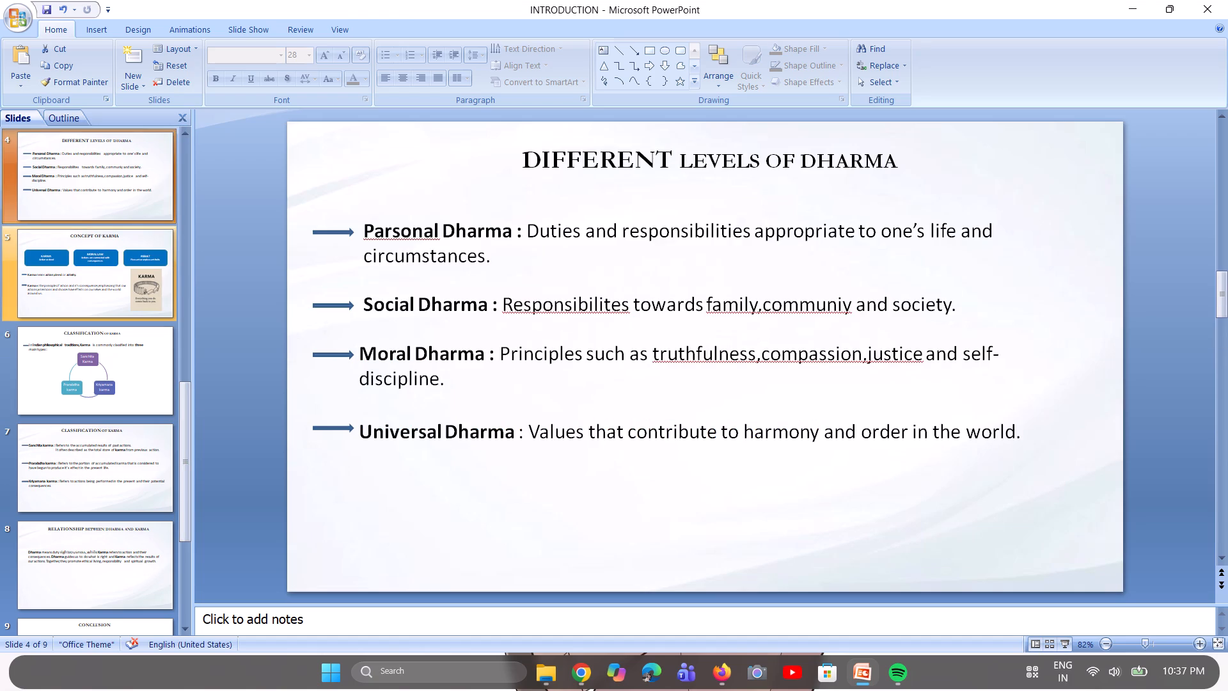
left_click_drag(535, 155, 797, 171)
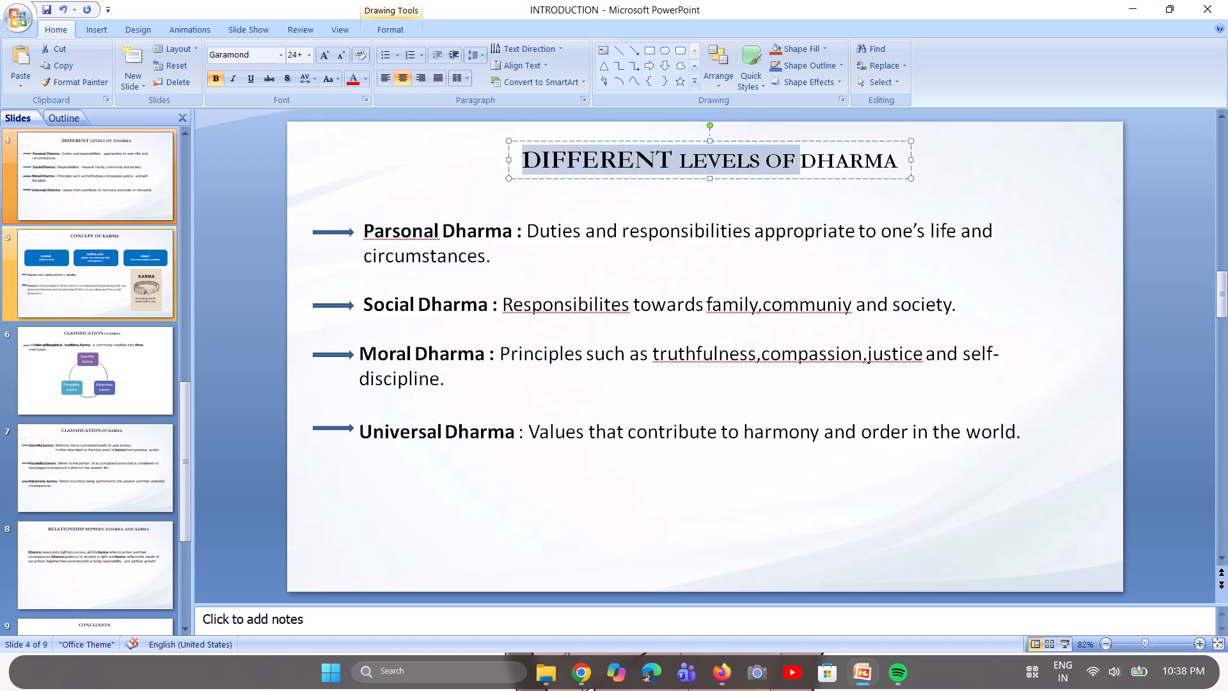
left_click_drag(797, 171, 854, 175)
left_click(954, 131)
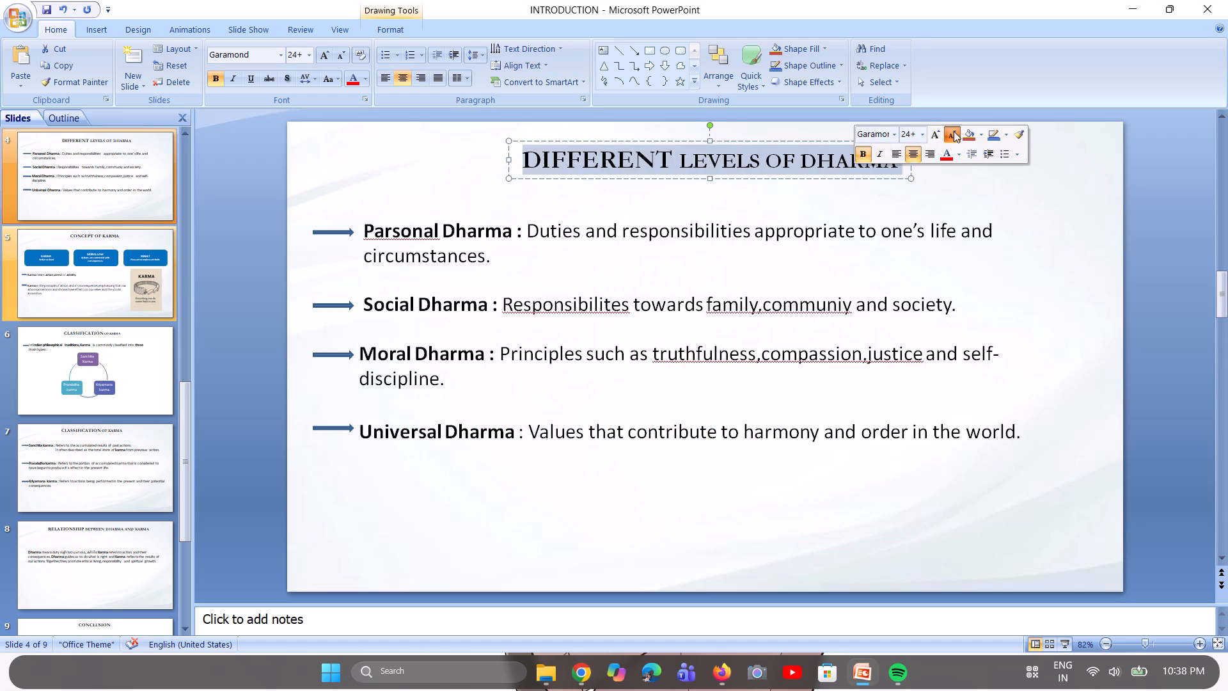
left_click(411, 189)
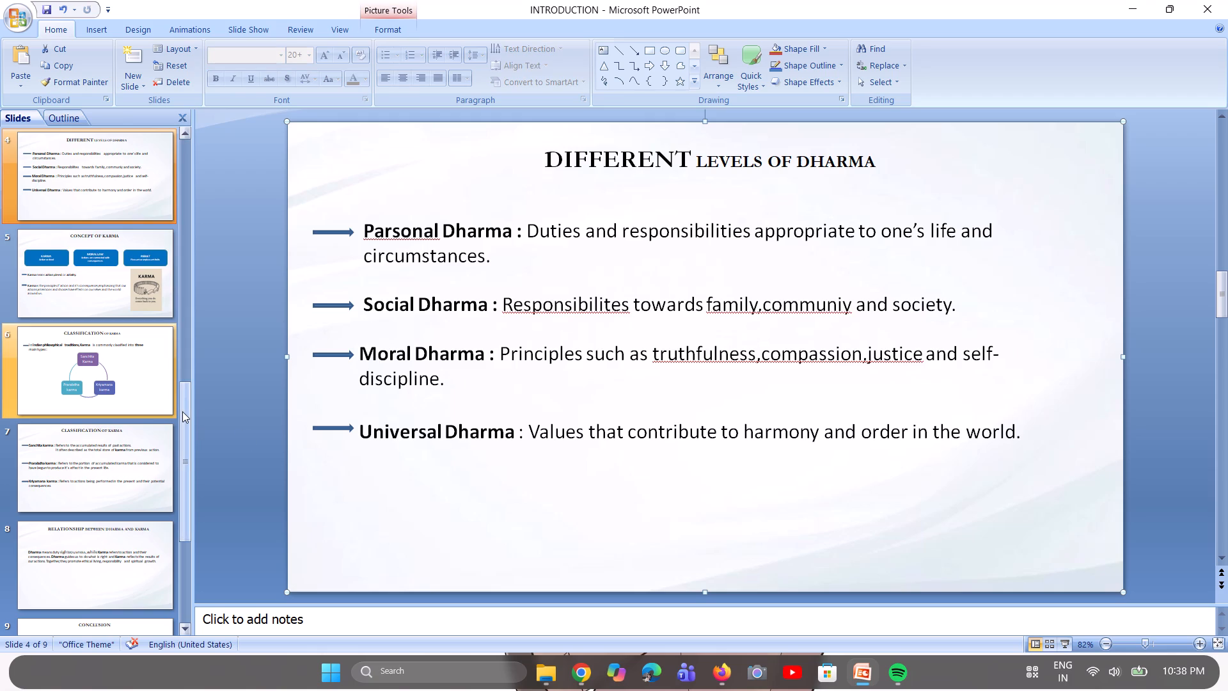
Reduce the INTRODUCTION title on slide 1 to font size 32.
left_click_drag(182, 411, 194, 303)
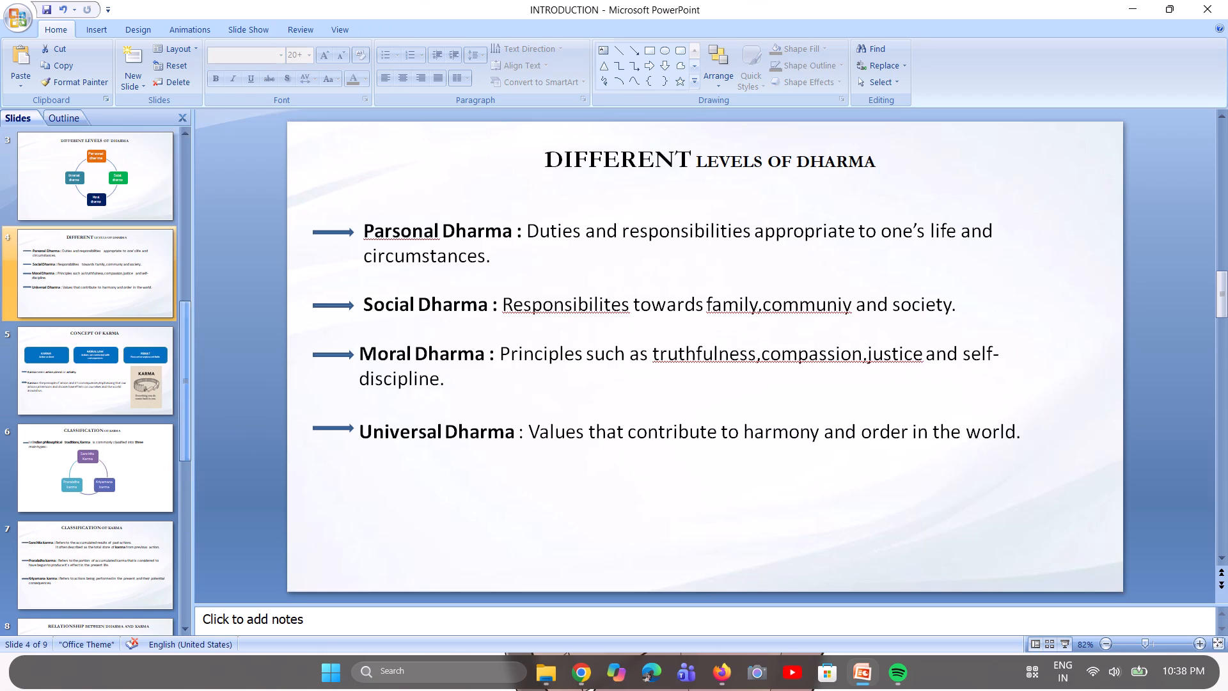
left_click(145, 166)
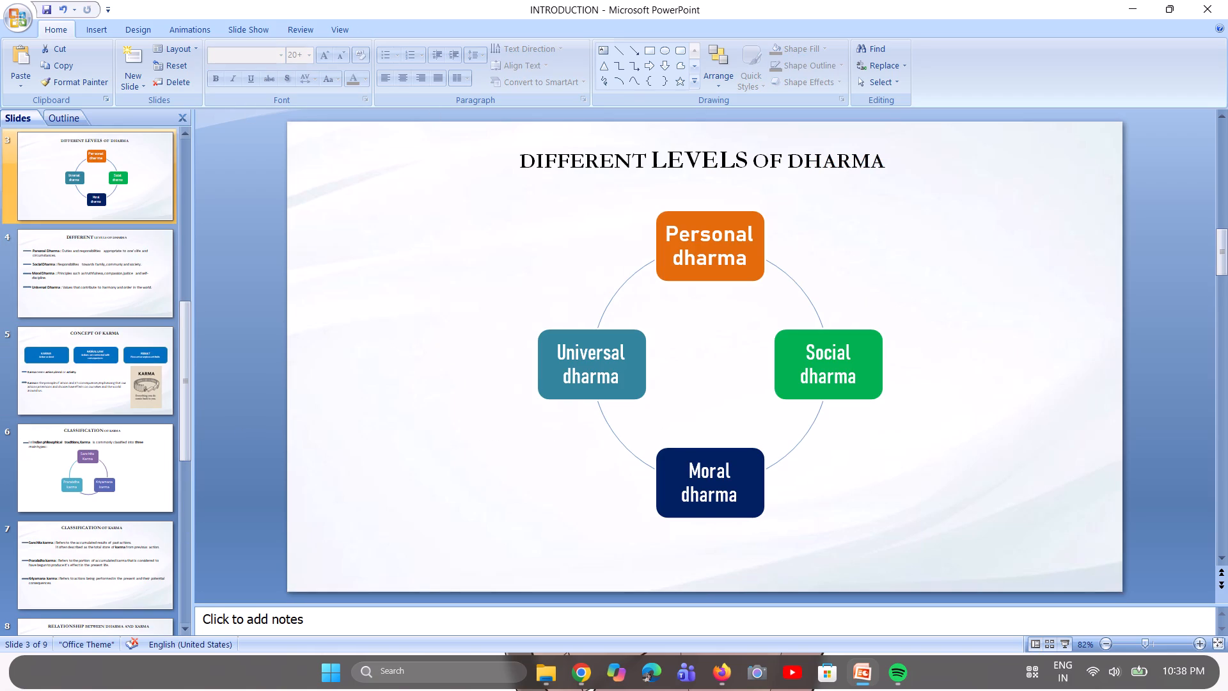
left_click_drag(186, 317, 191, 279)
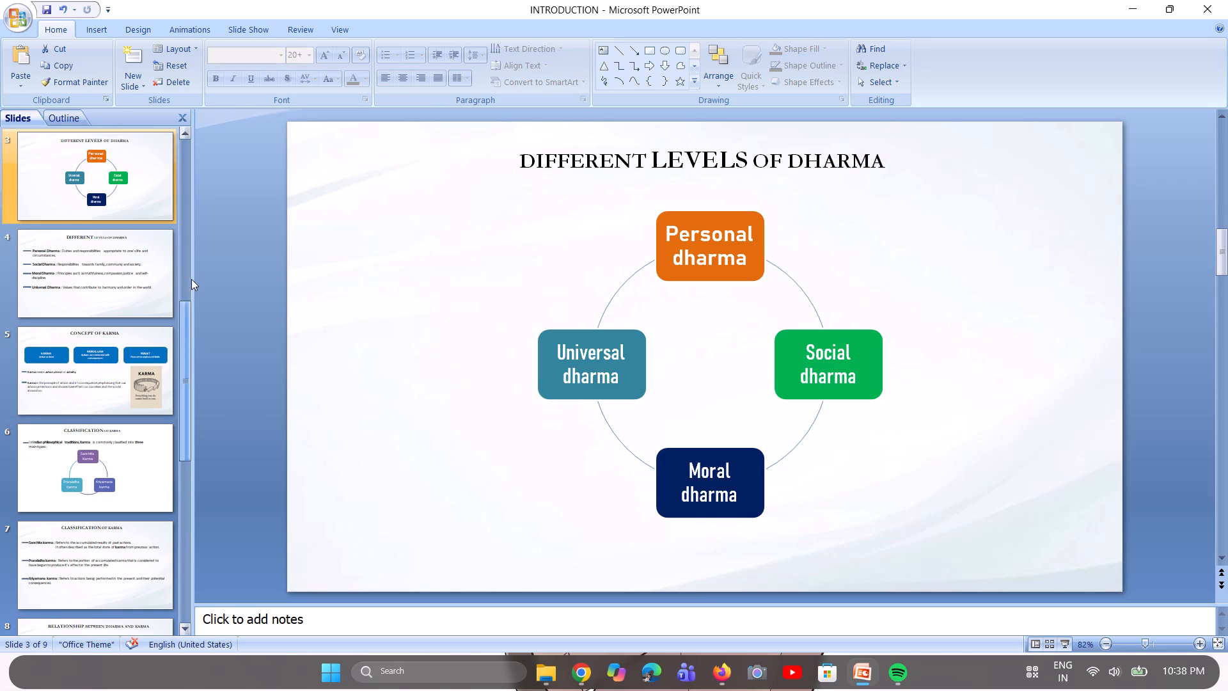
left_click_drag(191, 279, 213, 157)
left_click(105, 182)
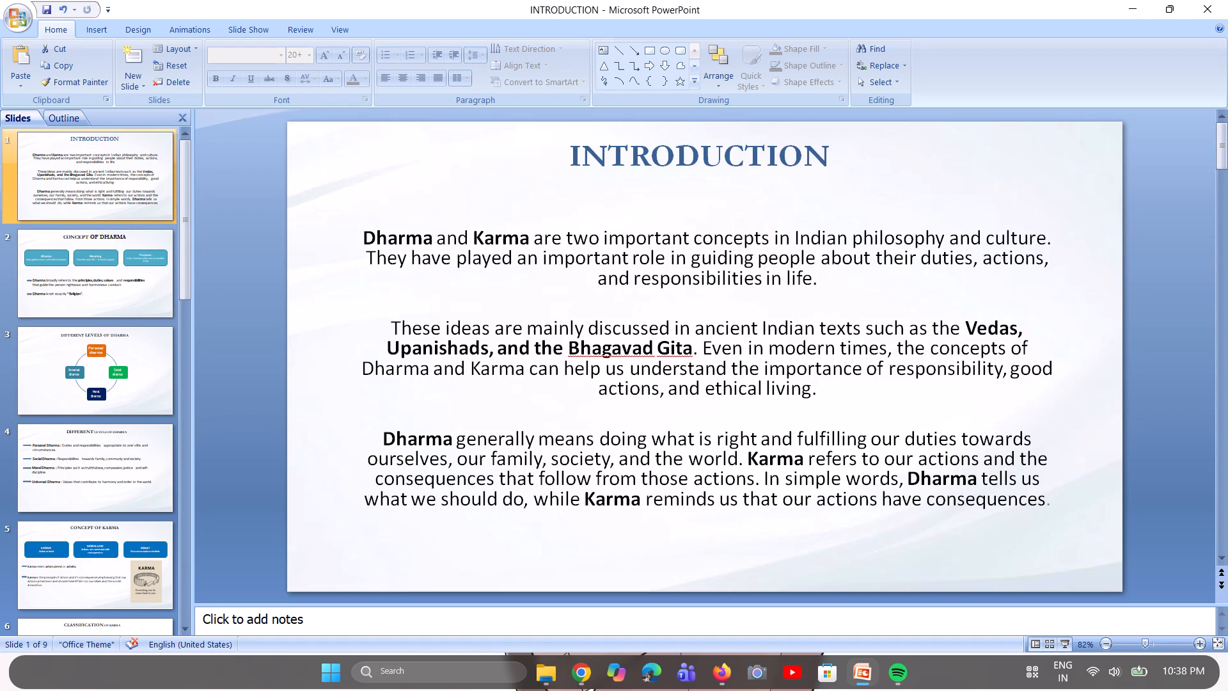
left_click_drag(576, 154, 860, 106)
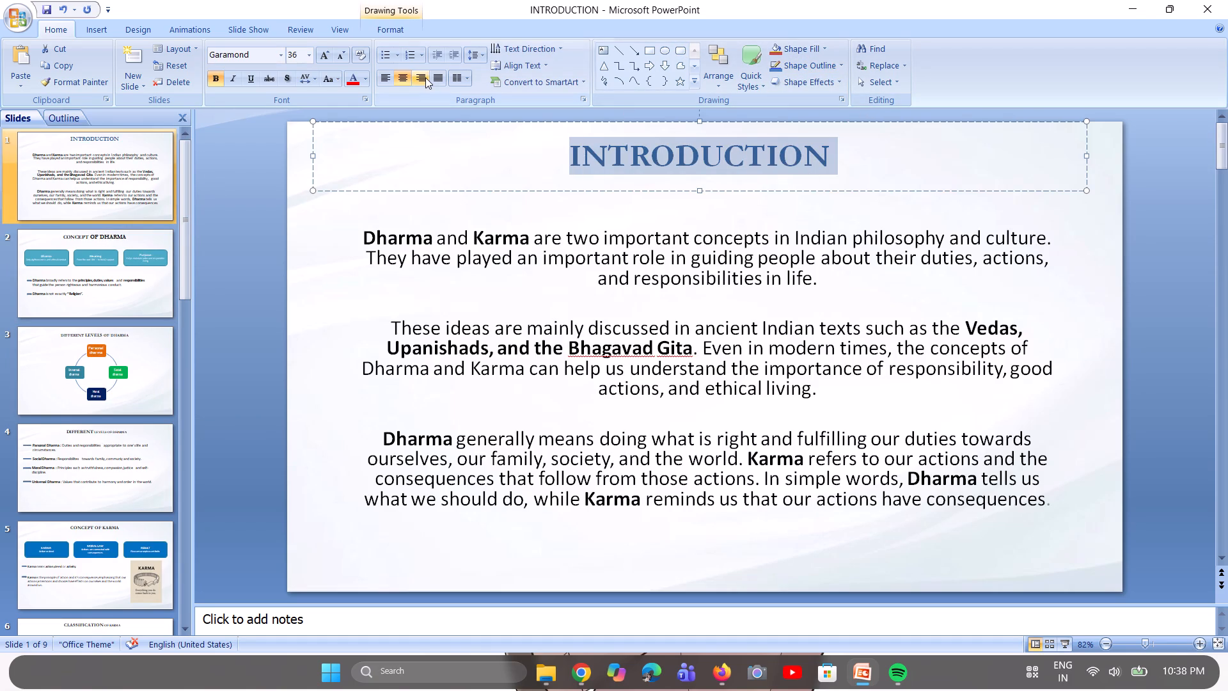
left_click(342, 56)
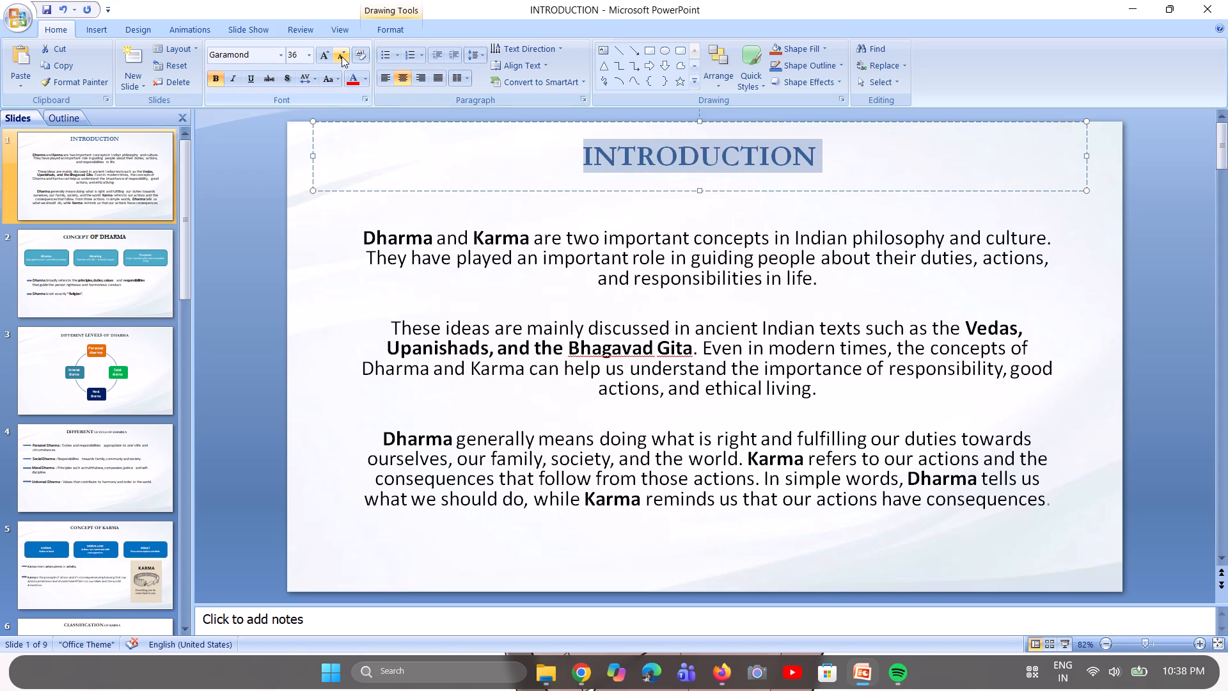
left_click(342, 56)
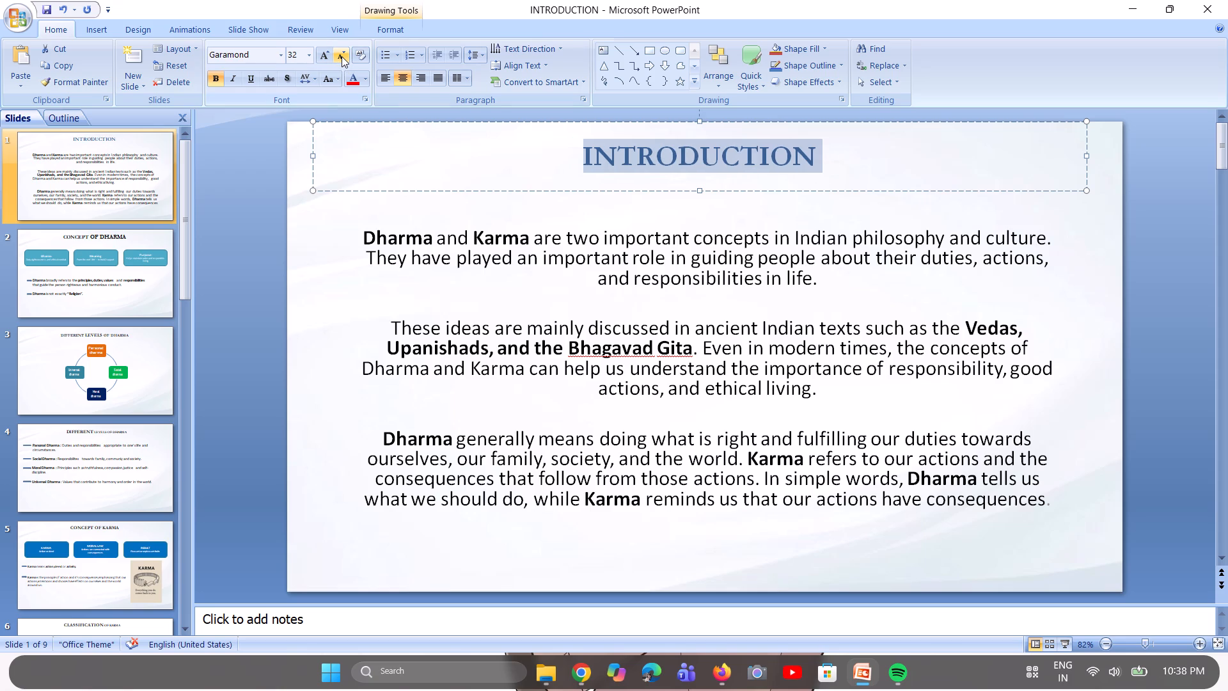
left_click(329, 60)
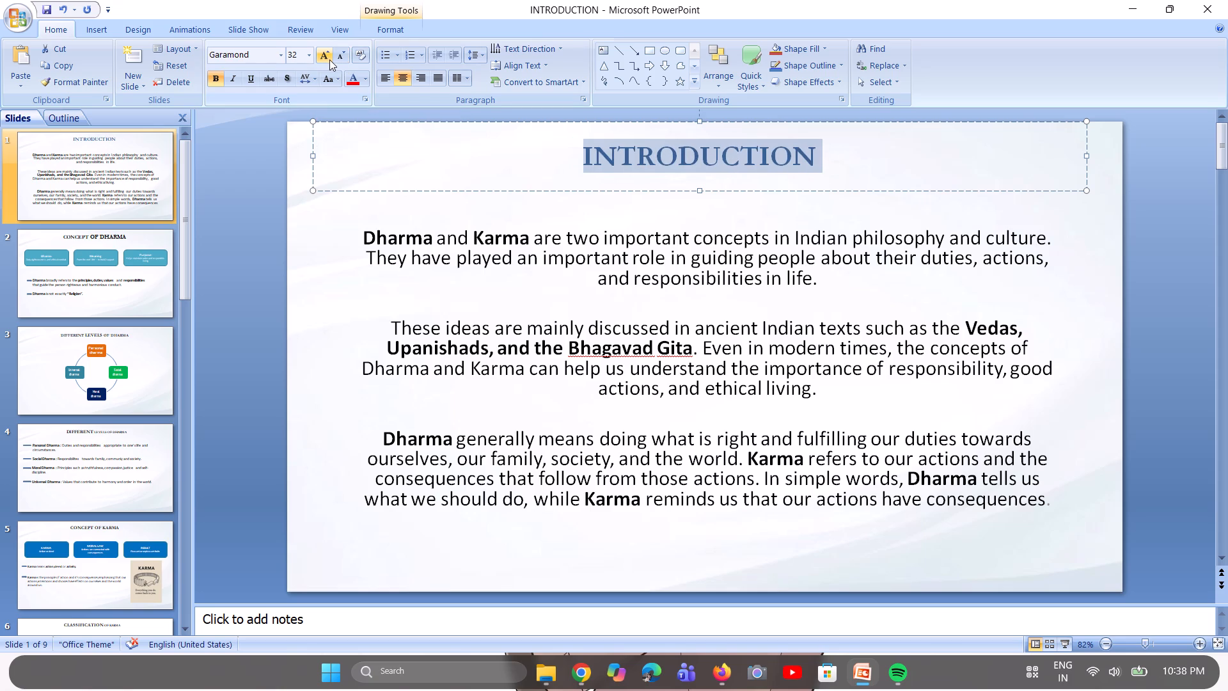
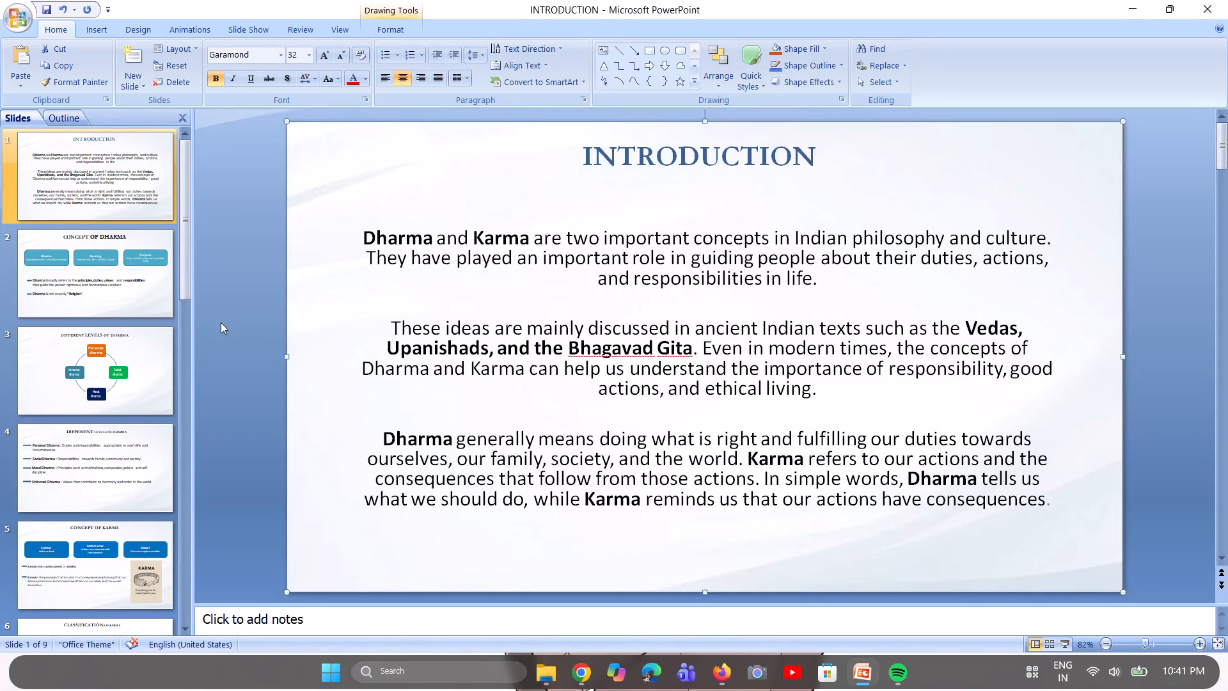
Shrink the whole CONCEPT OF DHARMA title on slide 2 by one font size step.
left_click(81, 584)
left_click(94, 520)
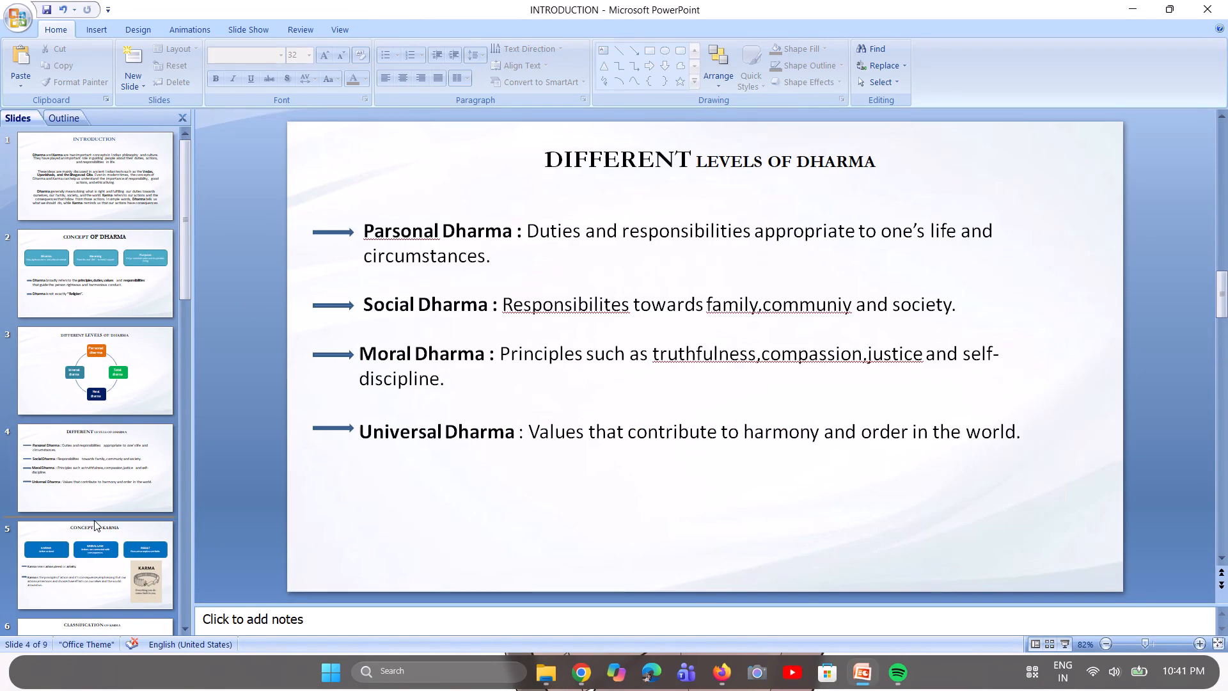
left_click(128, 383)
left_click(118, 283)
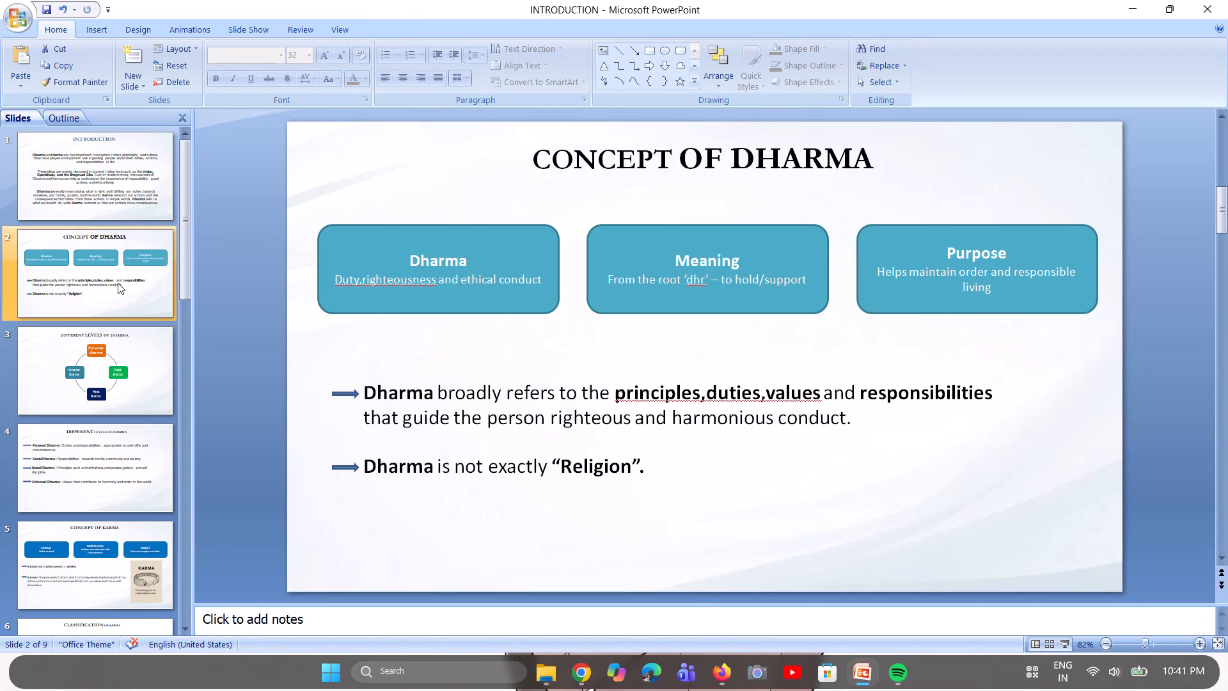
left_click_drag(539, 159, 899, 172)
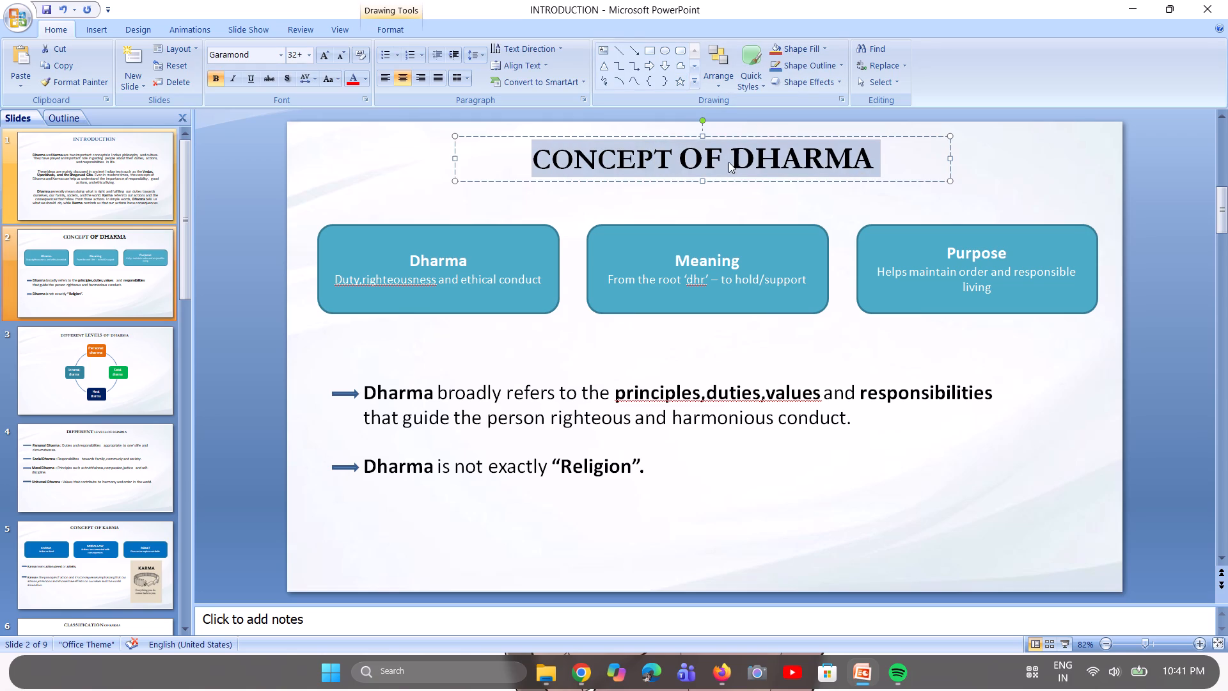
left_click(661, 206)
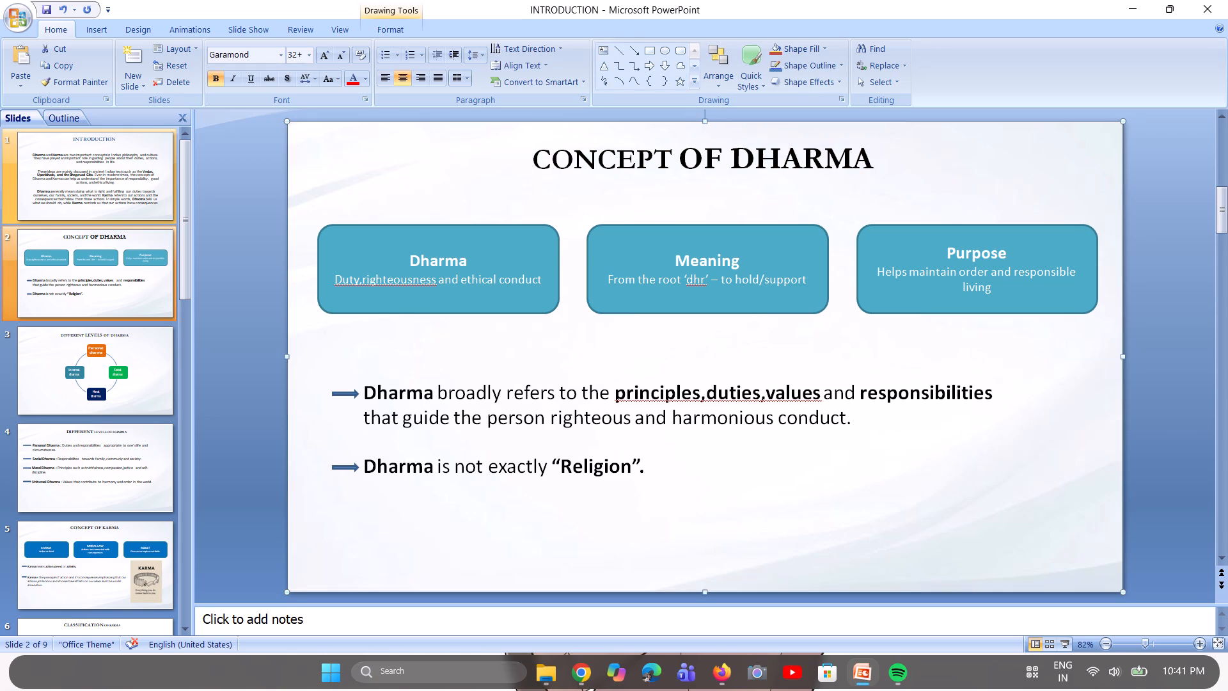
left_click_drag(541, 159, 919, 145)
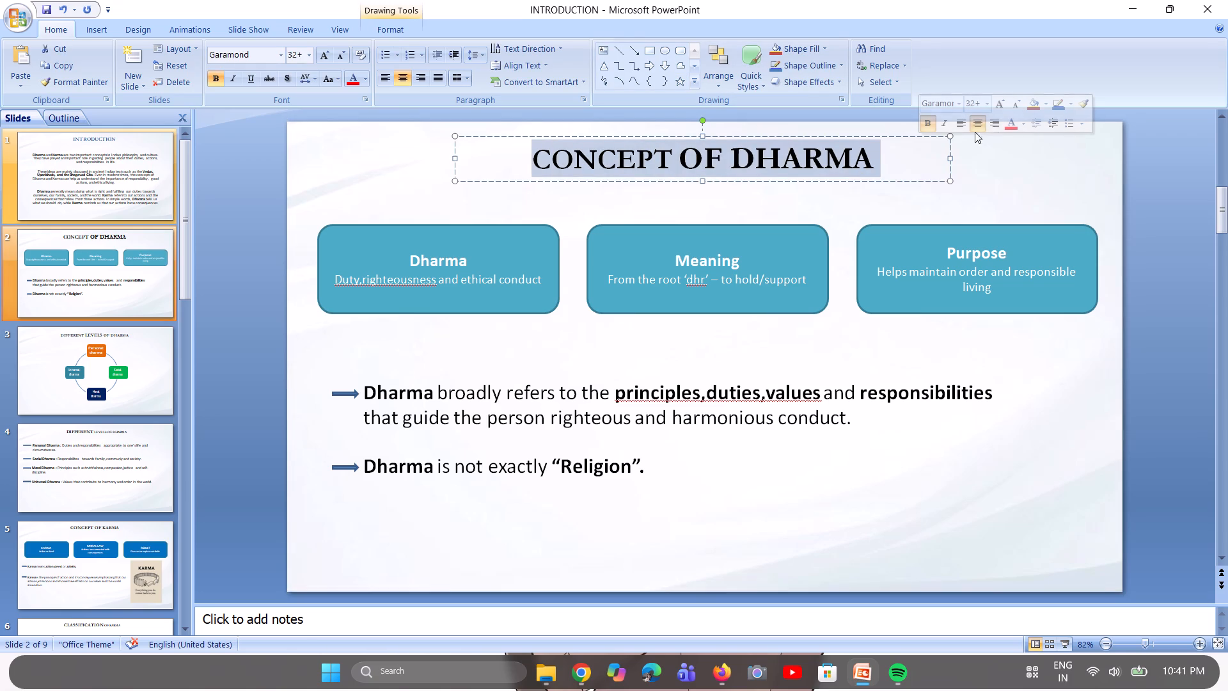
left_click(1018, 108)
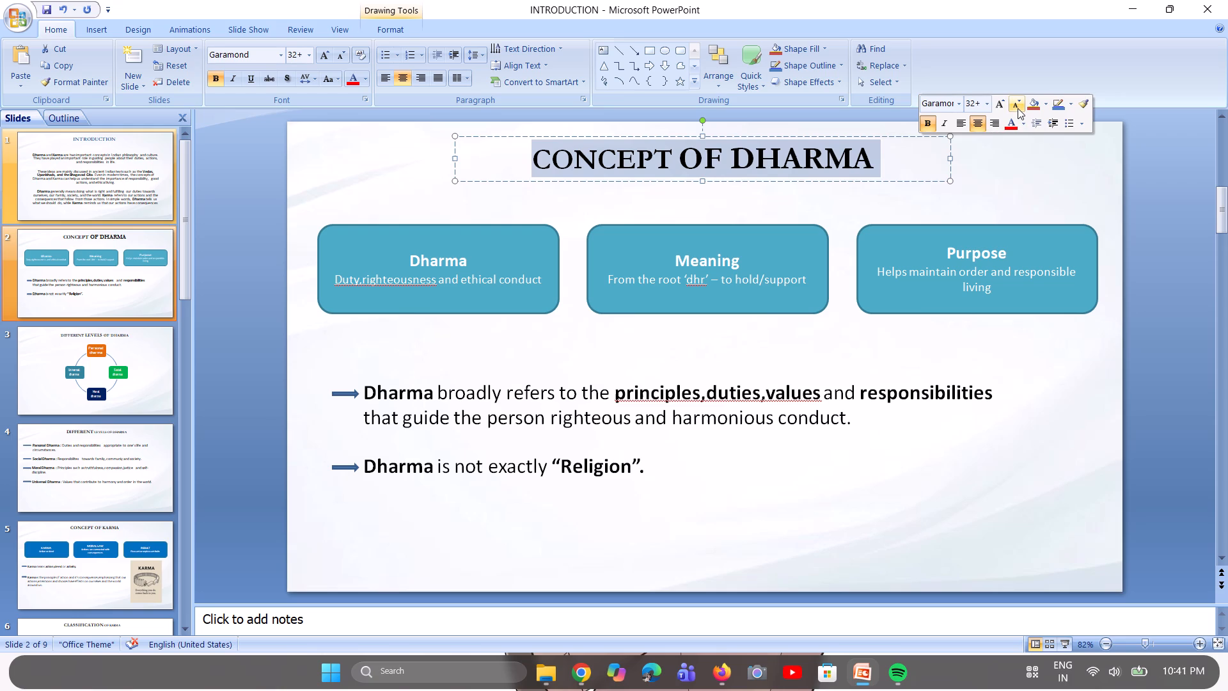
left_click(1072, 187)
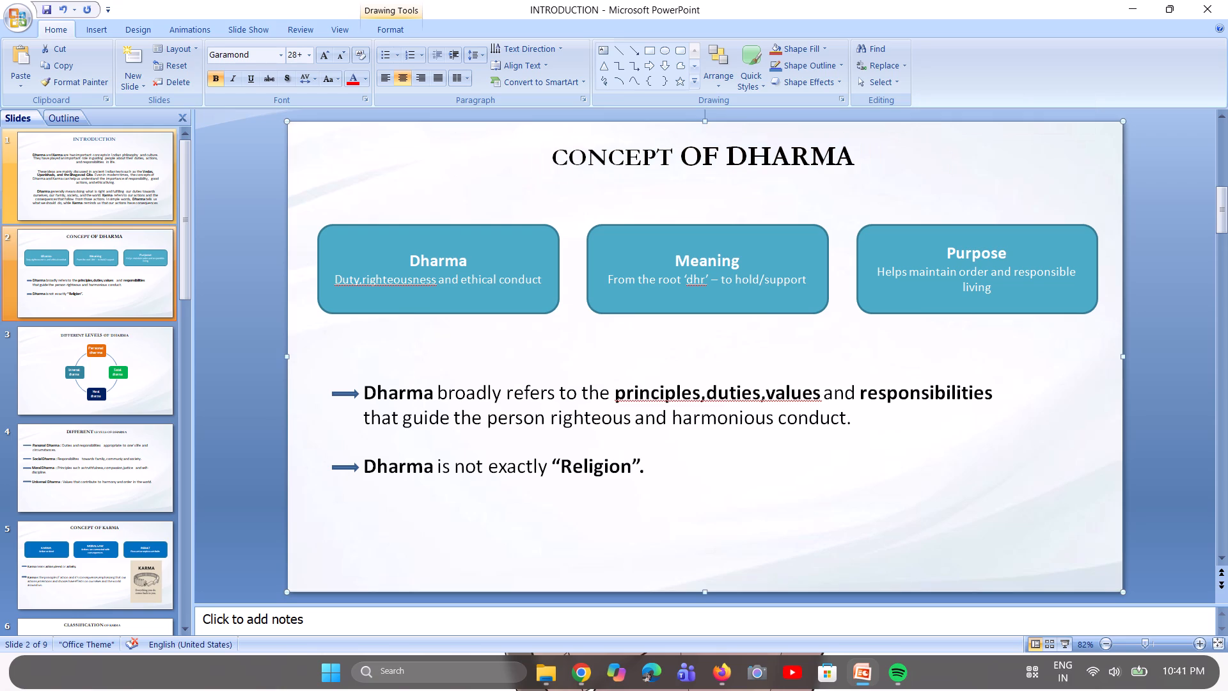
Enlarge the CONCLUSION title on slide 9 to font size 32.
left_click(106, 525)
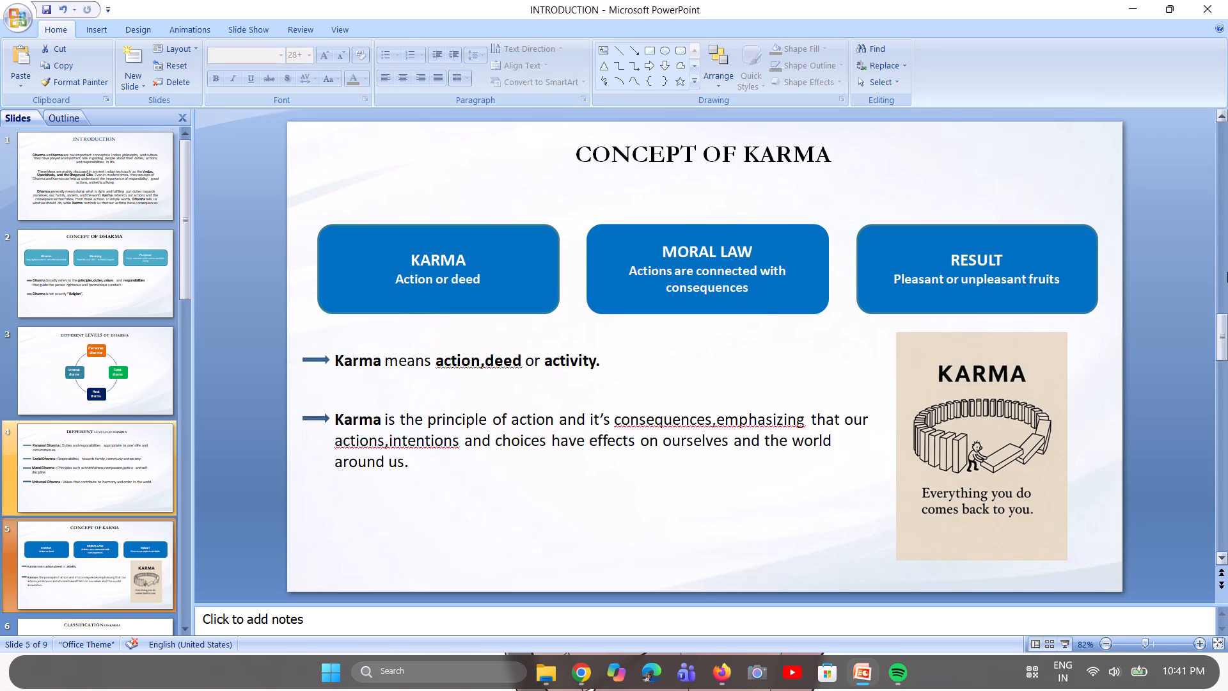
left_click_drag(1223, 344, 1227, 451)
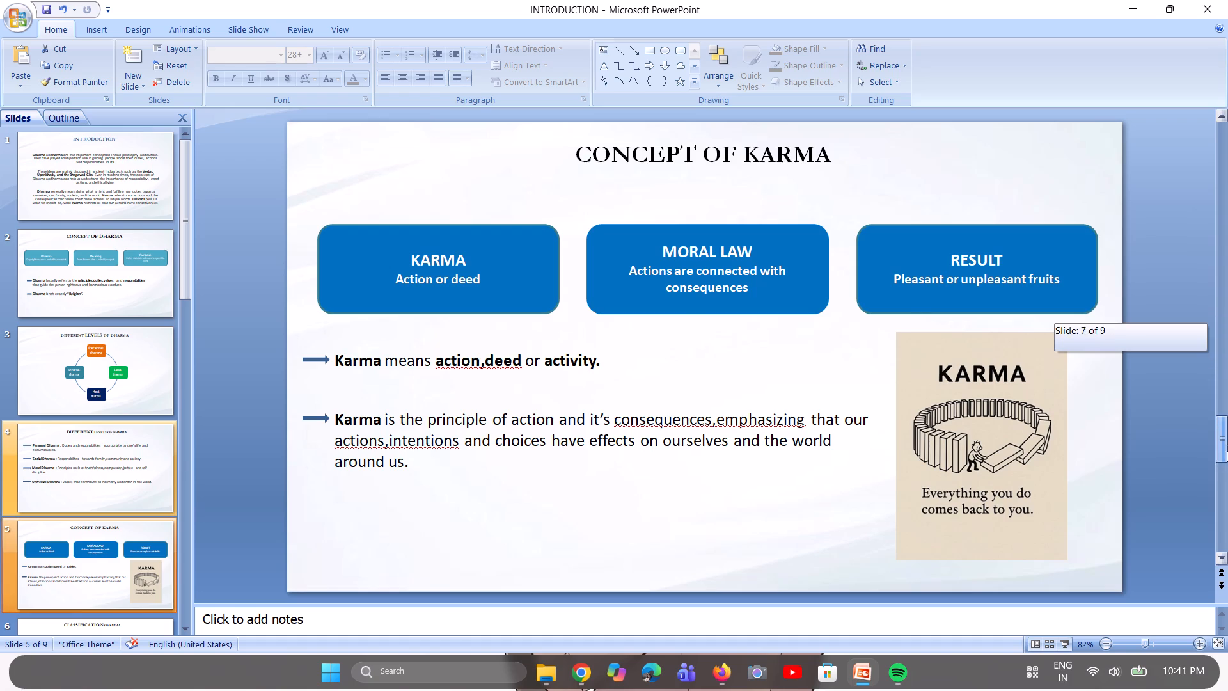
left_click_drag(1227, 451, 1227, 553)
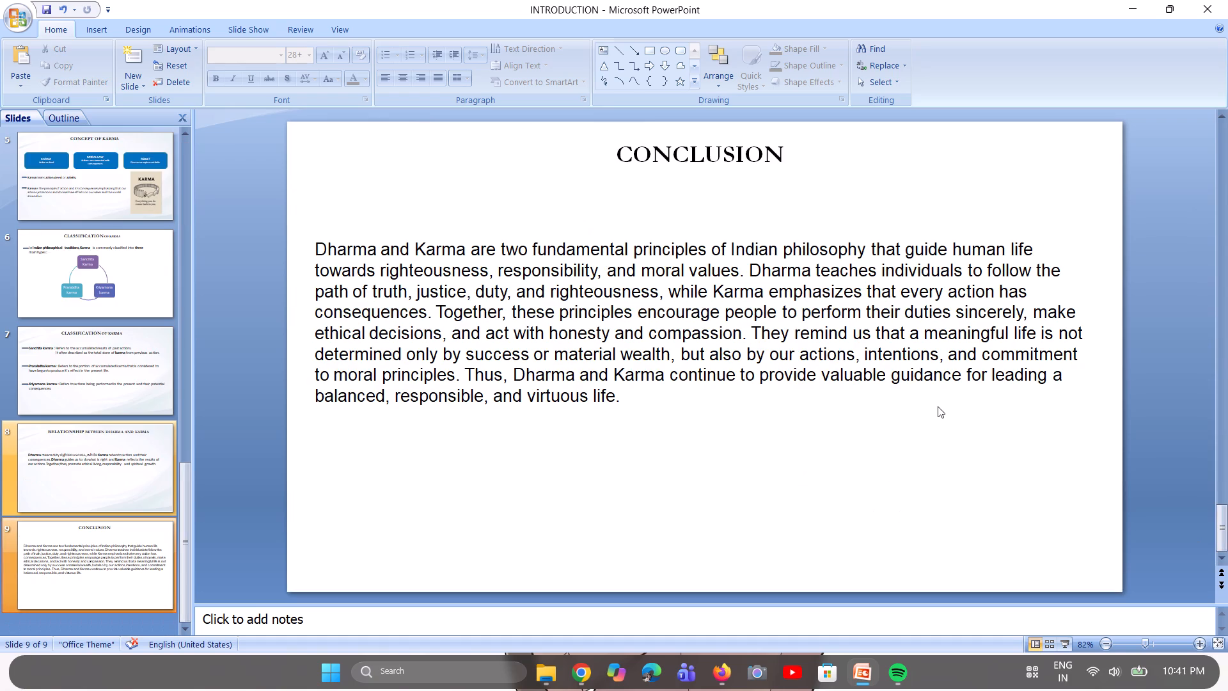
left_click(672, 154)
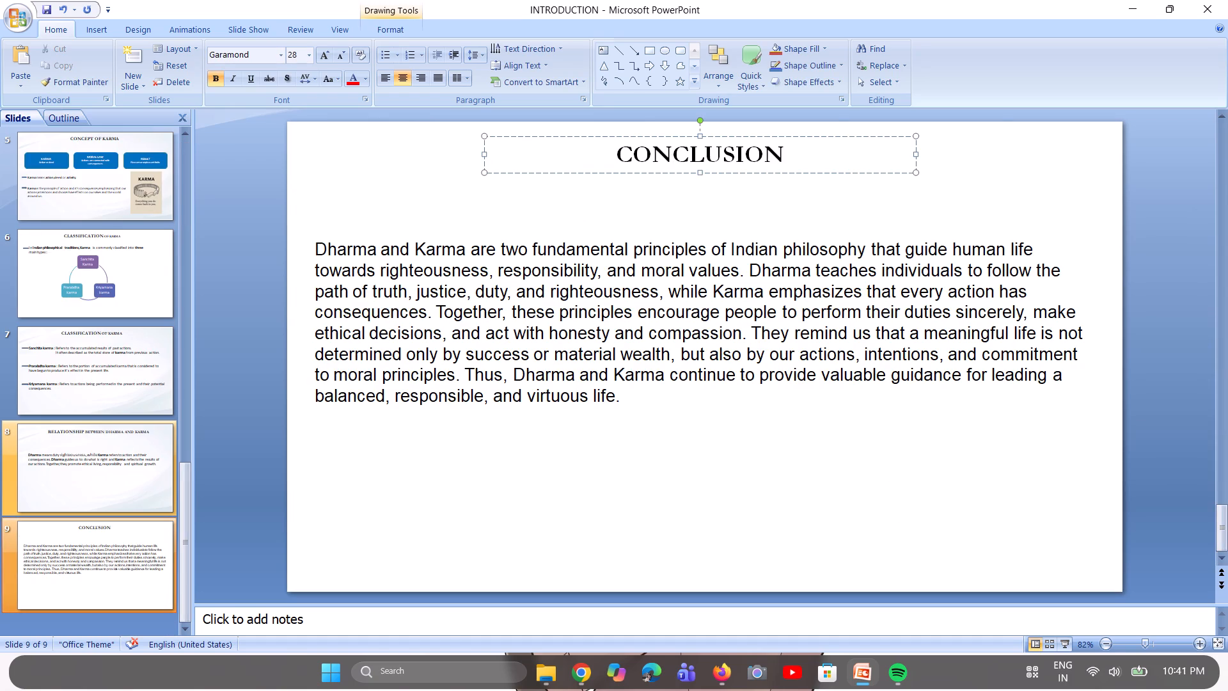
left_click_drag(618, 149, 829, 134)
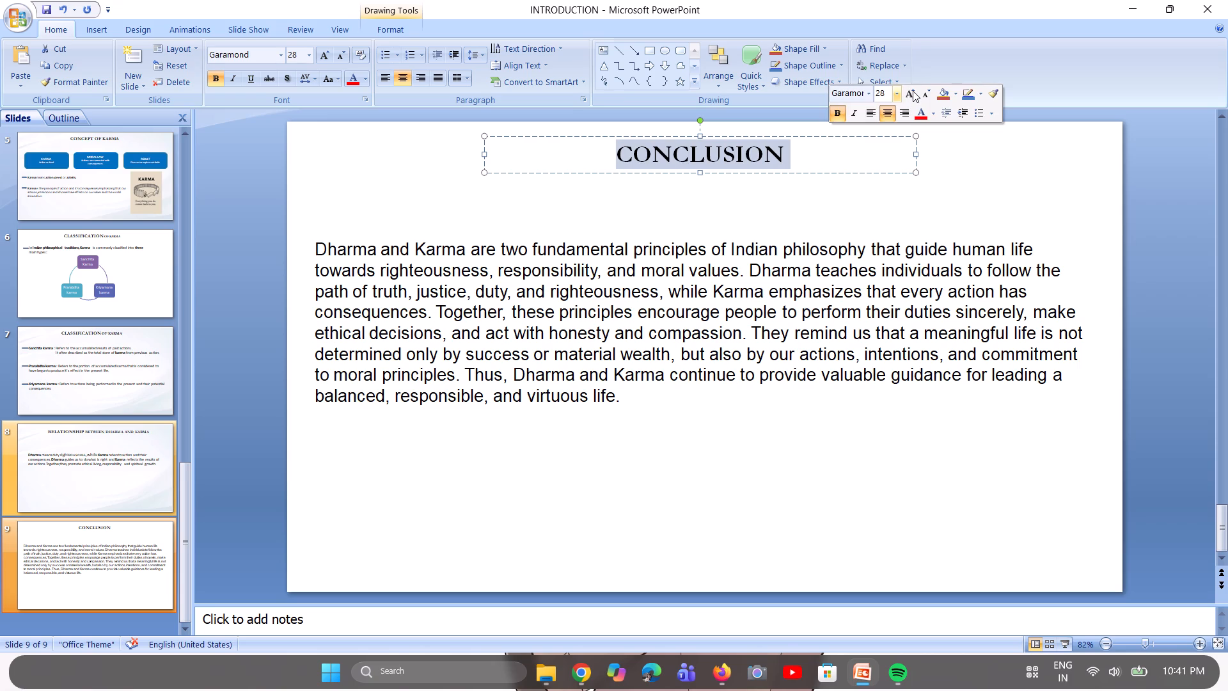
left_click(913, 91)
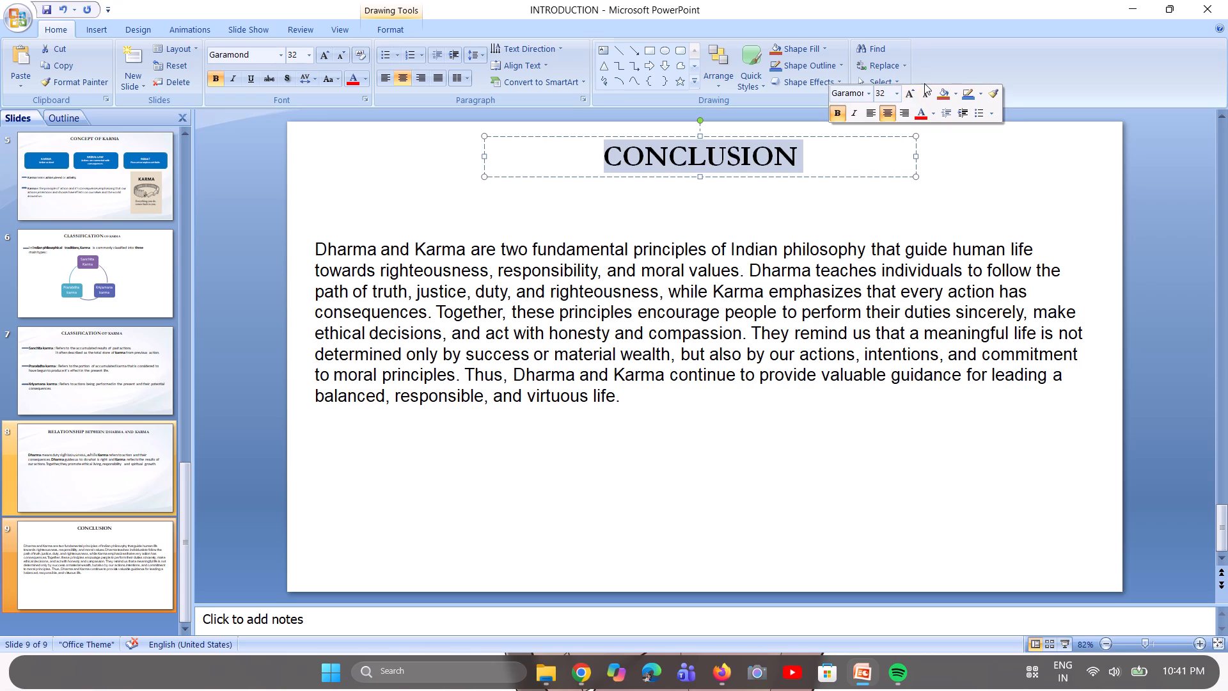
left_click(820, 186)
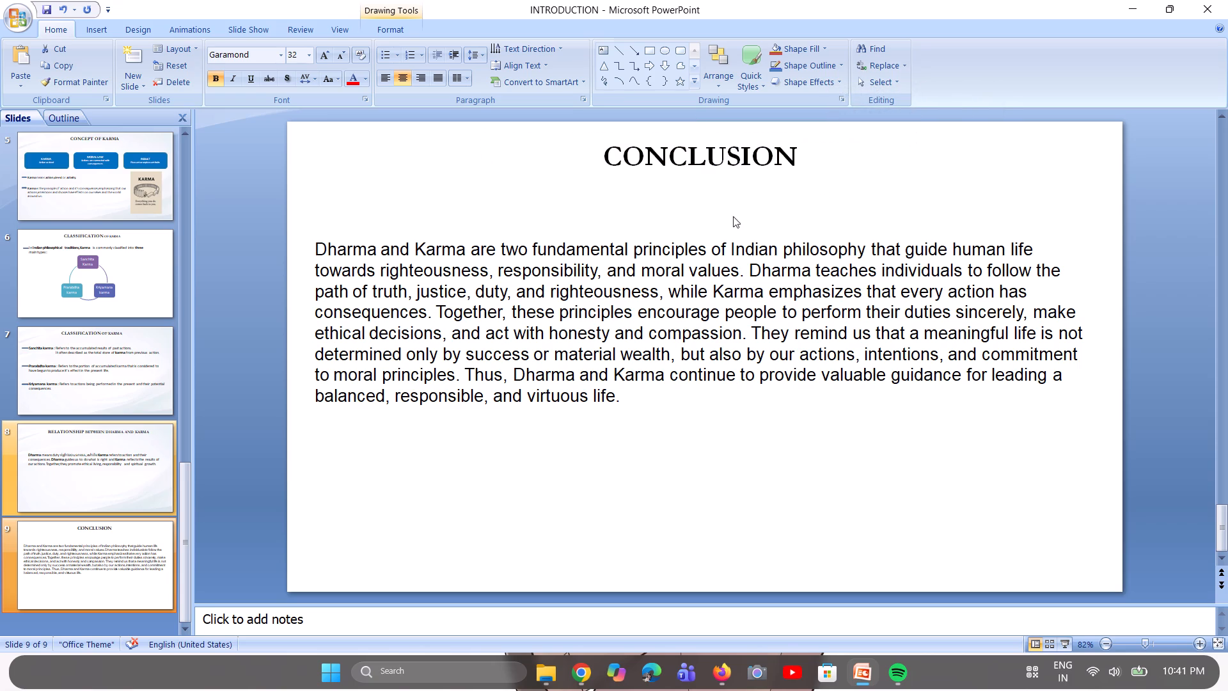
Insert the pale wave background picture from the Downloads folder onto the CONCLUSION slide.
left_click(137, 476)
left_click(115, 537)
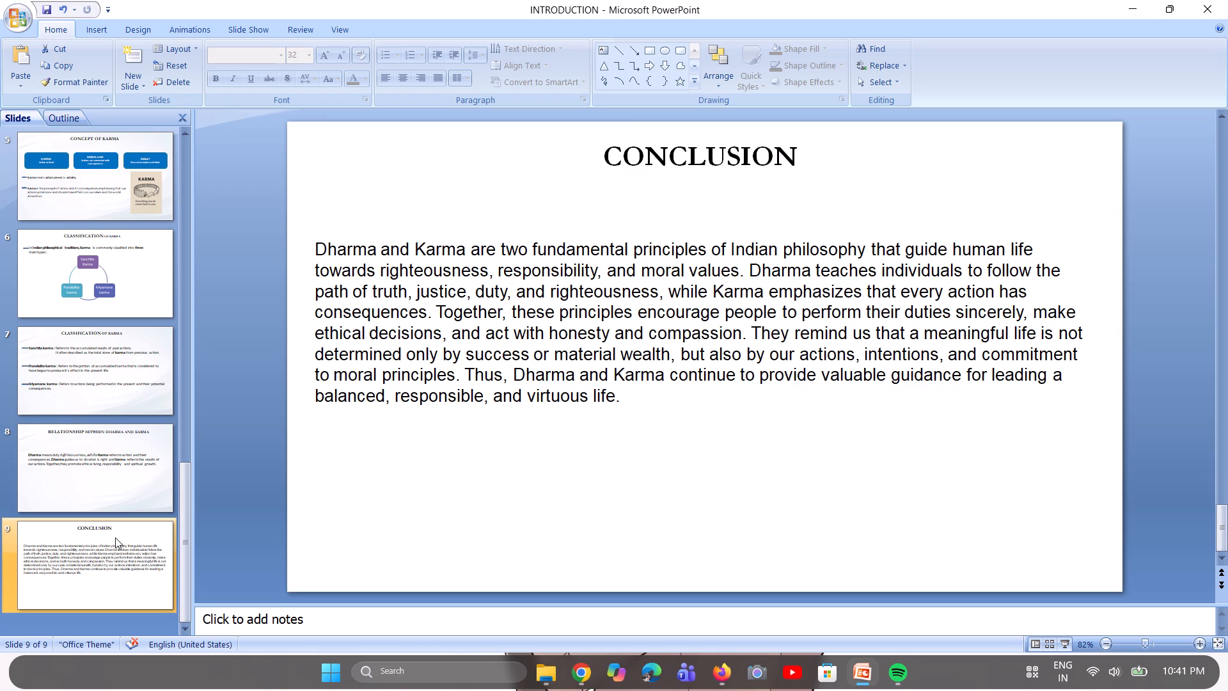
left_click(118, 488)
left_click(114, 539)
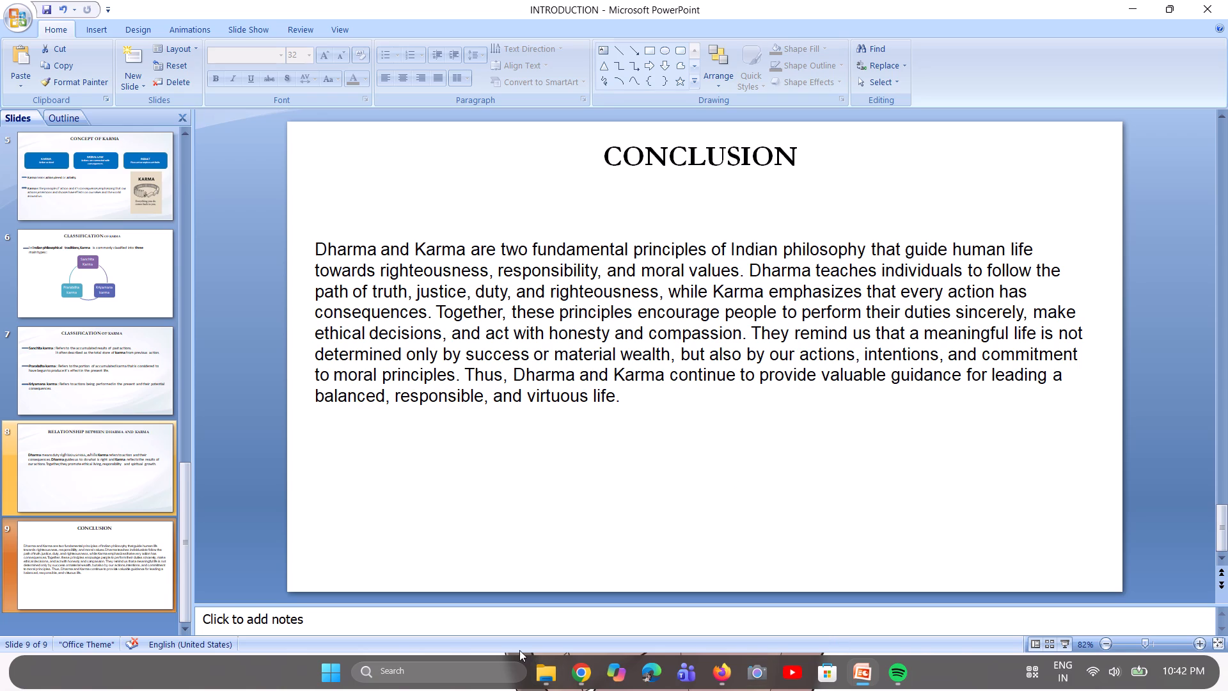
left_click(157, 589)
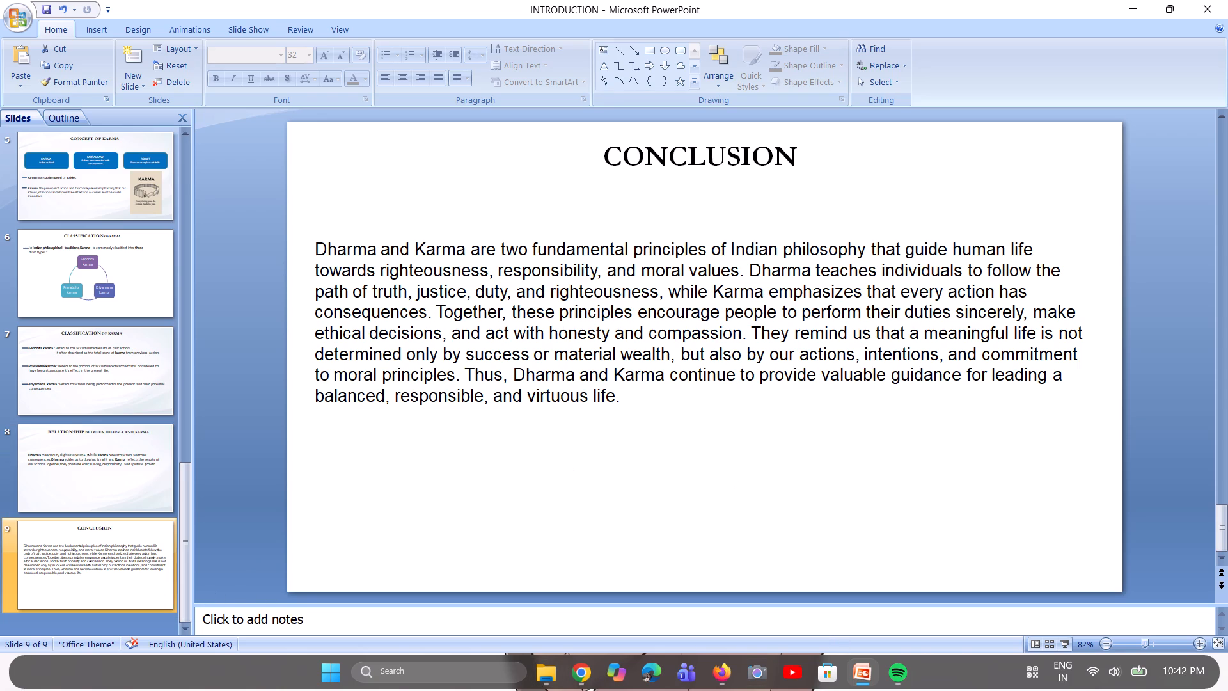
left_click(106, 25)
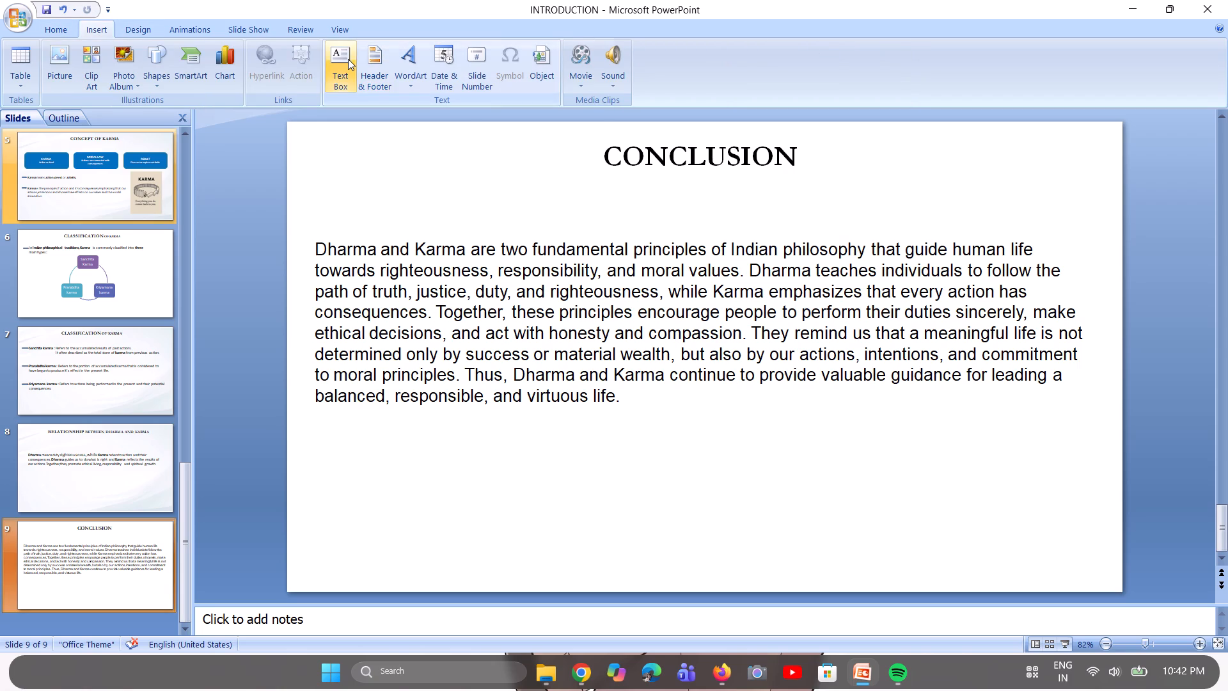
left_click(57, 70)
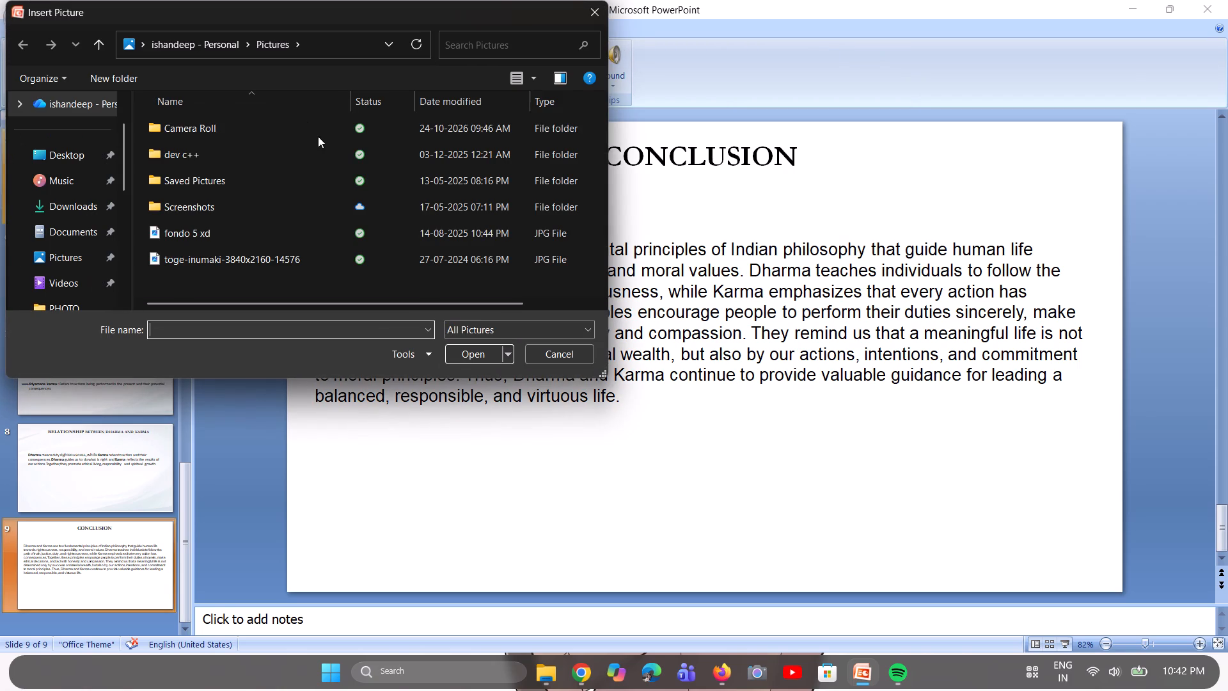
left_click(78, 198)
double_click(185, 147)
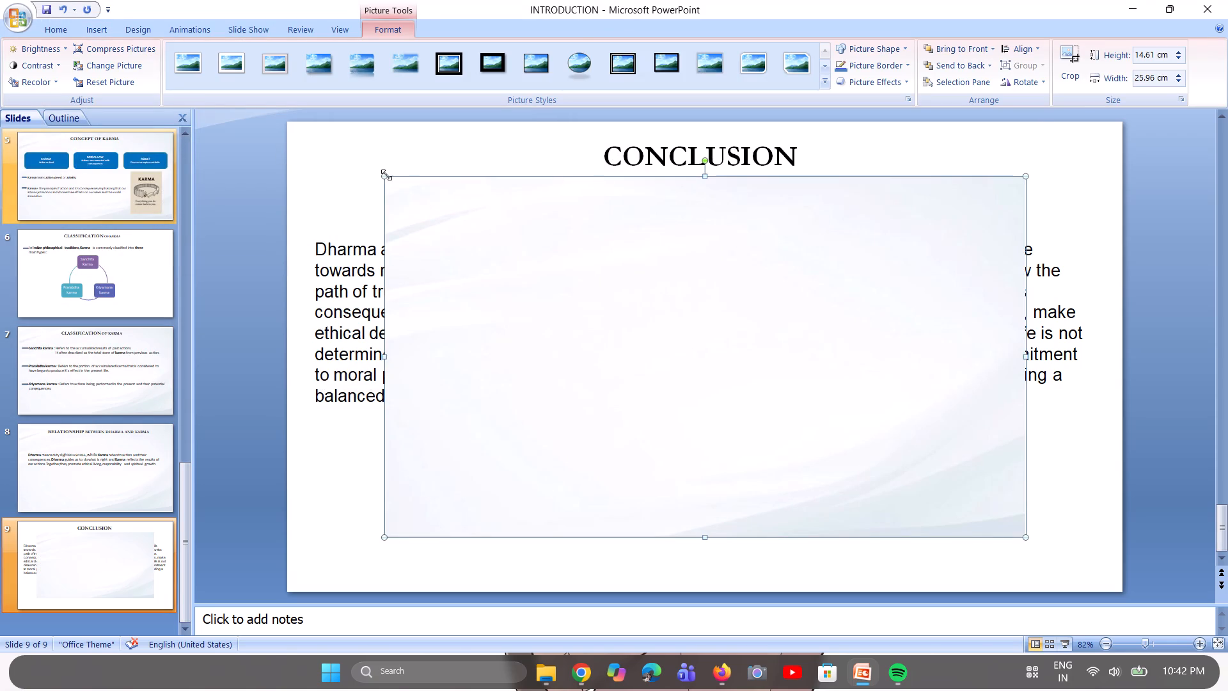
Enlarge the background picture to cover the entire CONCLUSION slide, about 33.9 cm wide by 19 cm high.
left_click_drag(386, 179, 293, 130)
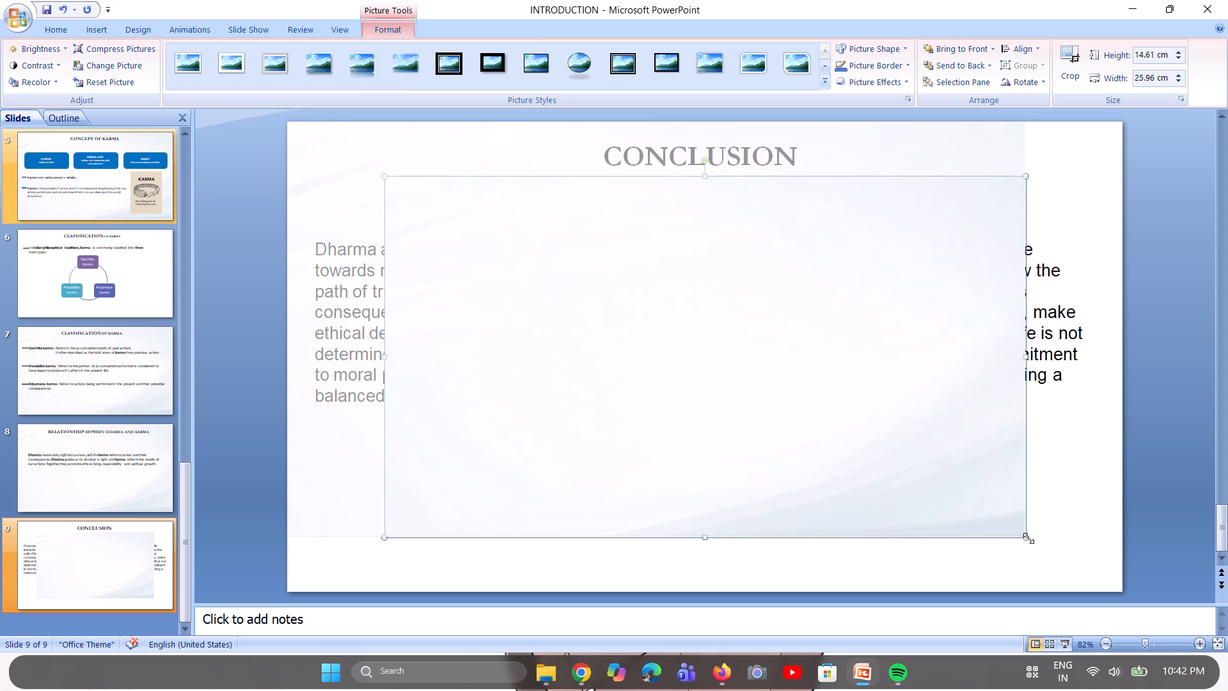
left_click(1028, 538)
left_click_drag(1028, 538, 1022, 532)
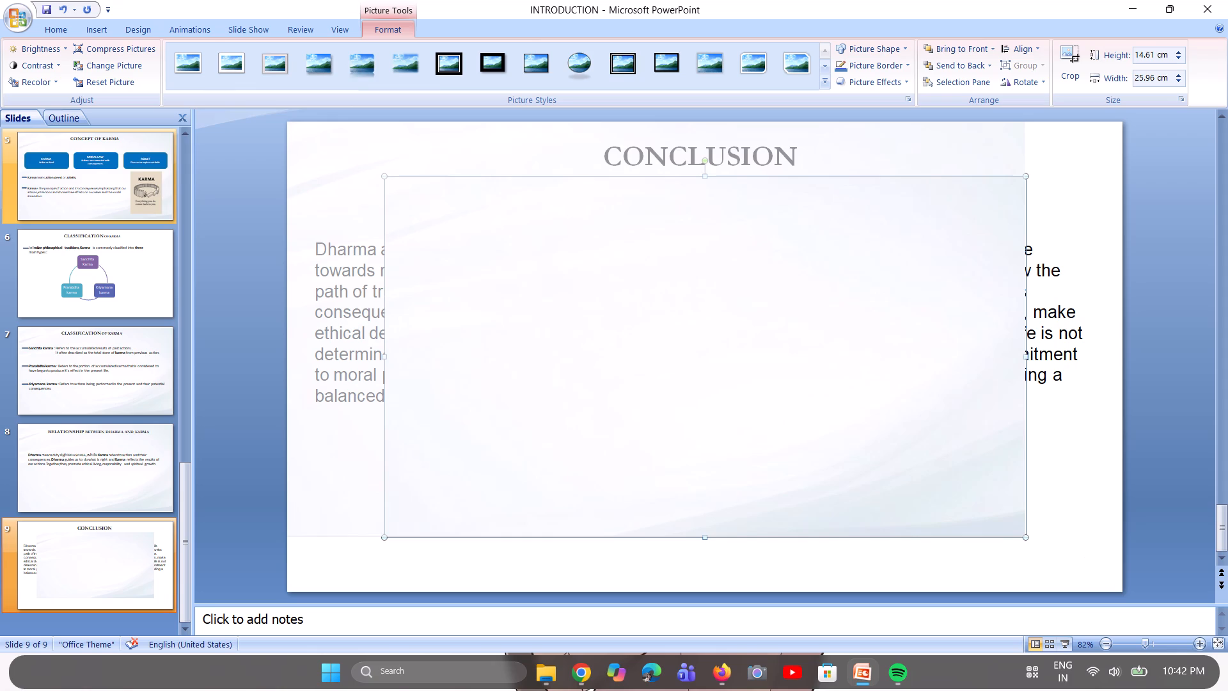
left_click(1022, 532)
left_click_drag(1026, 538, 1113, 566)
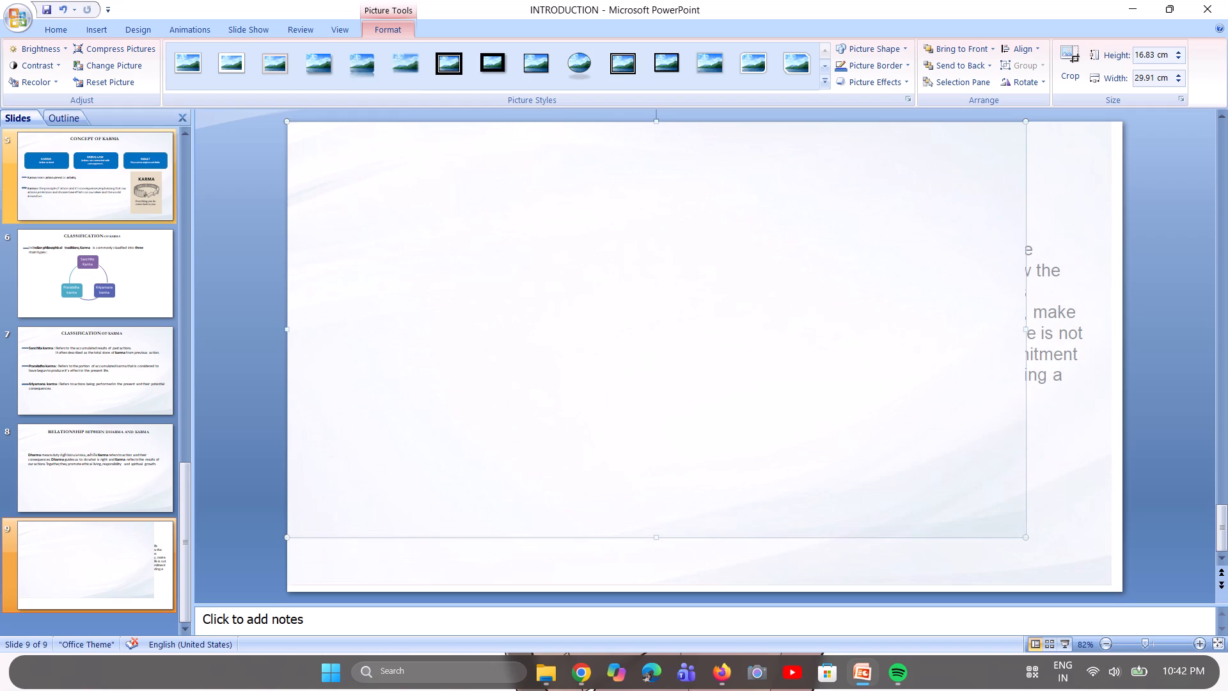
left_click_drag(1113, 566, 1119, 565)
Send the background picture to the back, behind the CONCLUSION title and text.
right_click(762, 391)
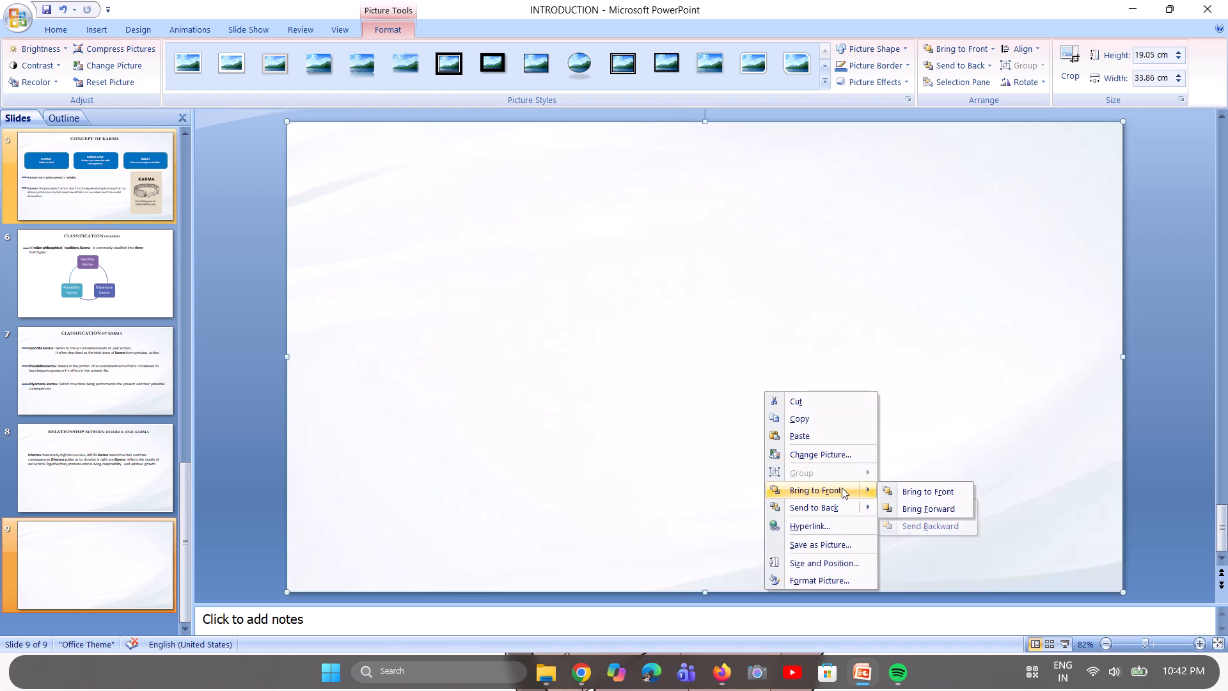
left_click(833, 504)
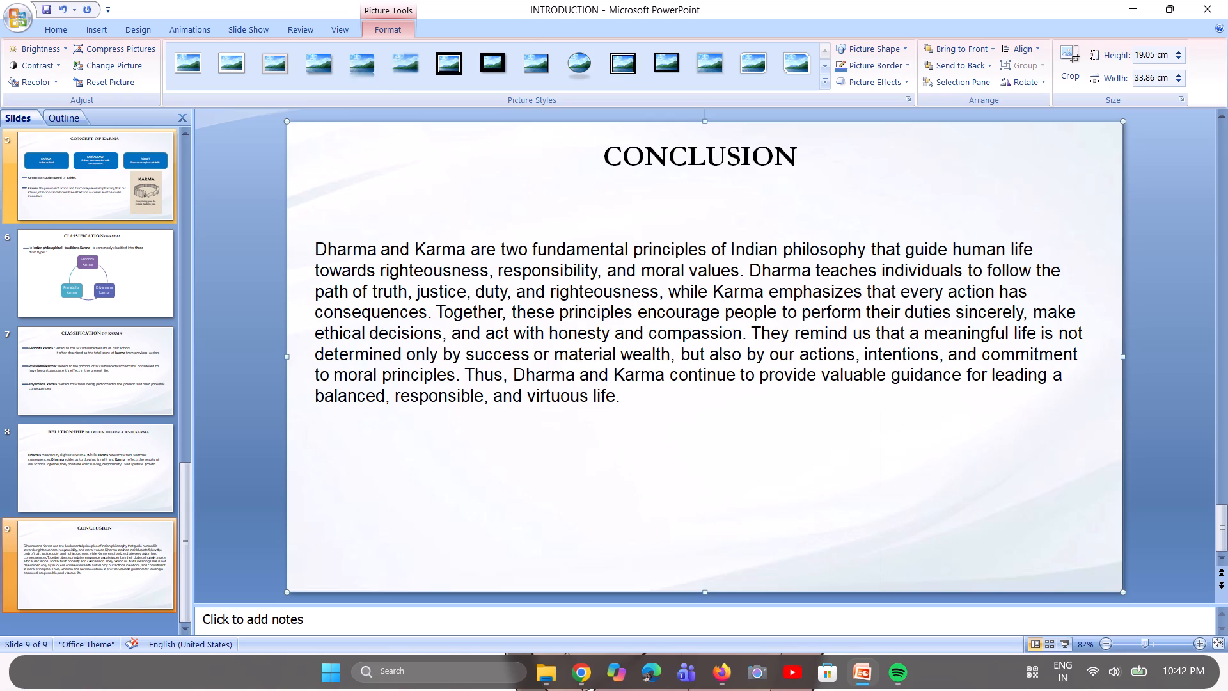
left_click(184, 478)
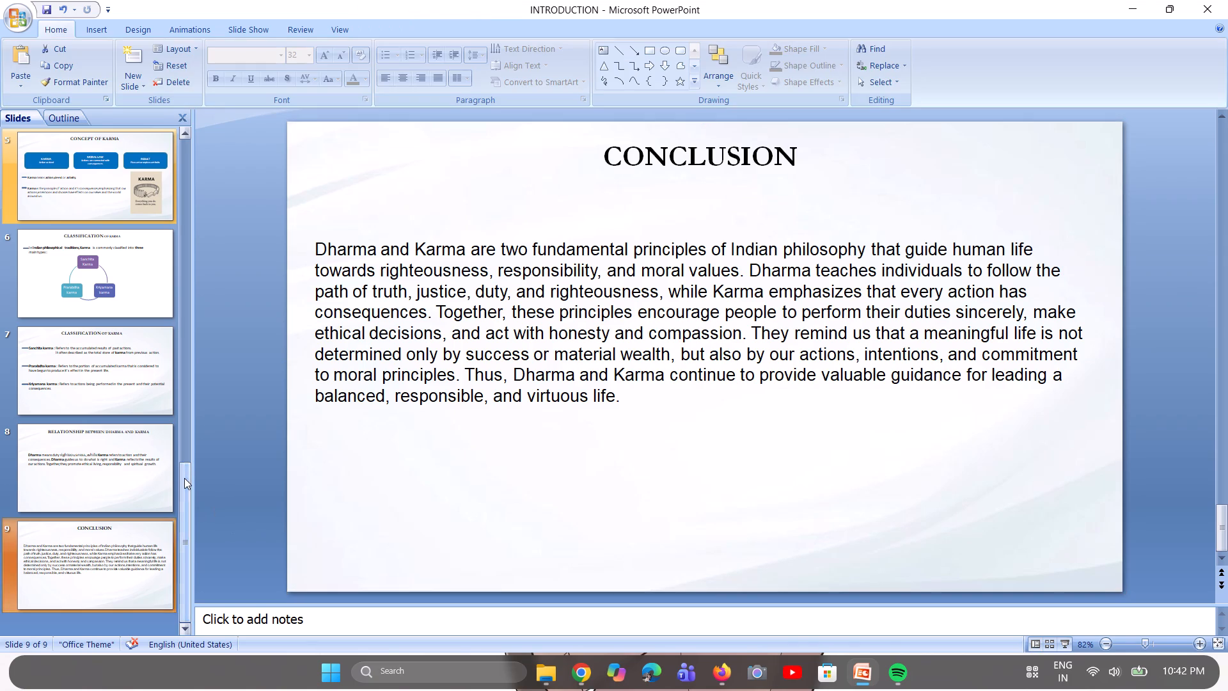
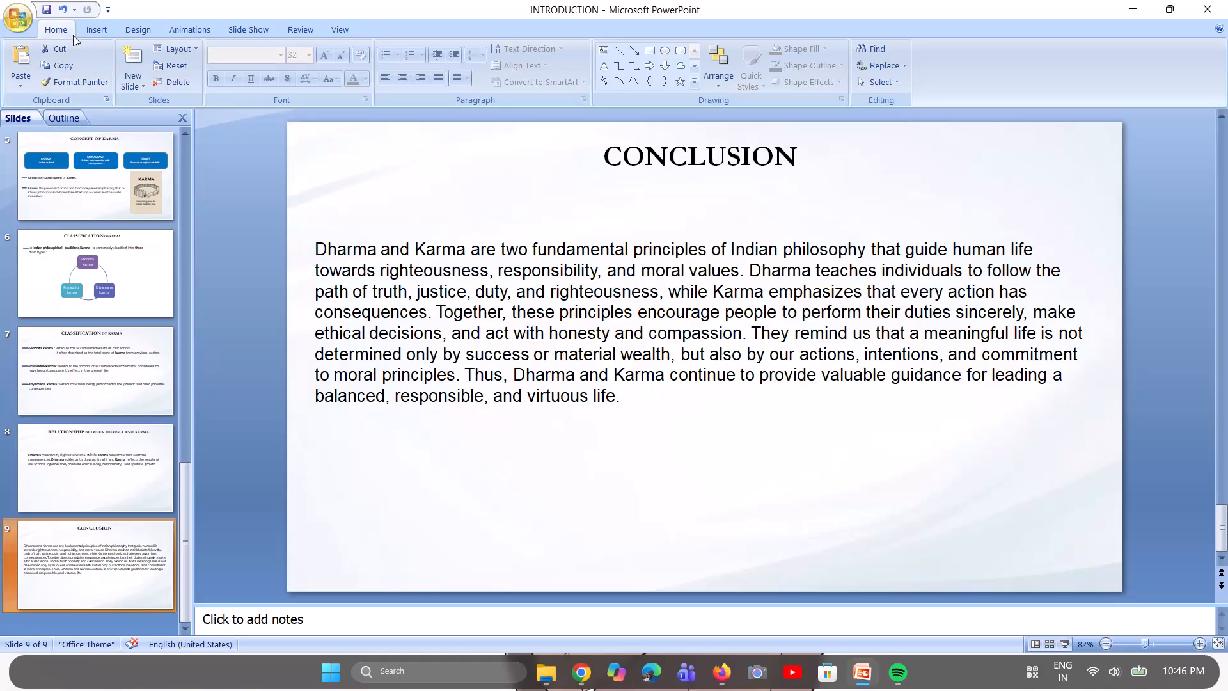
Add a new blank slide after the CONCLUSION slide at the end of the presentation.
left_click(91, 26)
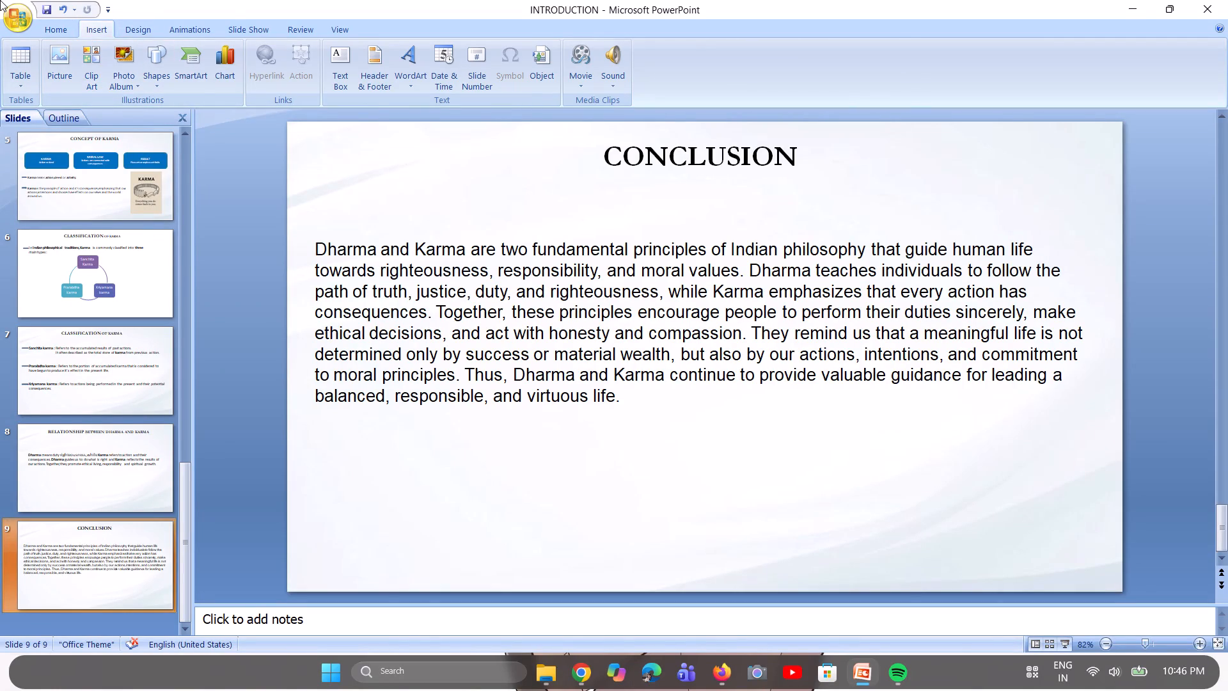
left_click(56, 30)
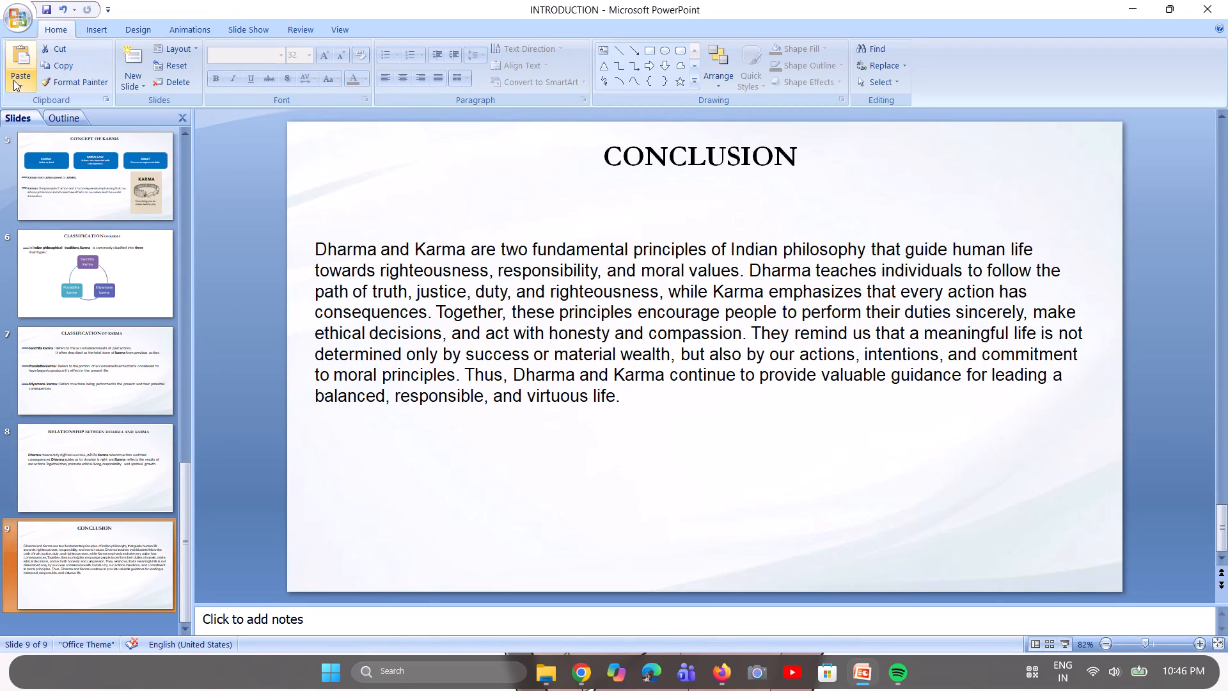
left_click(134, 61)
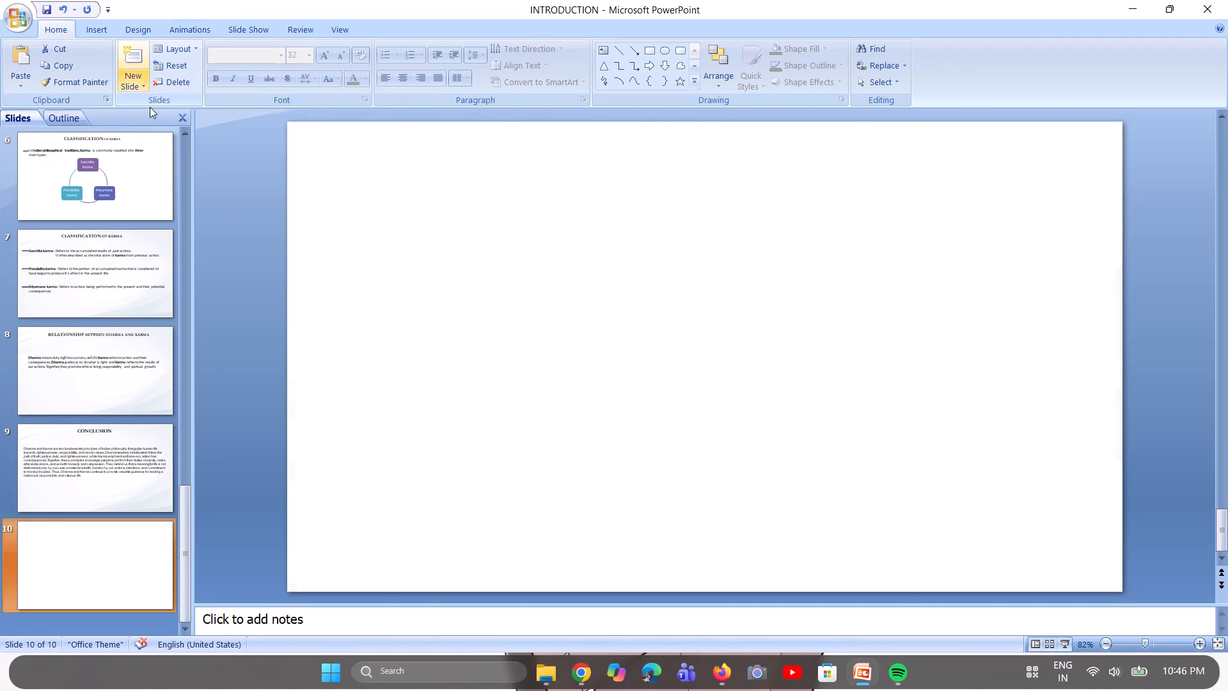
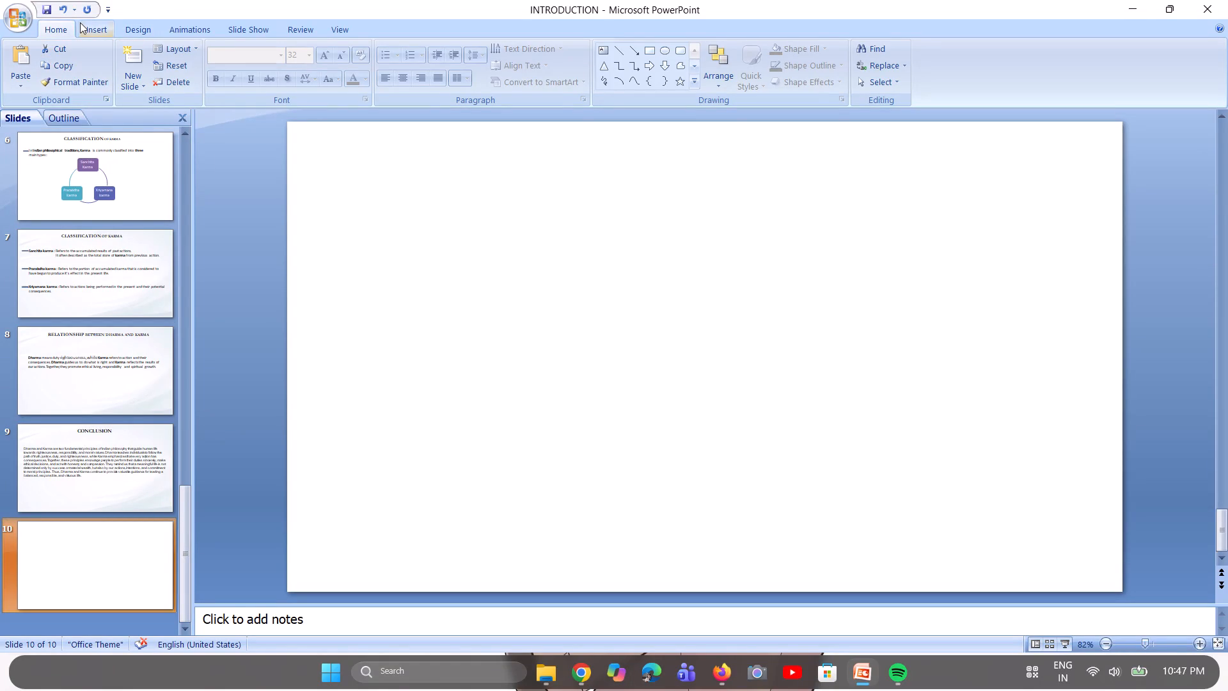
Insert a wide text box across the upper part of the blank slide 10 and enter THANK YOU in it.
left_click_drag(80, 22, 332, 48)
left_click(332, 48)
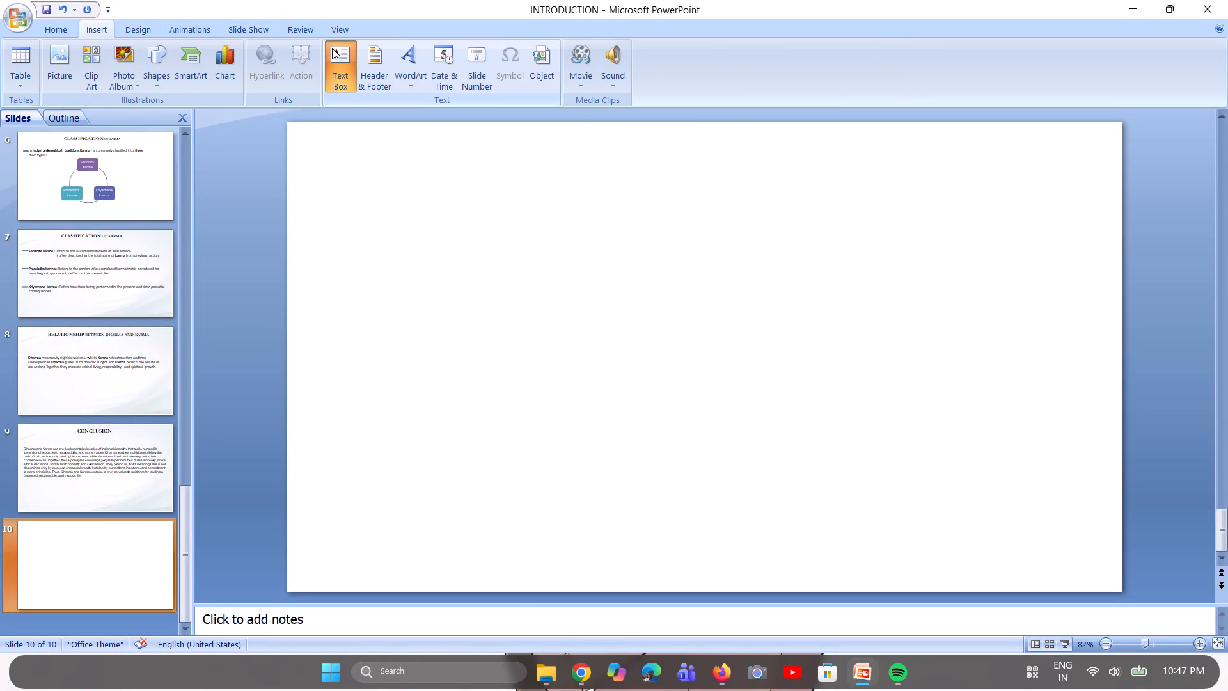
left_click_drag(407, 203, 925, 327)
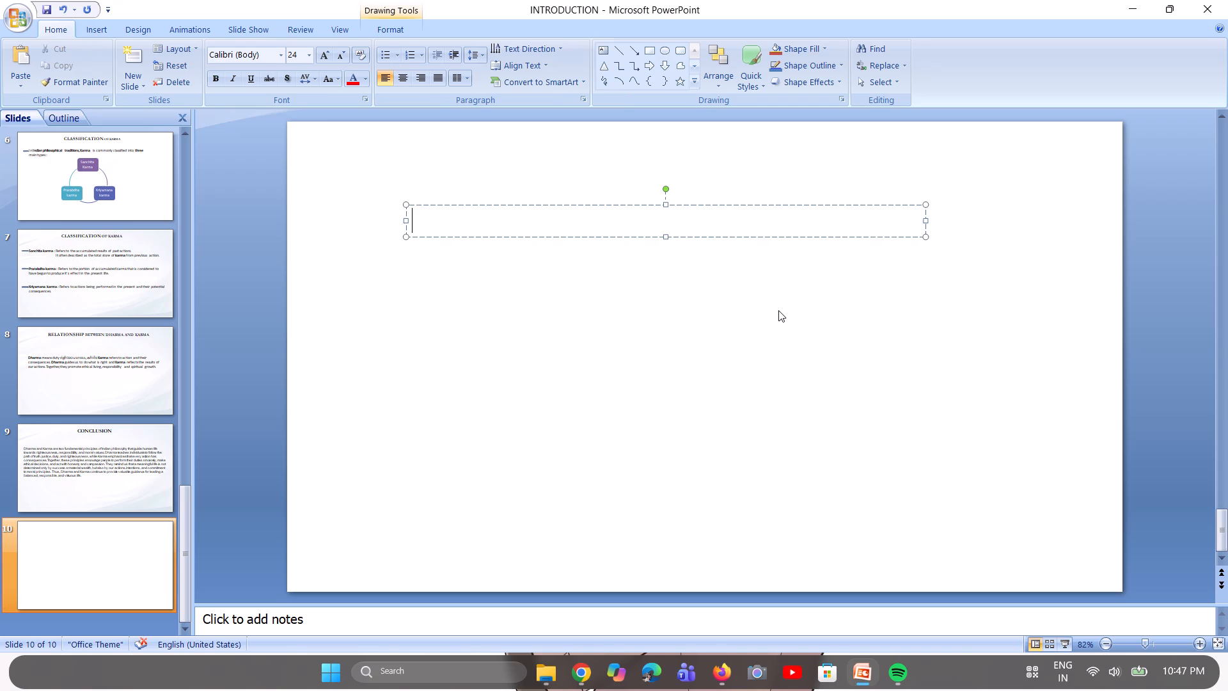
type("THANK YOU")
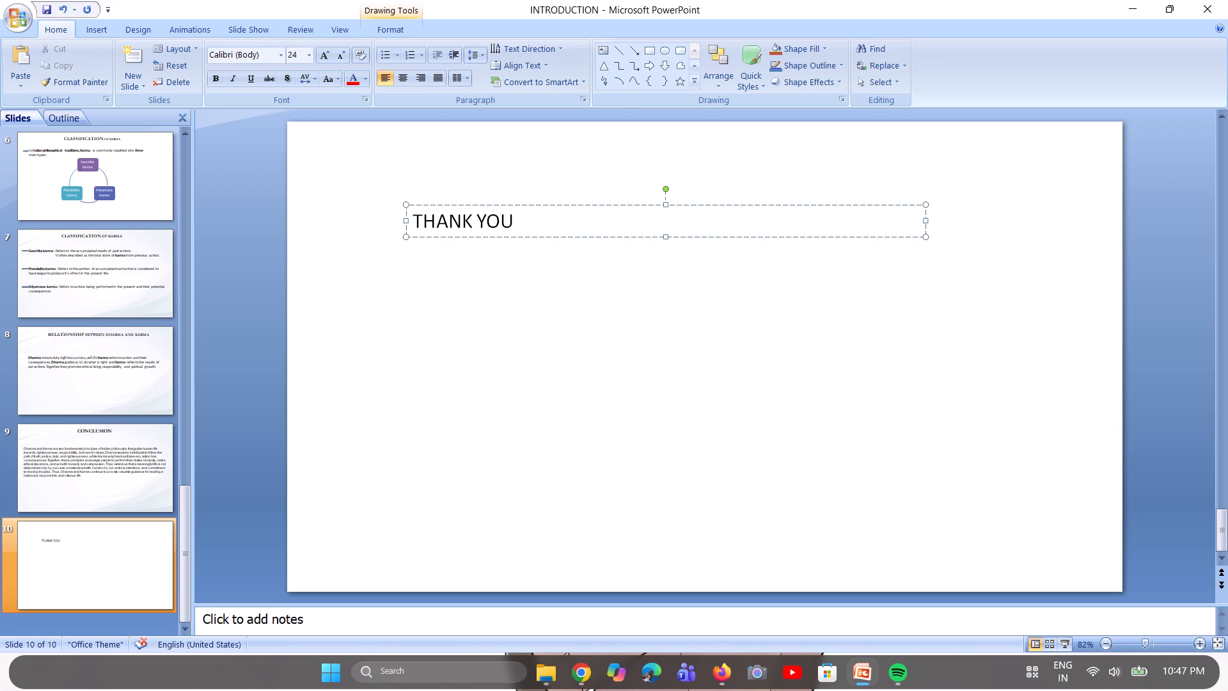
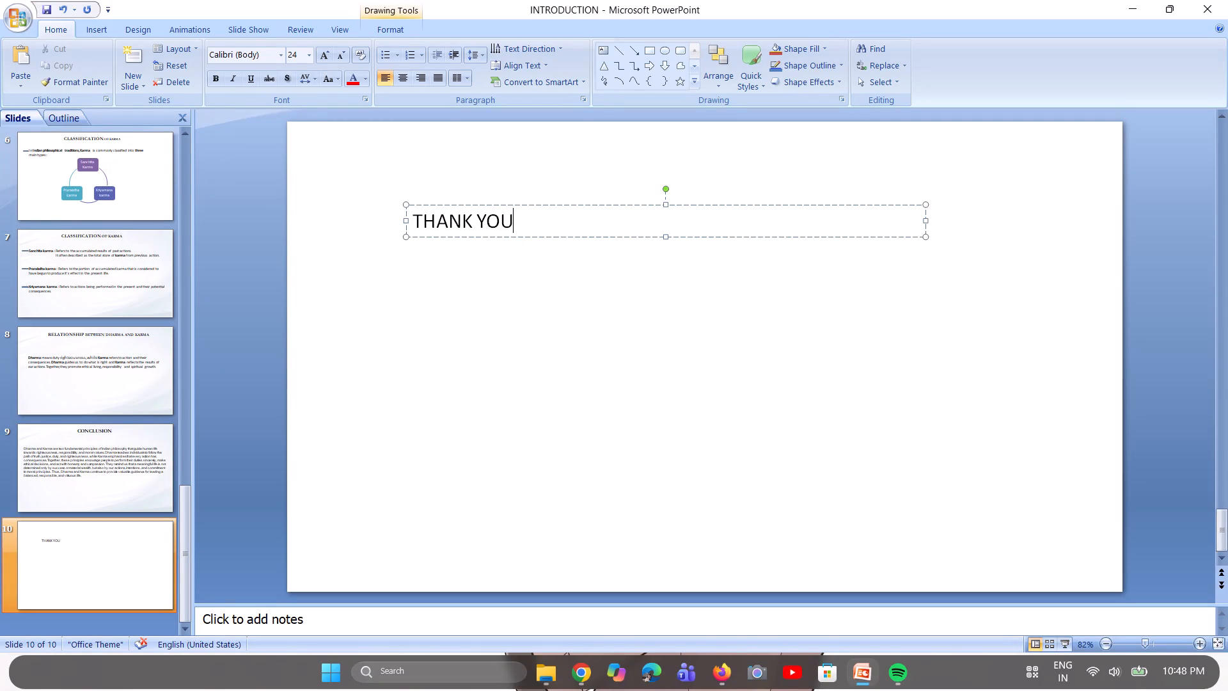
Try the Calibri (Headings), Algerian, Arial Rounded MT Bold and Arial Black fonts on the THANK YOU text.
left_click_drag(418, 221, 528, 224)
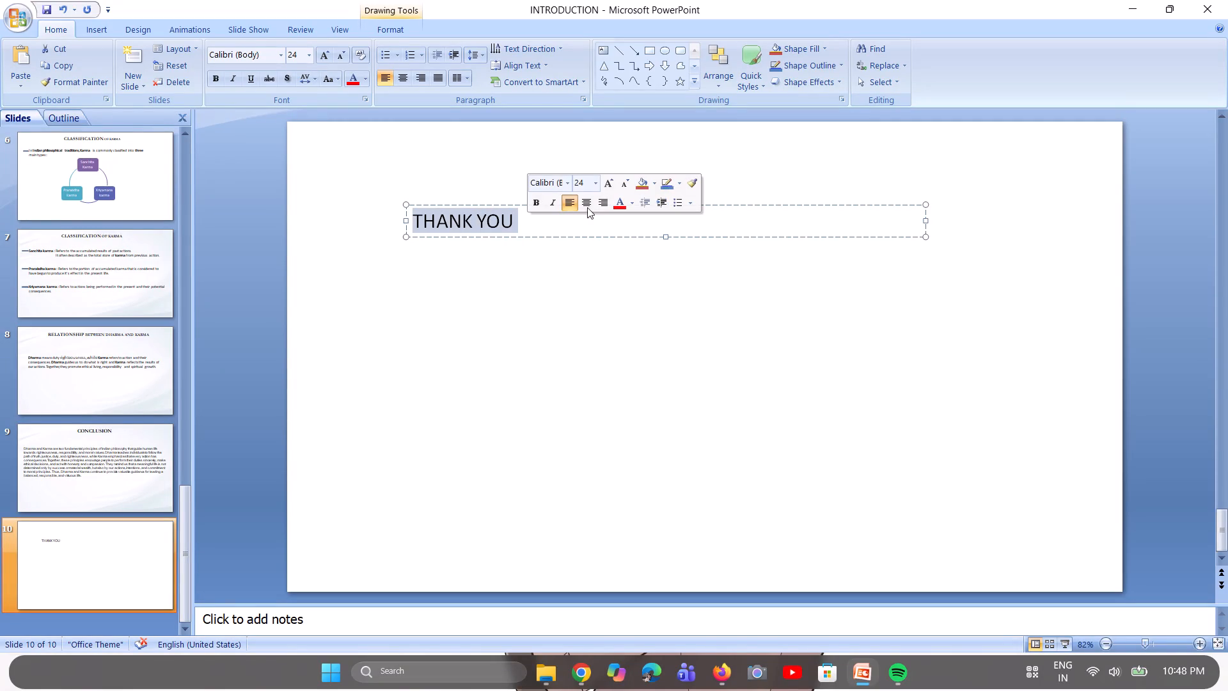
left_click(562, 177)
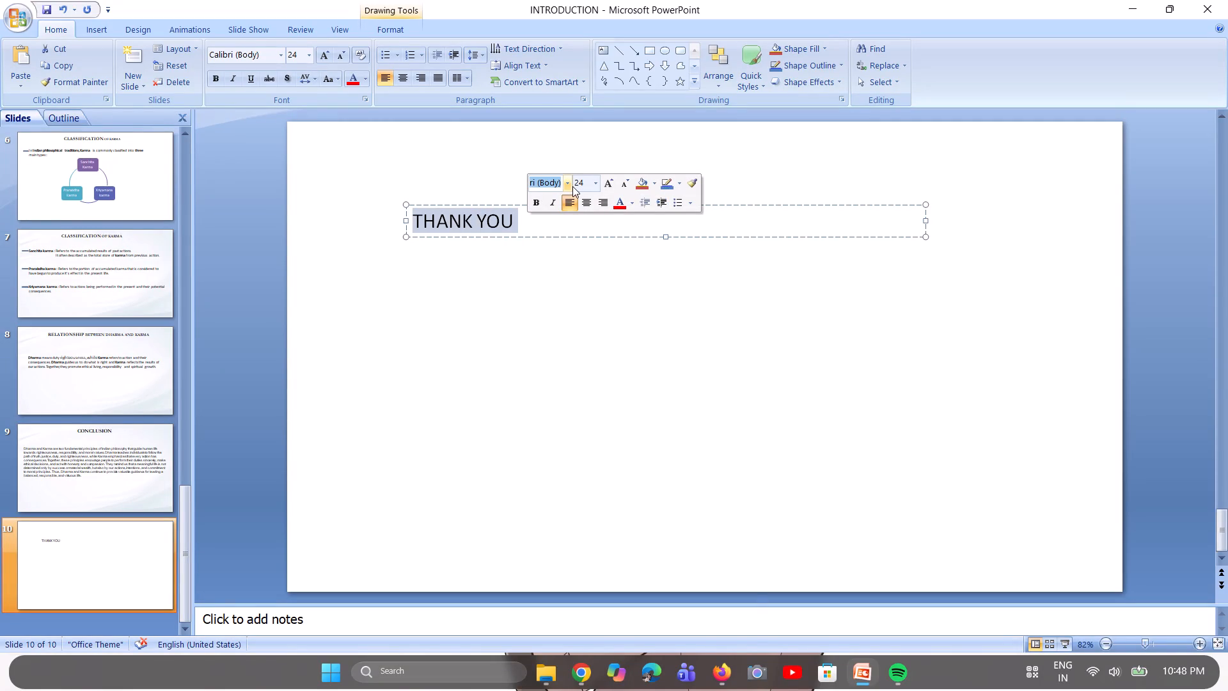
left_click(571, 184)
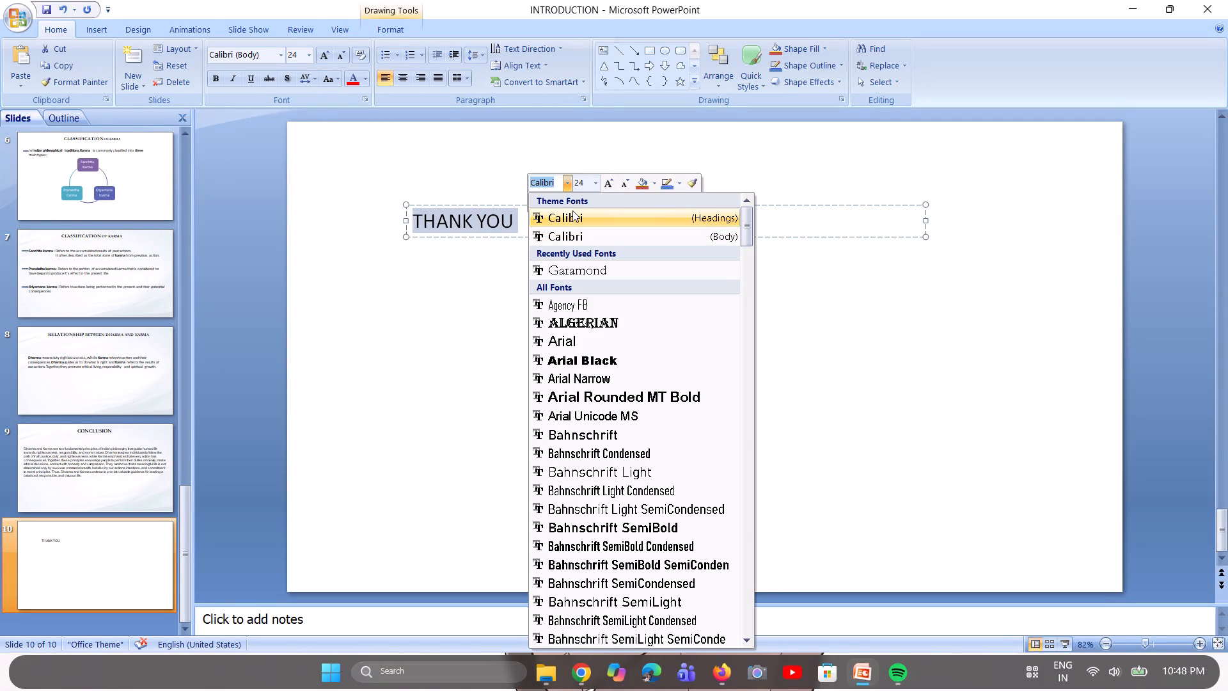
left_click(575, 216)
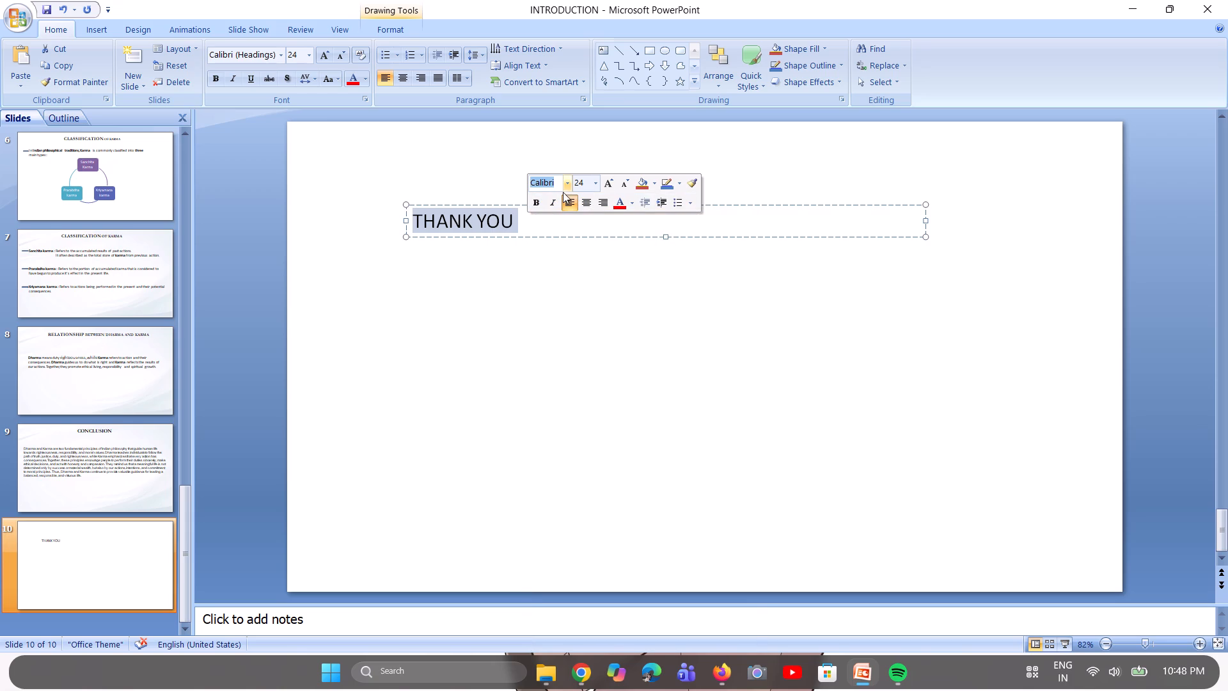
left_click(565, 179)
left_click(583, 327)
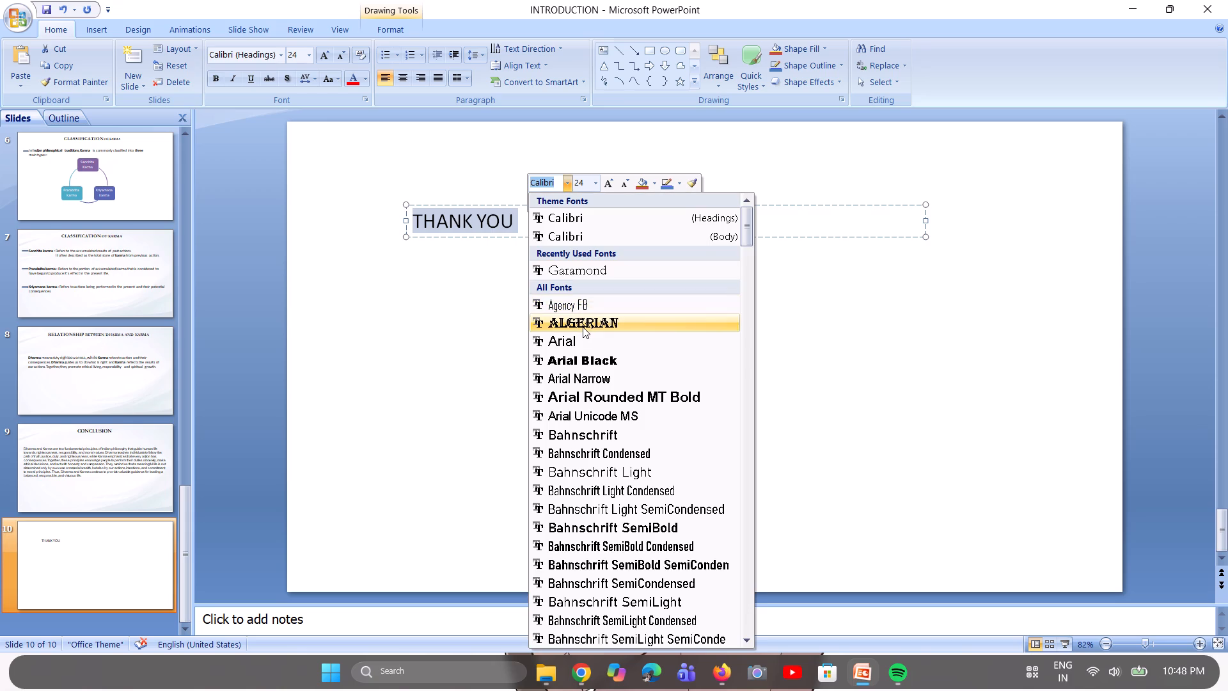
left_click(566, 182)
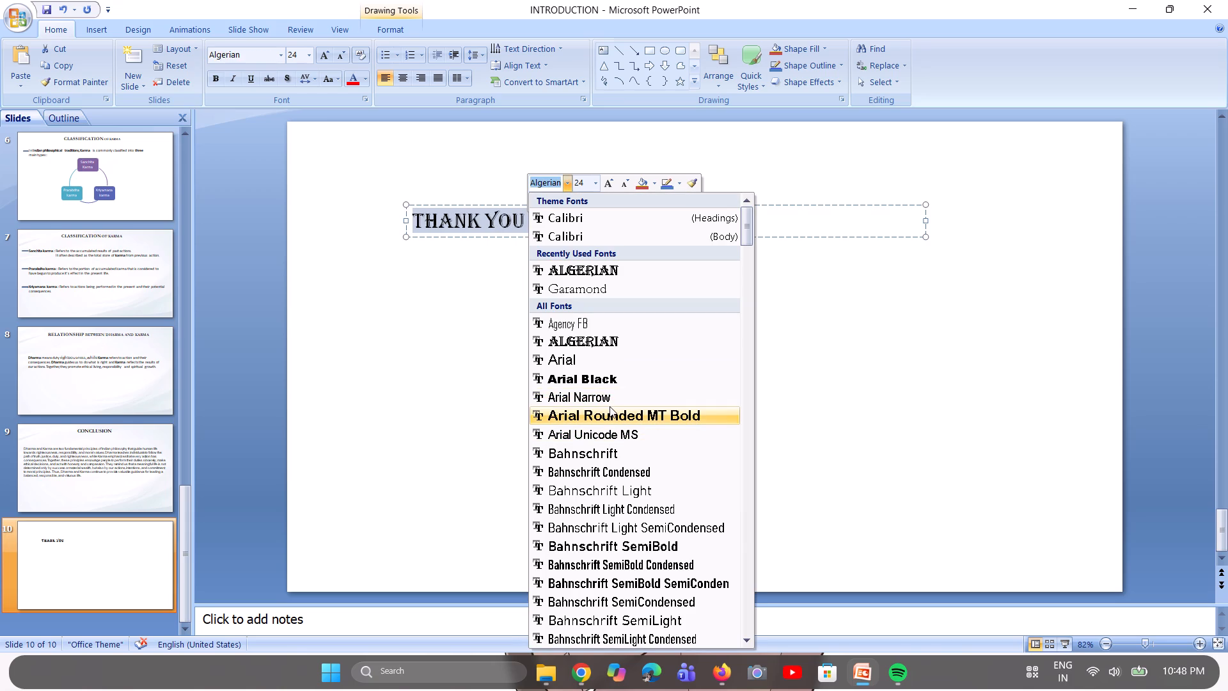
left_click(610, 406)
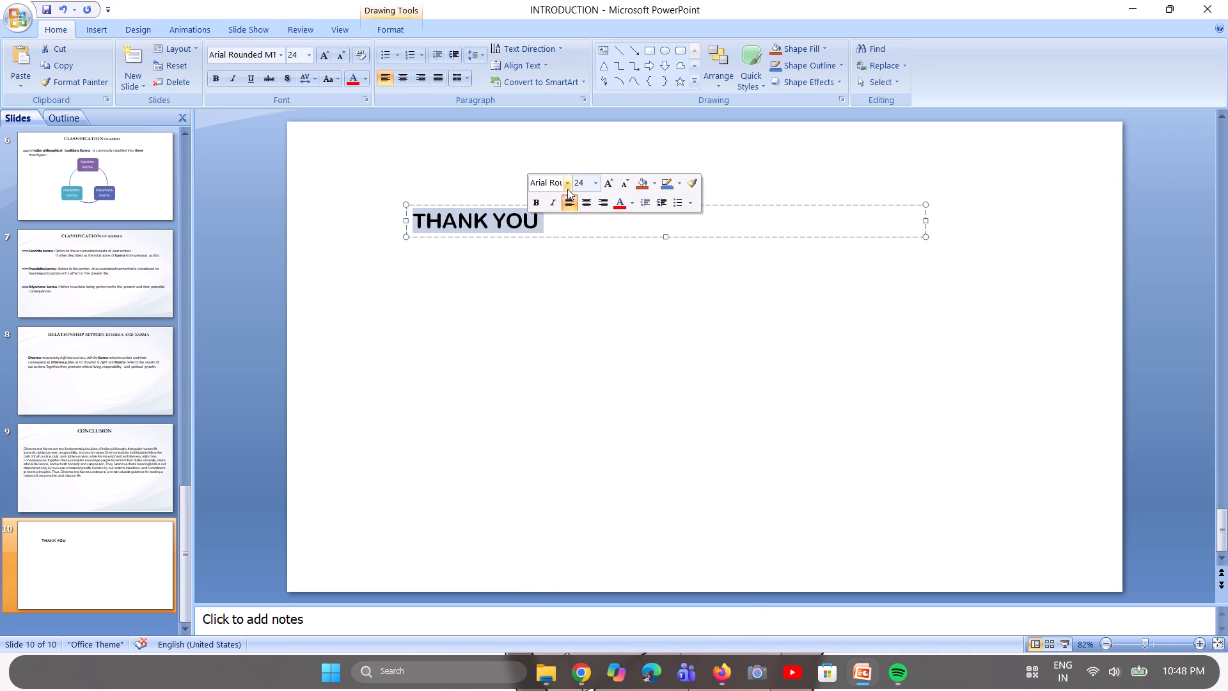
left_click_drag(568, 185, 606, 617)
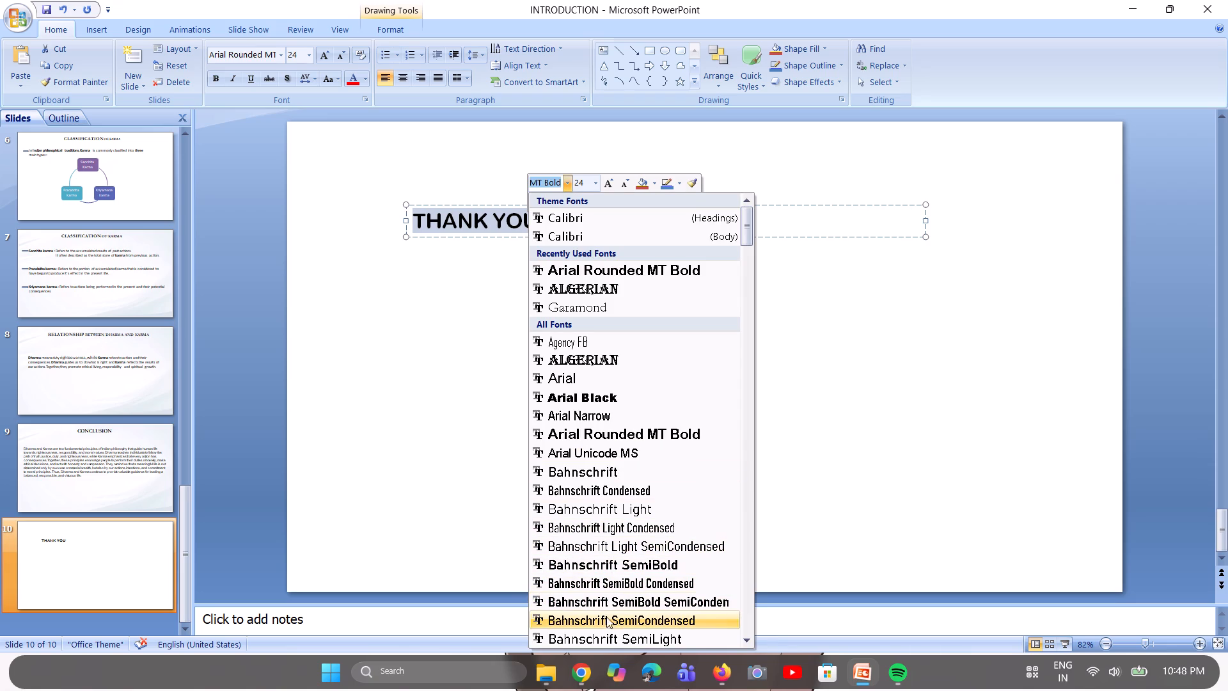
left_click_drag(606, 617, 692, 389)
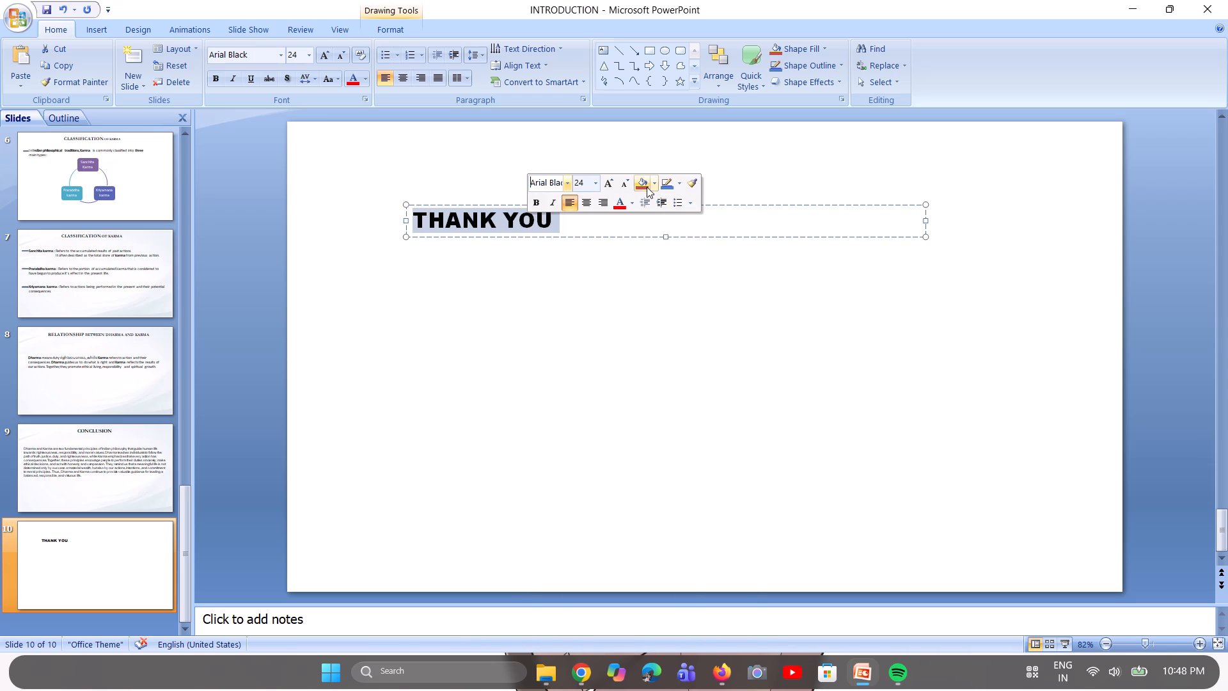
Set the THANK YOU text on slide 10 in bold Garamond.
left_click(569, 184)
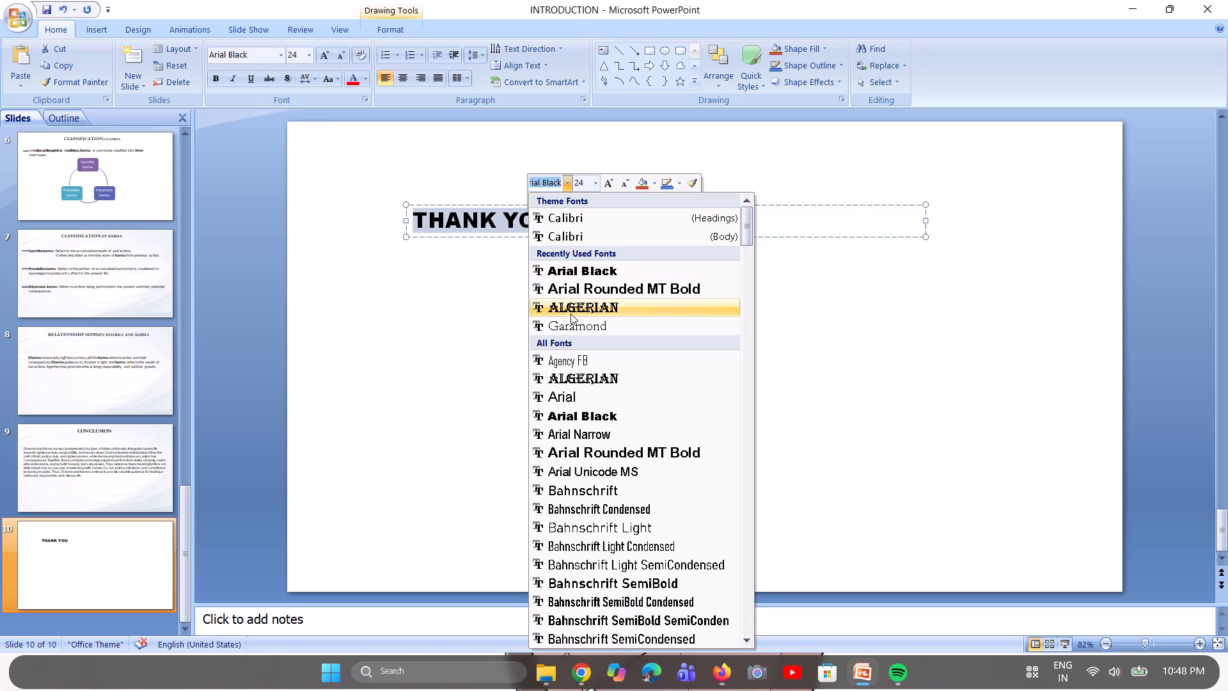
left_click(563, 328)
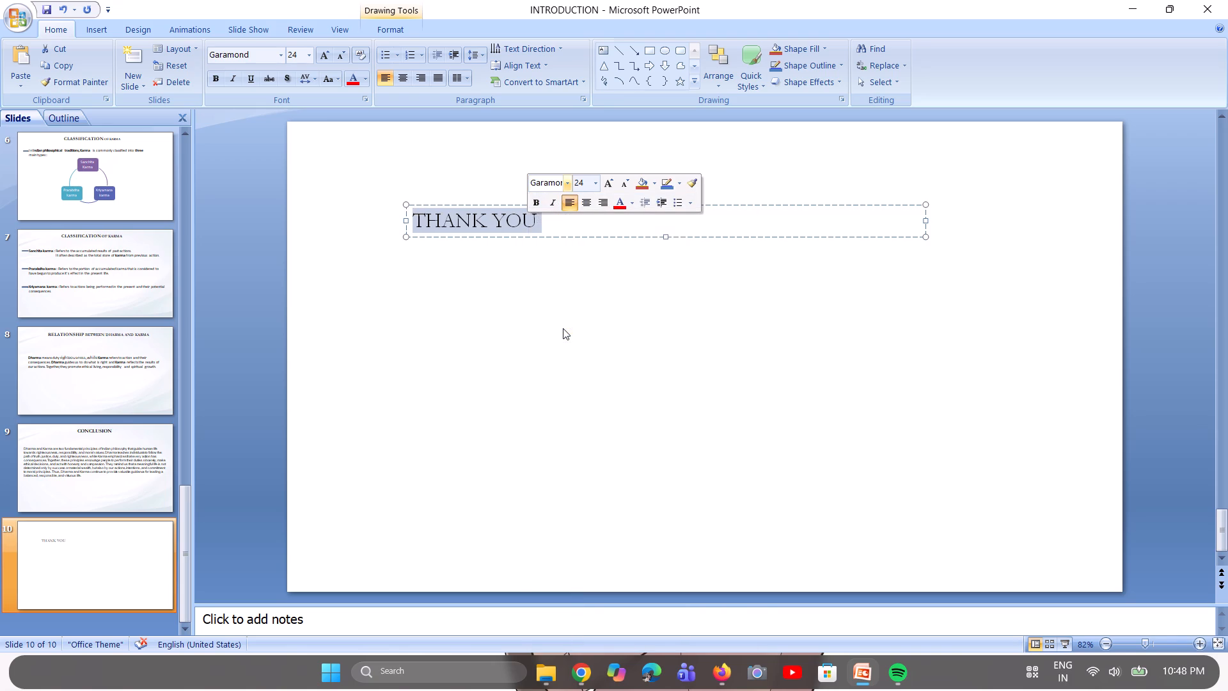
left_click(541, 196)
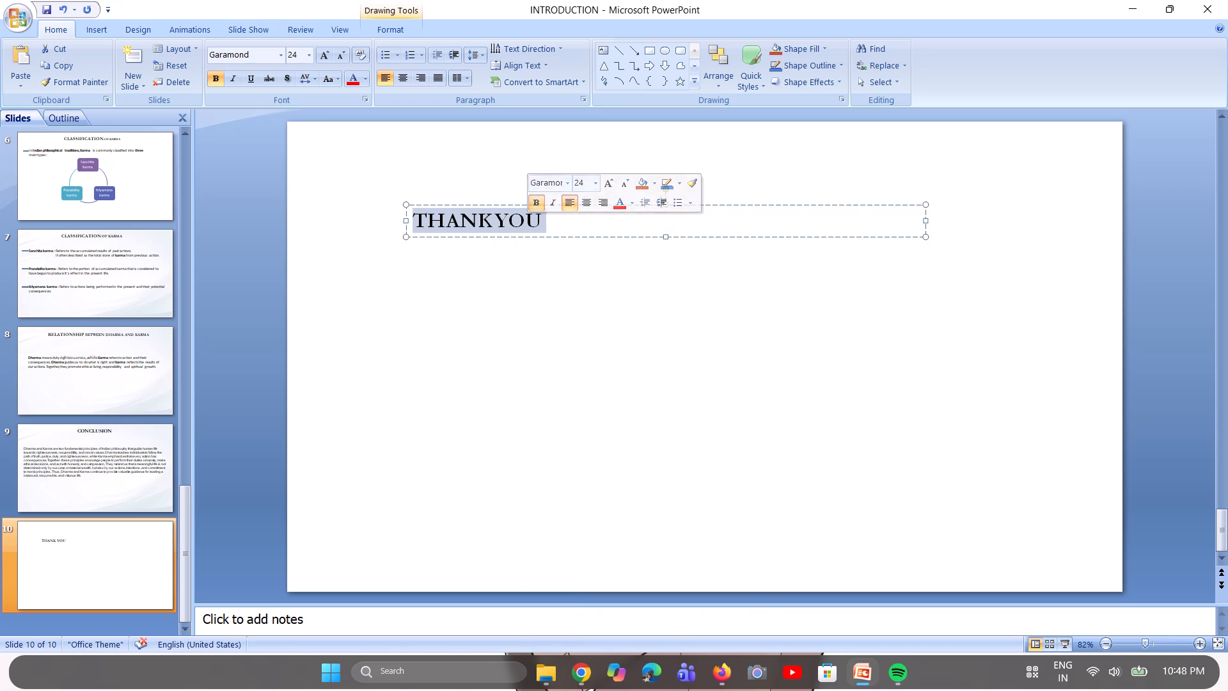
Add an extra space between THANK and YOU and centre the text within its box.
left_click(491, 214)
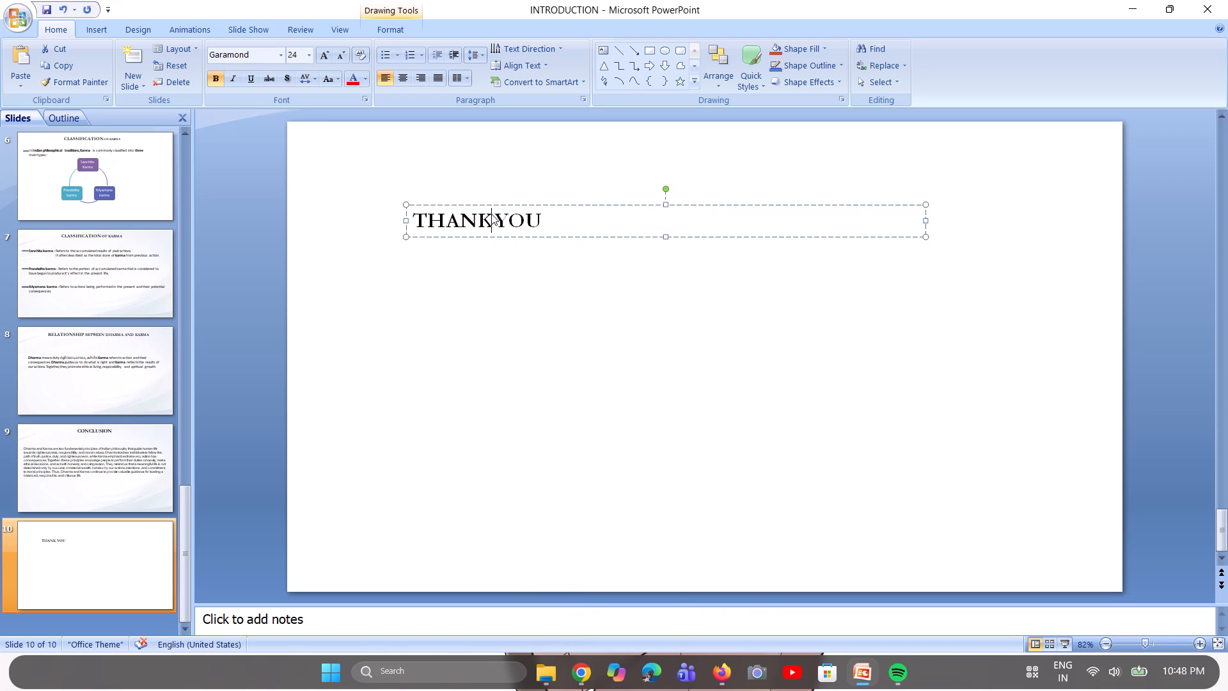
key("space")
left_click(404, 77)
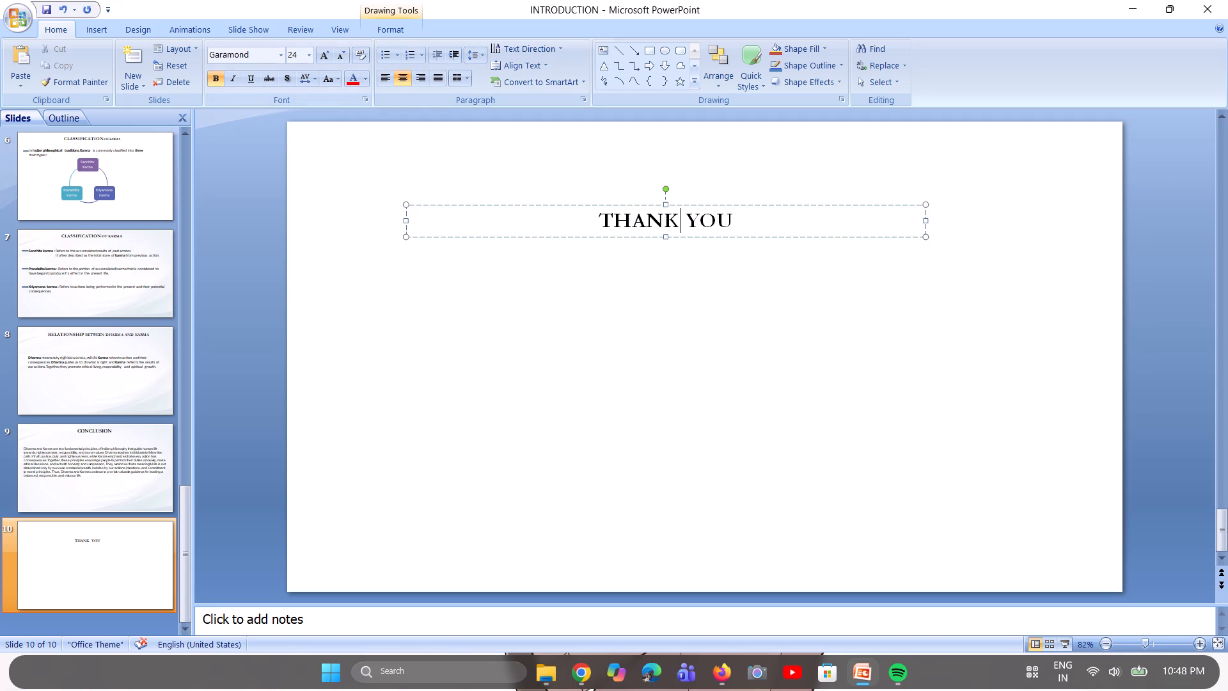
left_click(457, 271)
Enlarge the THANK YOU text to font size 60.
left_click(609, 225)
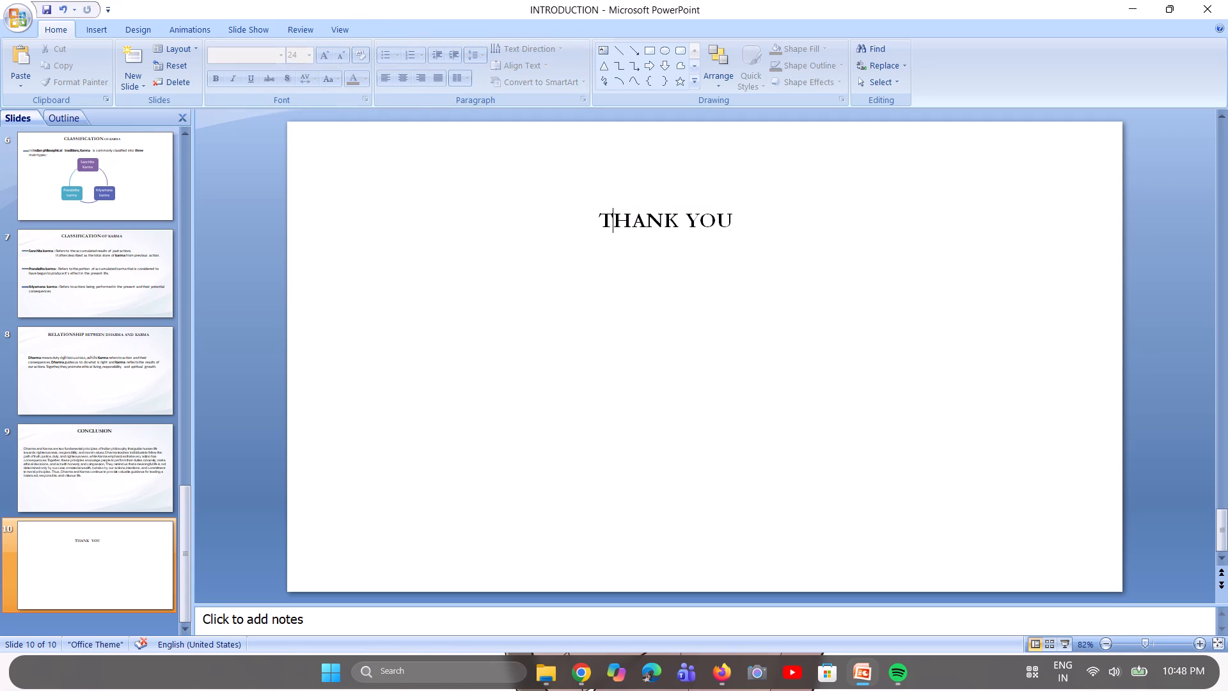
left_click(588, 223)
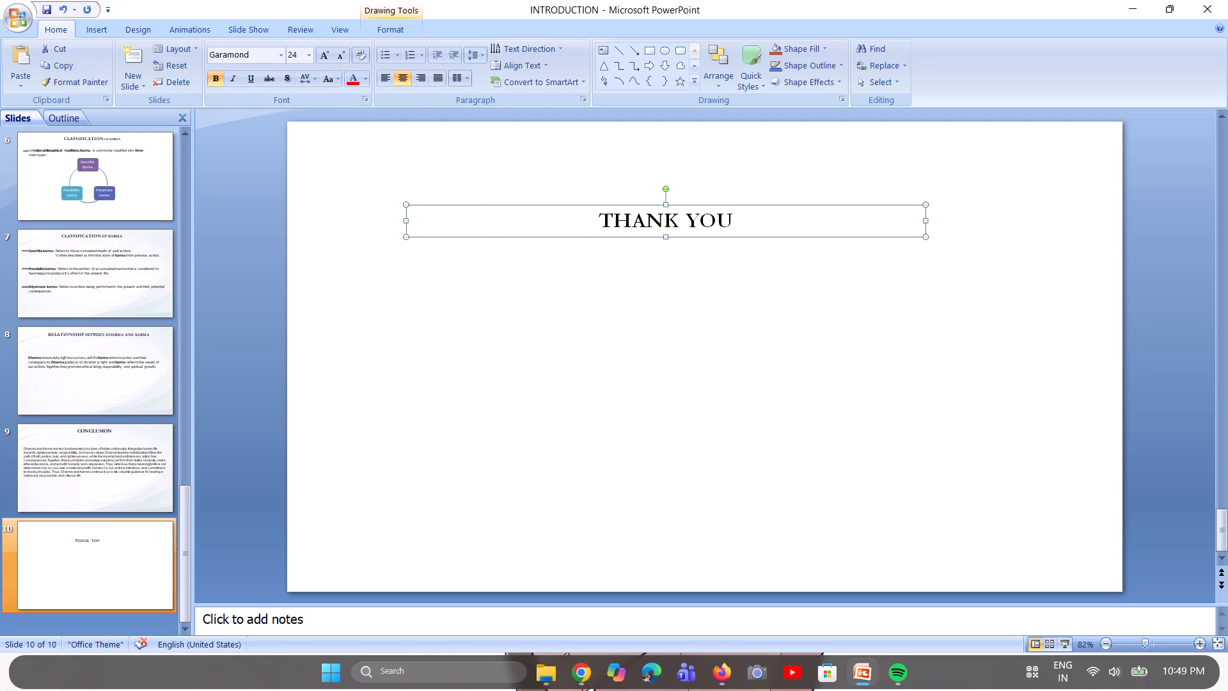
left_click(325, 55)
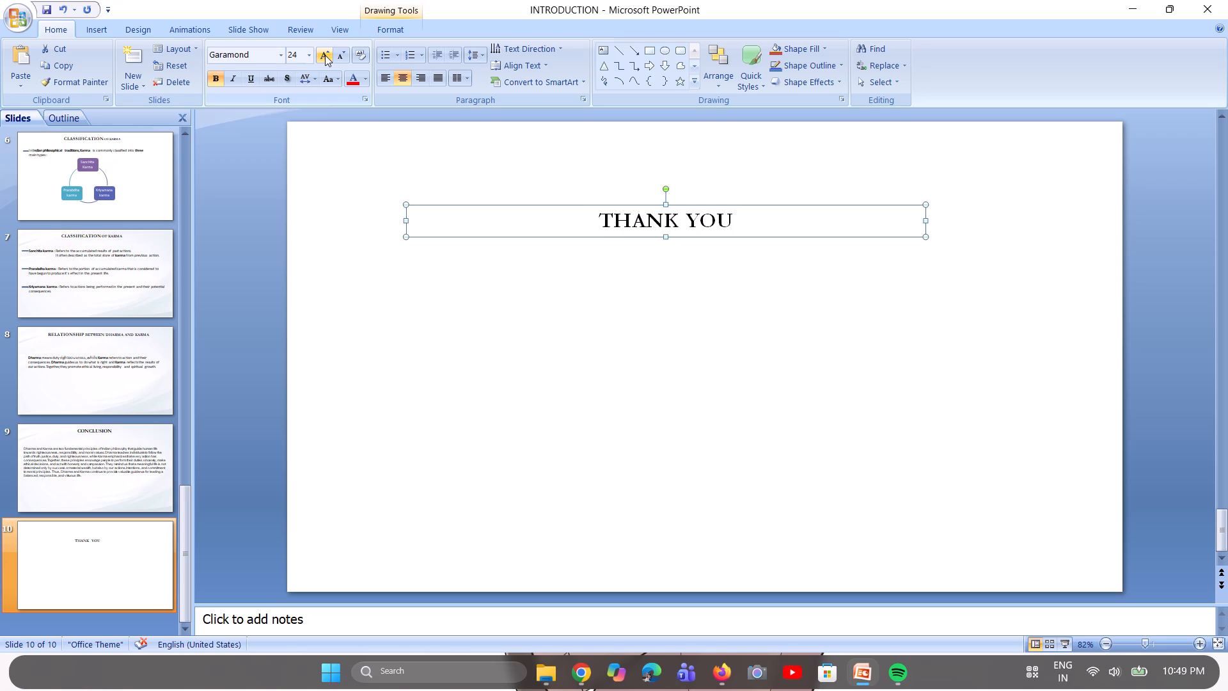
triple_click(325, 55)
triple_click(325, 55)
triple_click(325, 55)
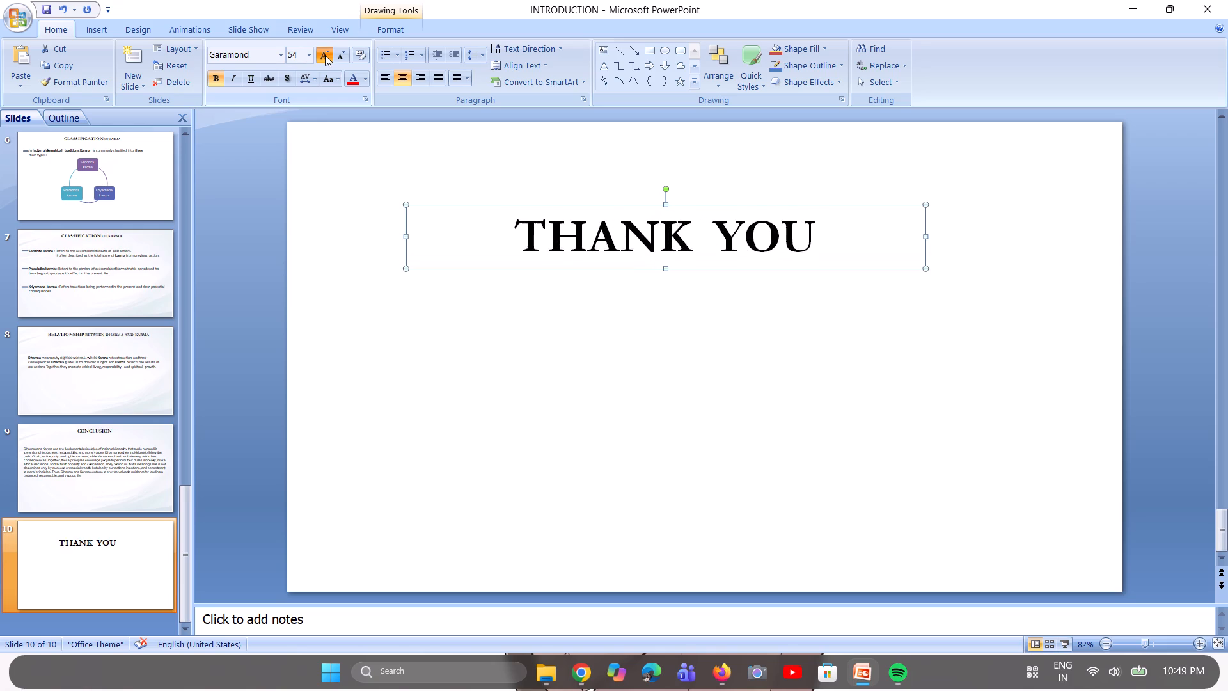
left_click(340, 51)
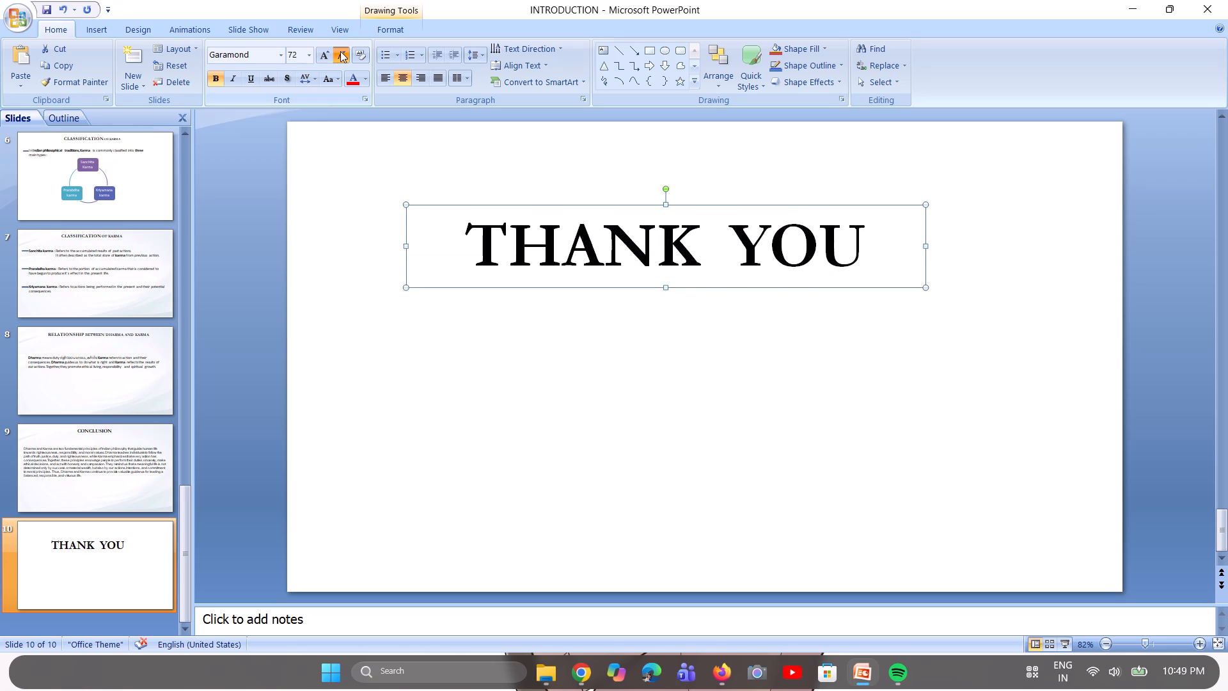
left_click(340, 51)
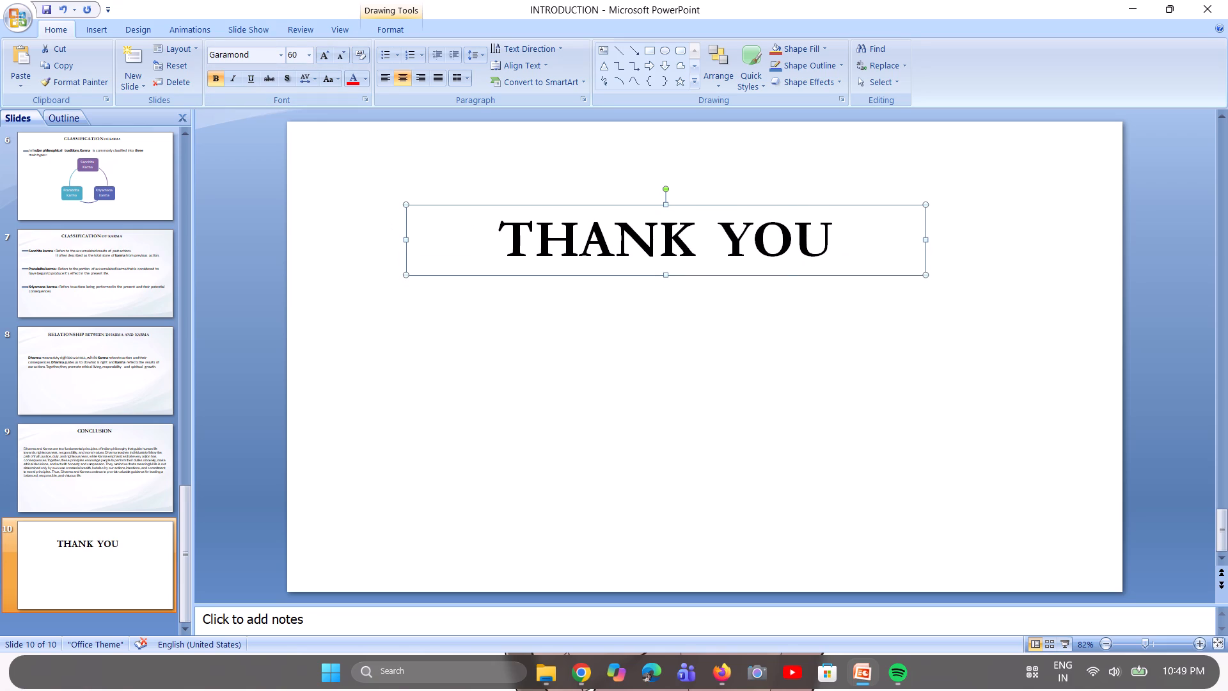
Move the THANK YOU text box down and slightly right, placing it near the middle of slide 10.
left_click_drag(412, 212, 439, 283)
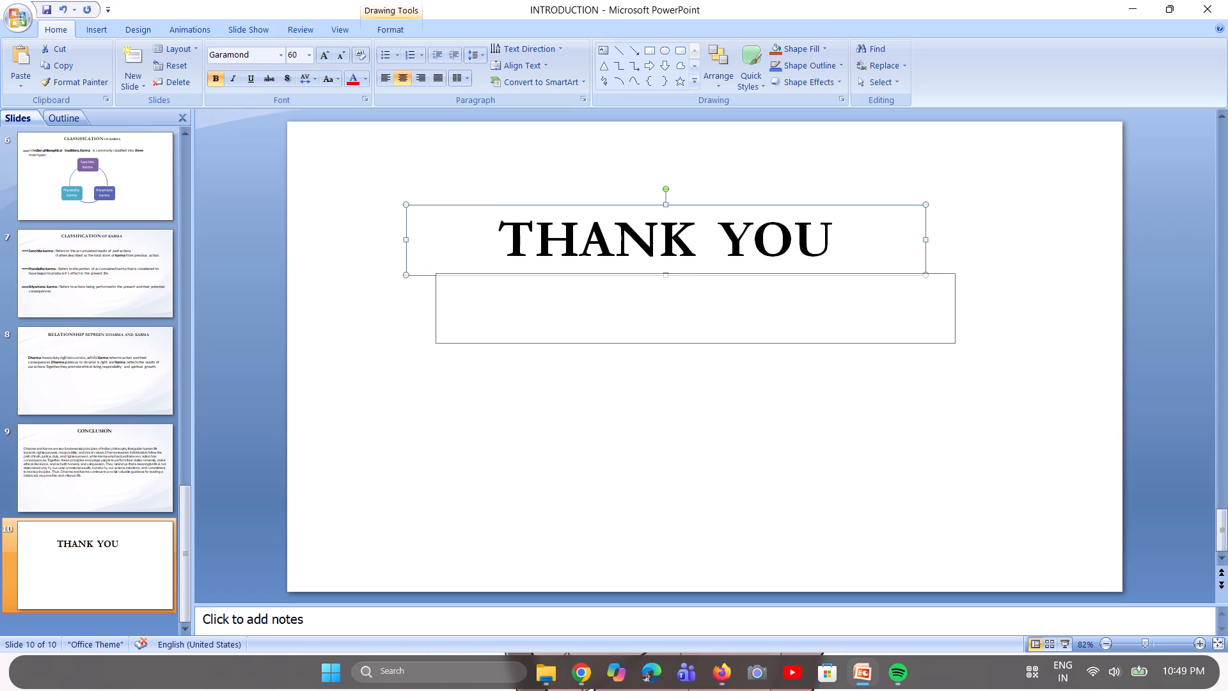
left_click_drag(439, 283, 429, 283)
left_click_drag(429, 283, 426, 282)
left_click(516, 425)
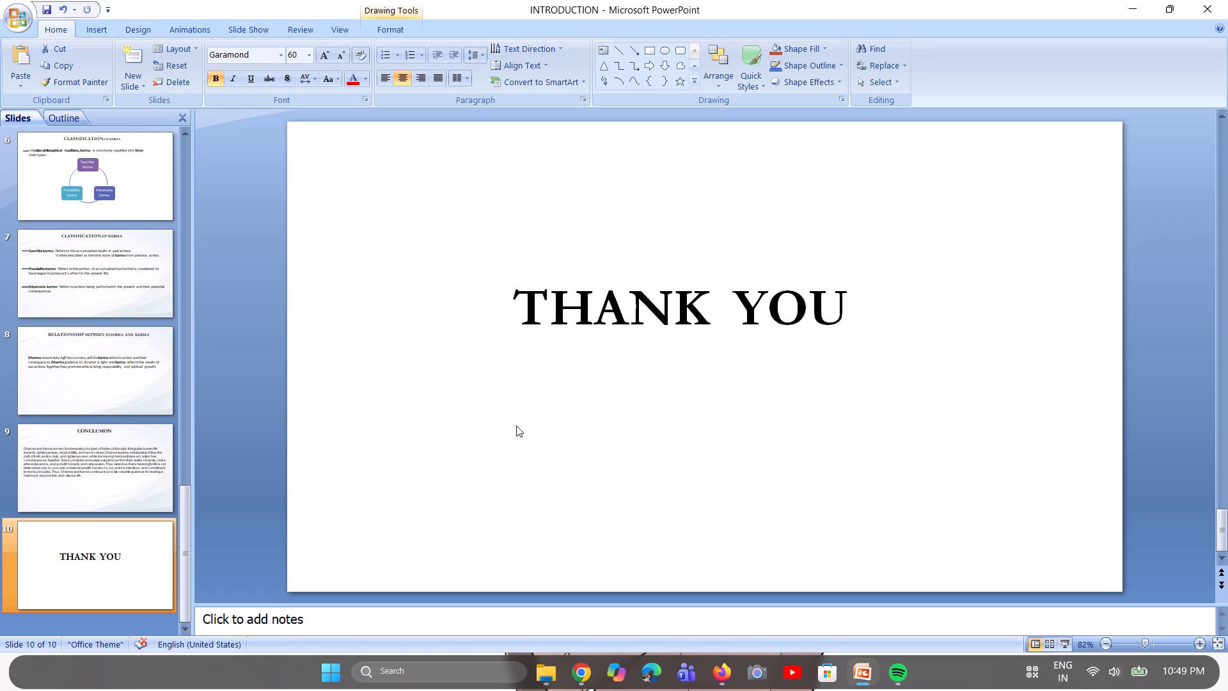
left_click(528, 291)
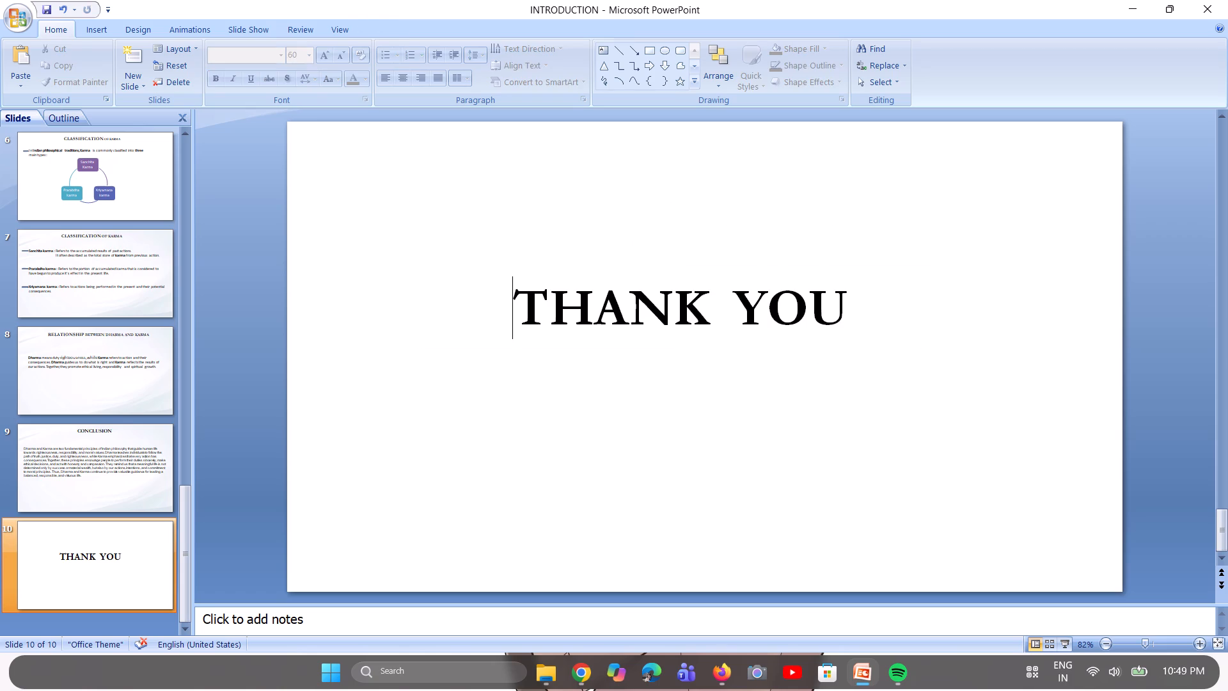
left_click(431, 336)
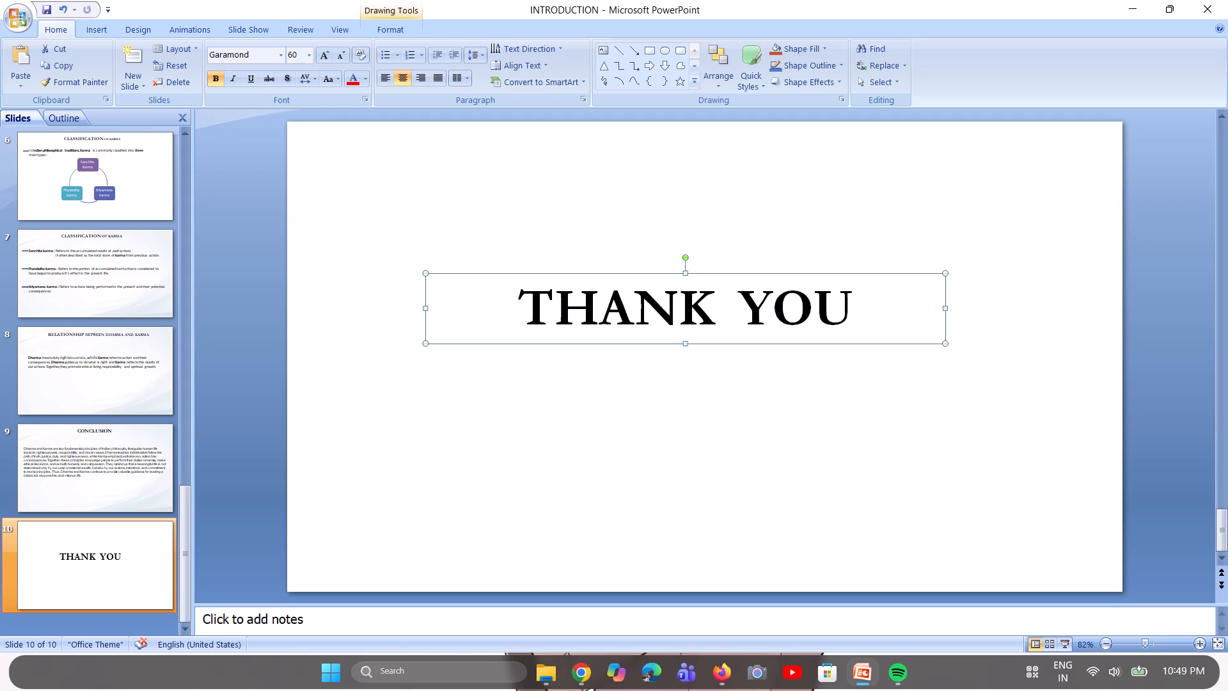
left_click(721, 387)
left_click(712, 315)
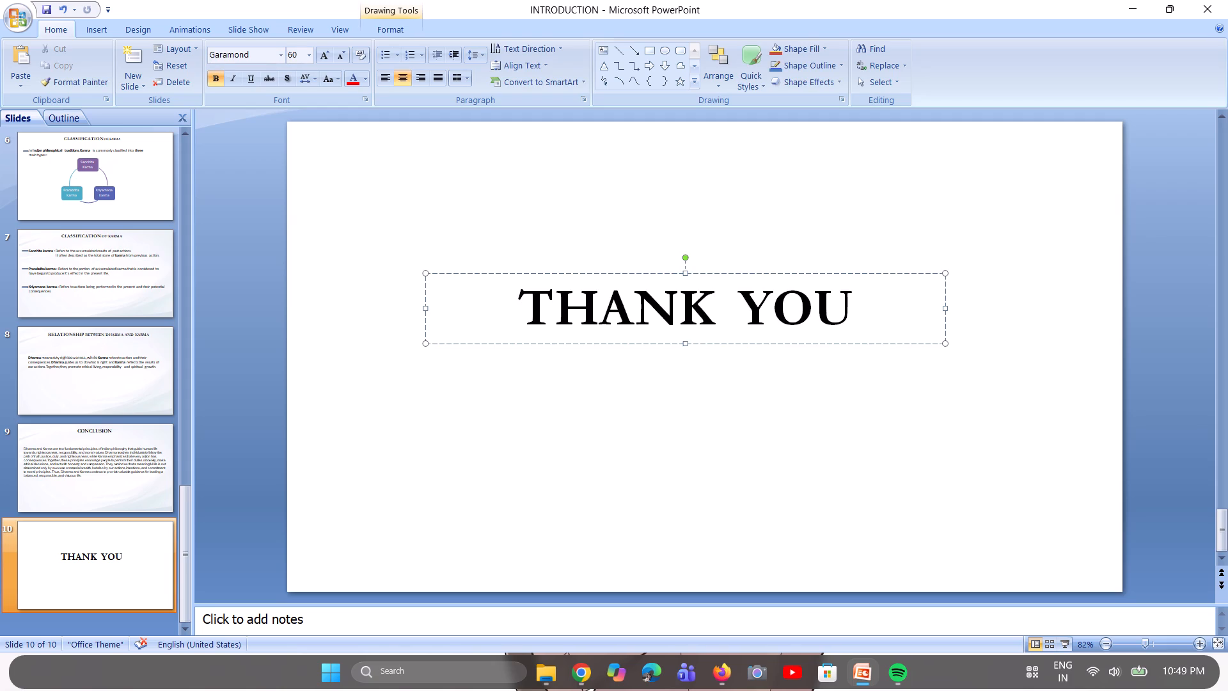
left_click_drag(936, 335, 940, 345)
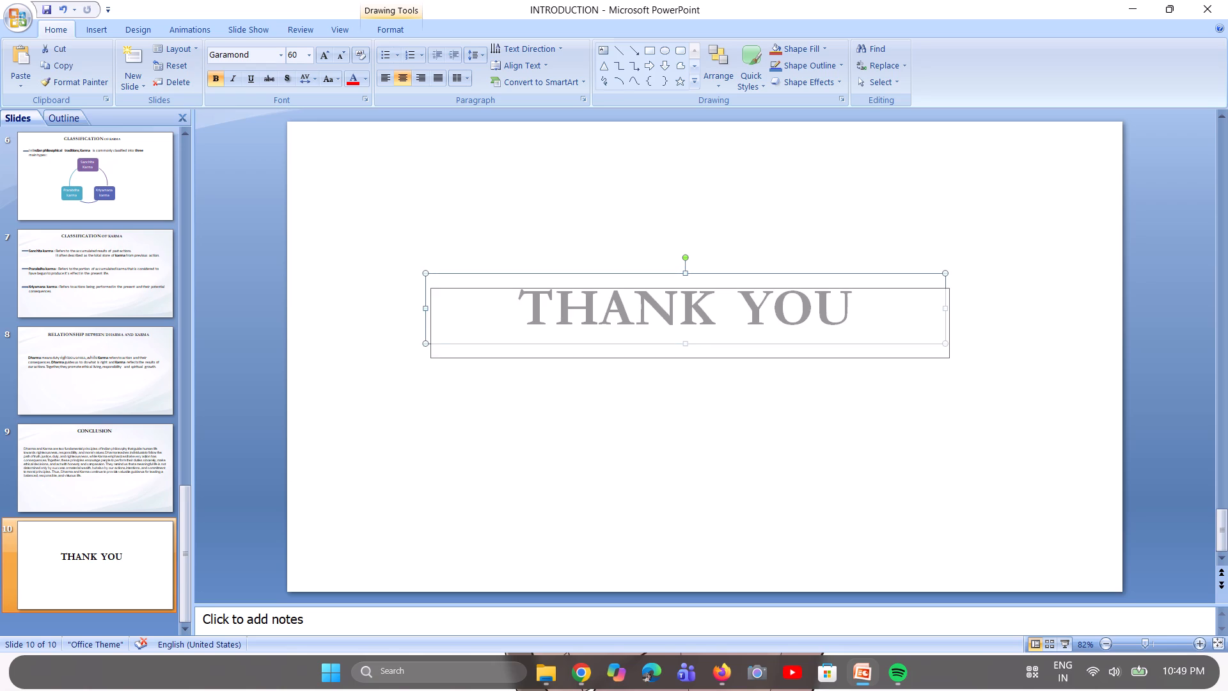
left_click_drag(940, 345, 939, 344)
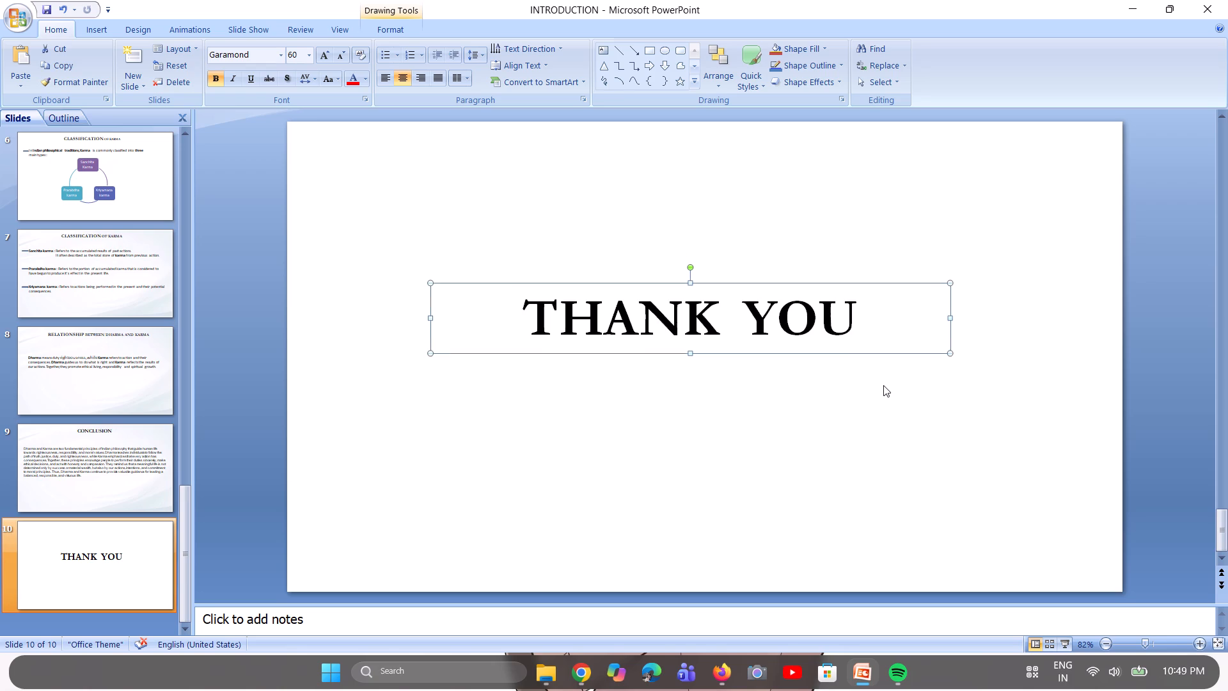
left_click(883, 385)
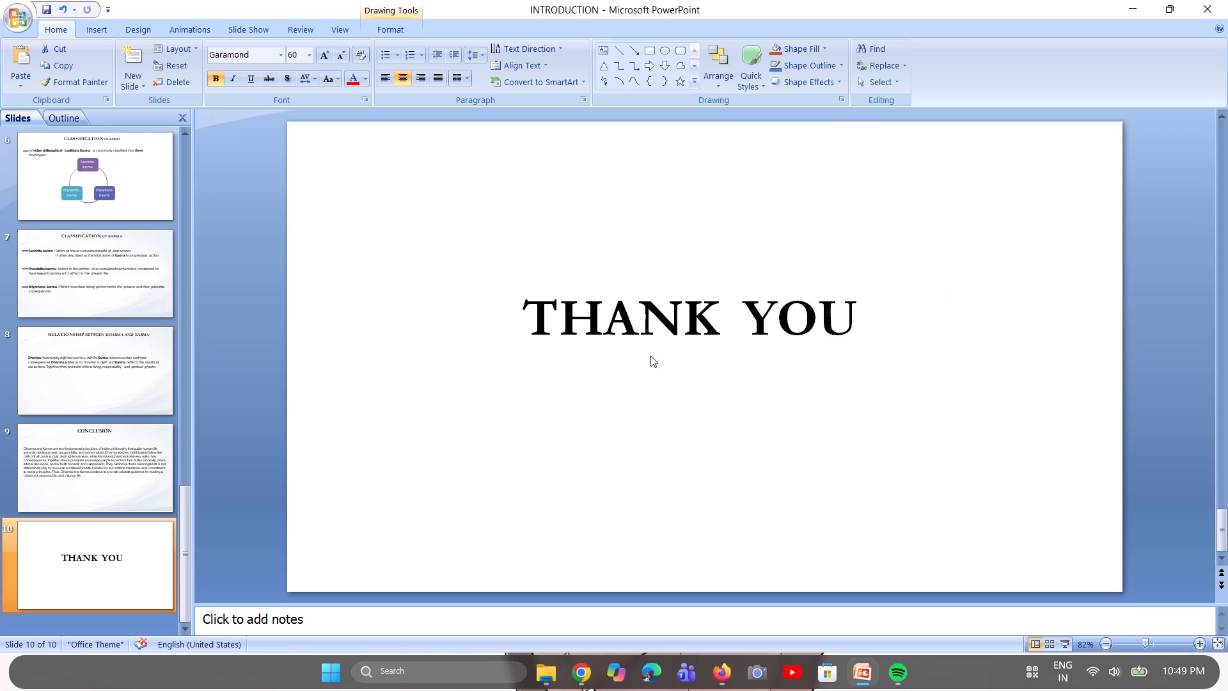
Insert the pale wave picture "download (5)" from the Downloads folder onto slide 10.
left_click(100, 21)
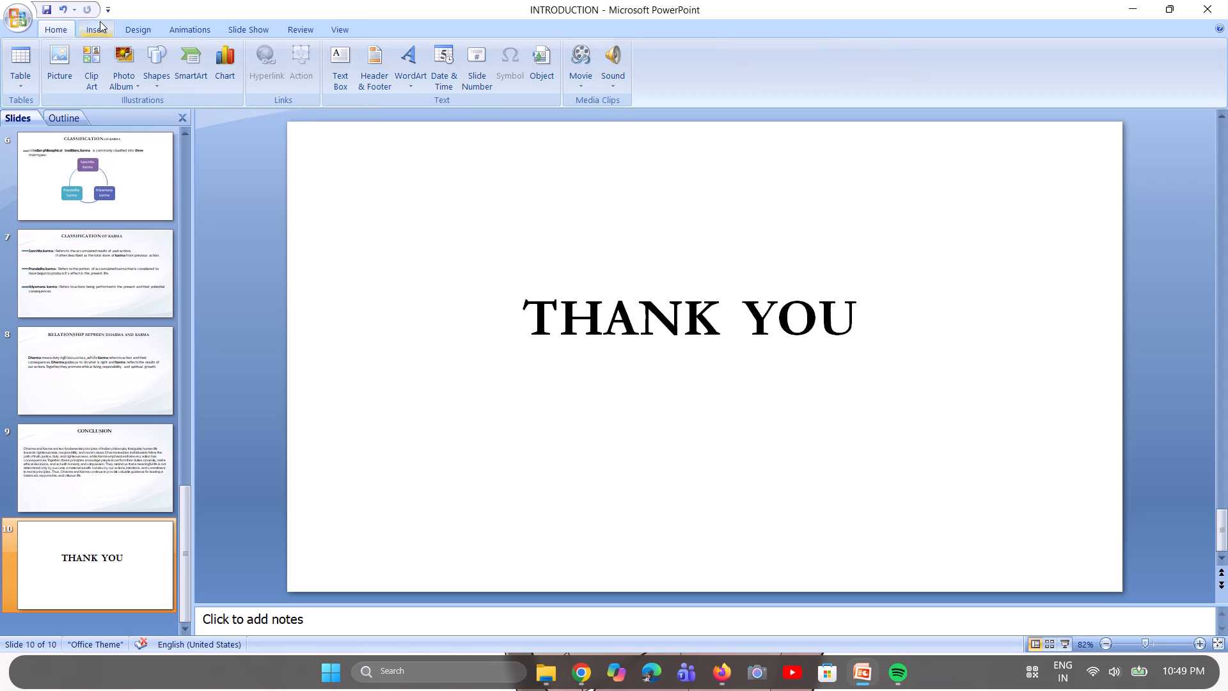
left_click(59, 60)
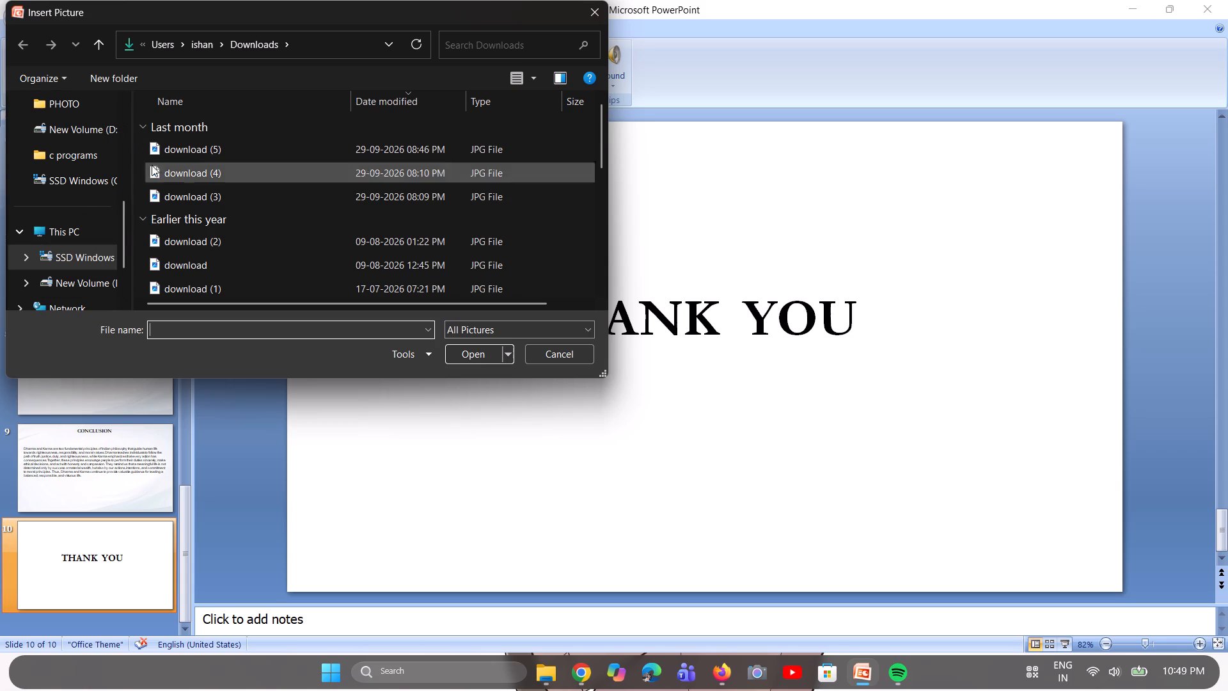
left_click_drag(125, 216, 140, 257)
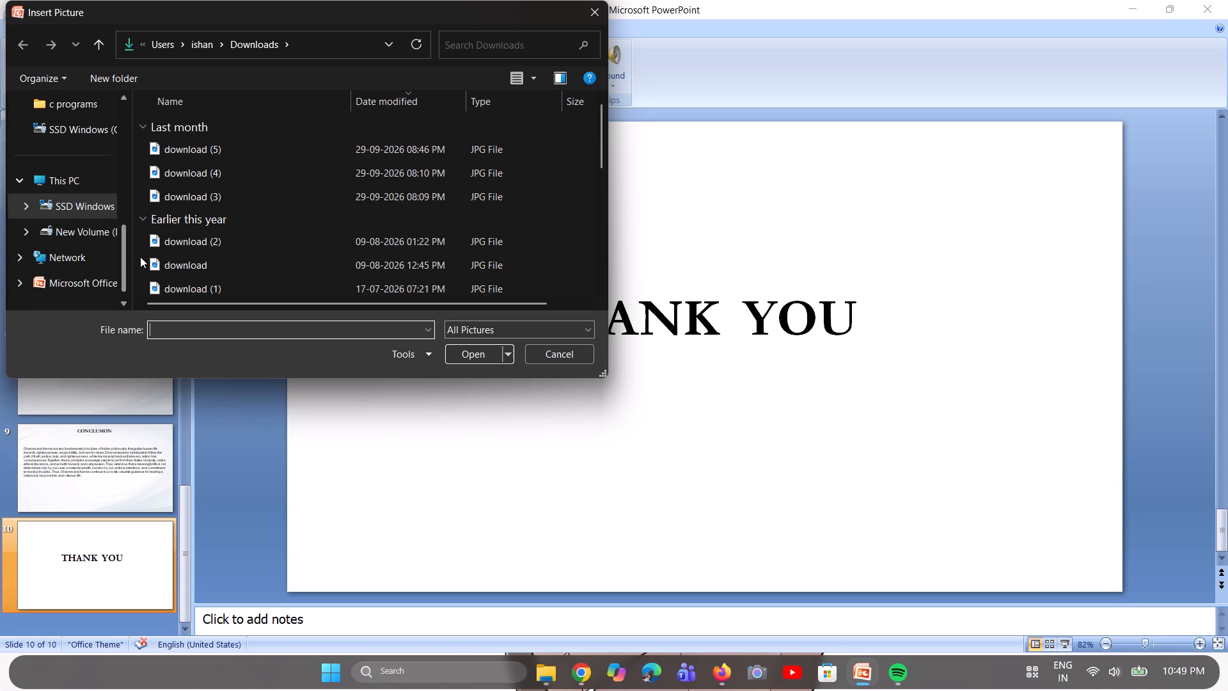
left_click_drag(140, 257, 143, 166)
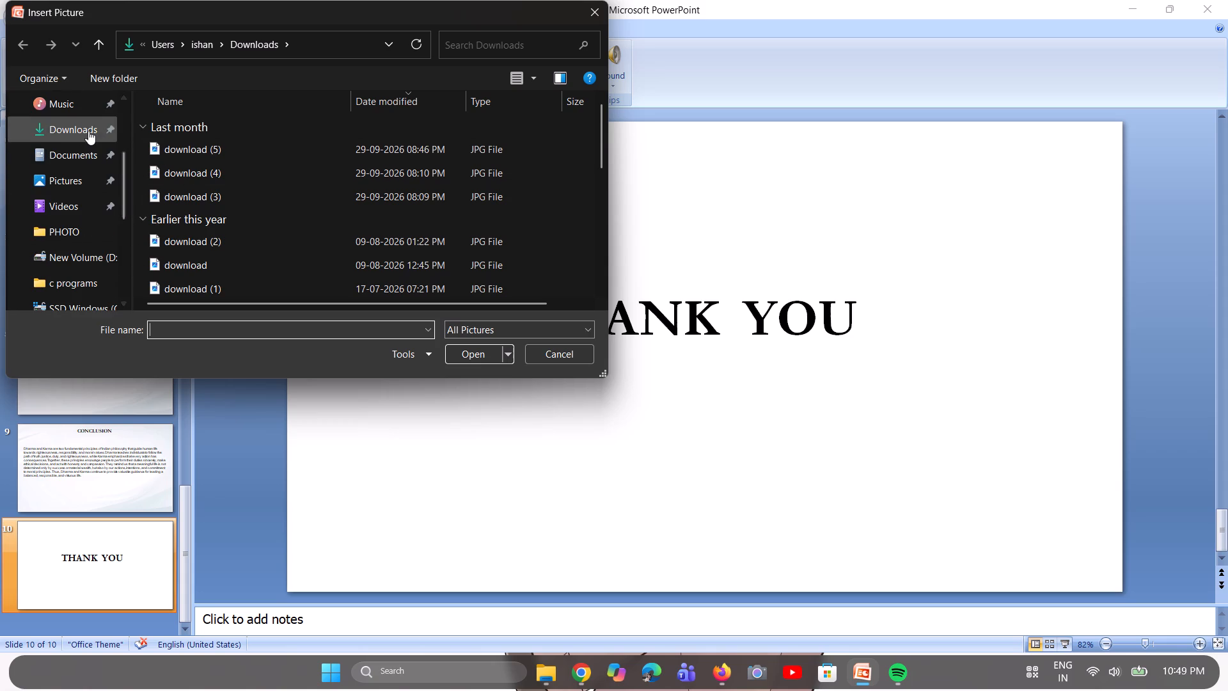
left_click(90, 127)
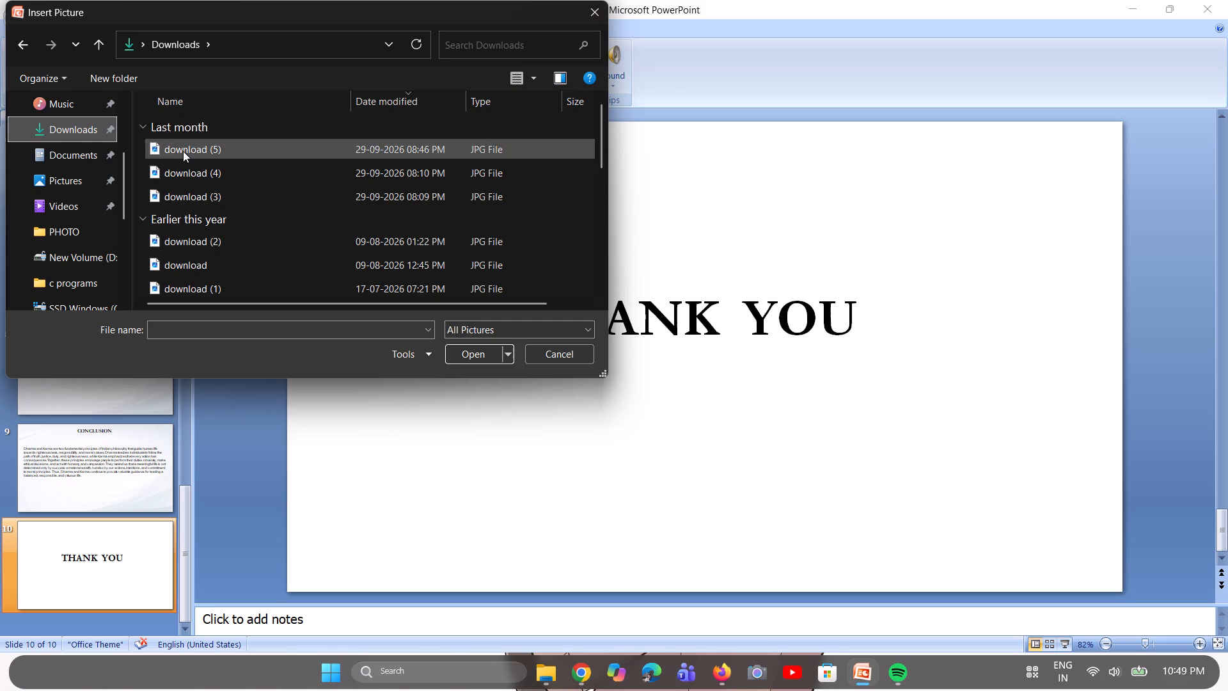
double_click(183, 151)
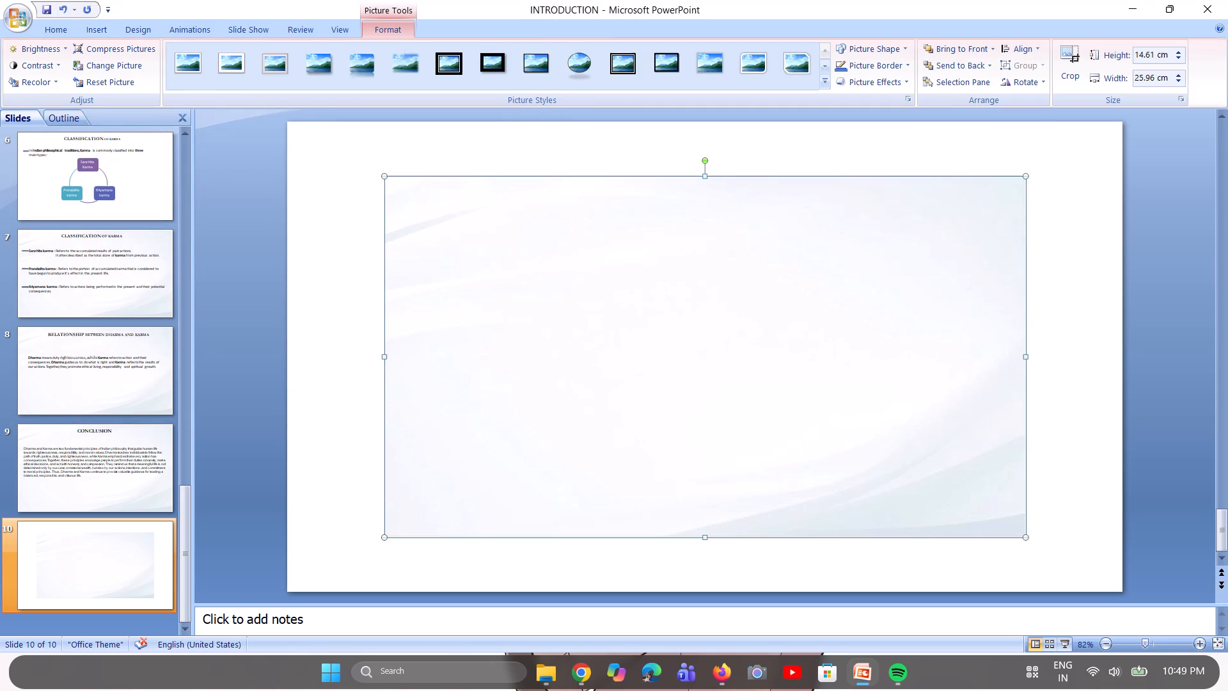
Move the wave picture to the slide's top-left corner and enlarge it to cover all of slide 10, about 33.86 by 19.05 cm.
left_click_drag(388, 178, 296, 128)
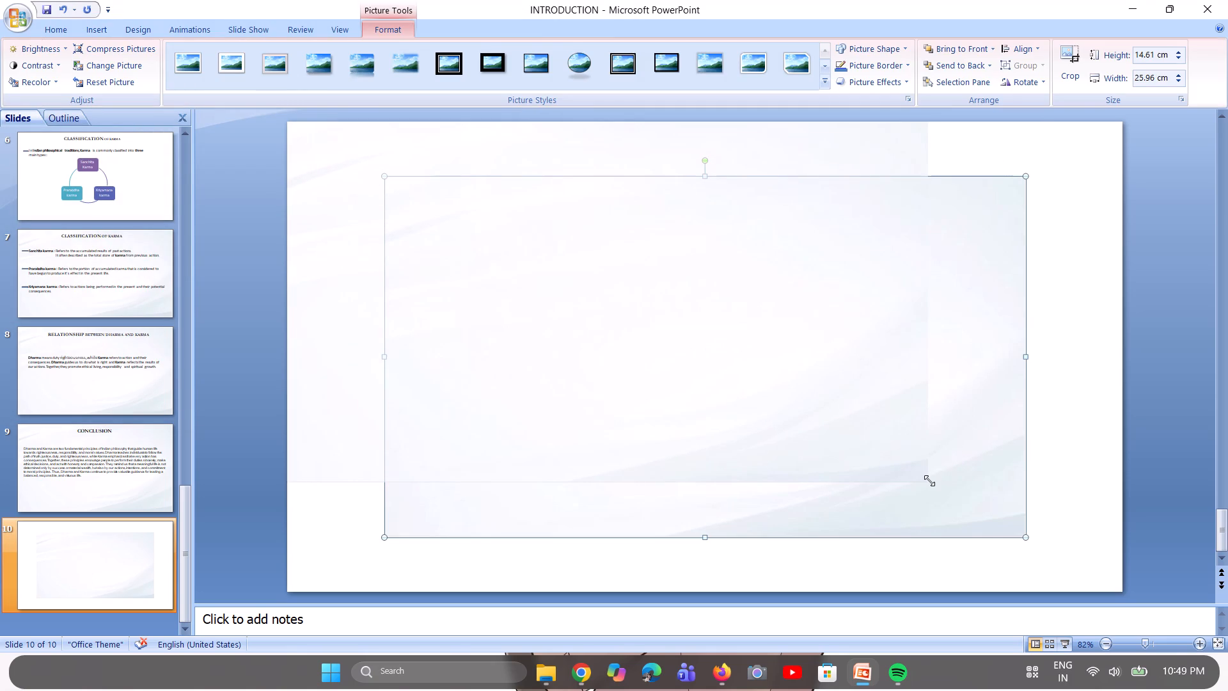
left_click_drag(929, 482, 1116, 518)
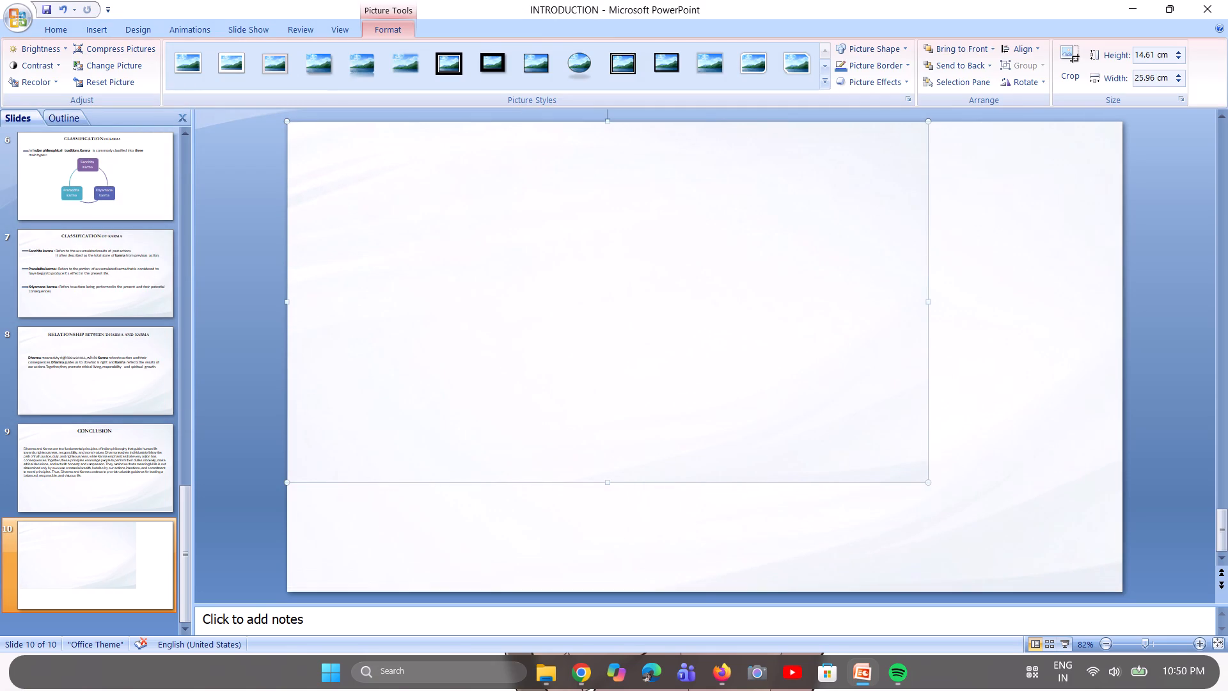
left_click_drag(1116, 518, 1117, 518)
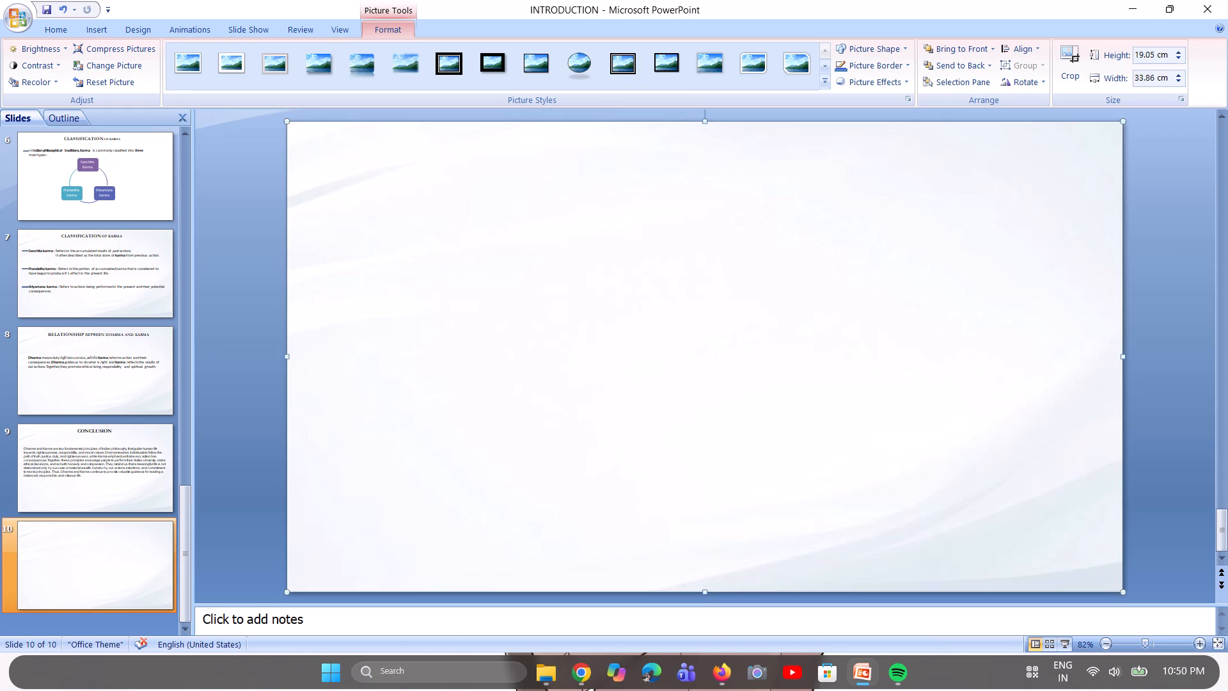
Send the wave picture on slide 10 behind the THANK YOU text.
right_click_drag(723, 294, 732, 277)
left_click(796, 385)
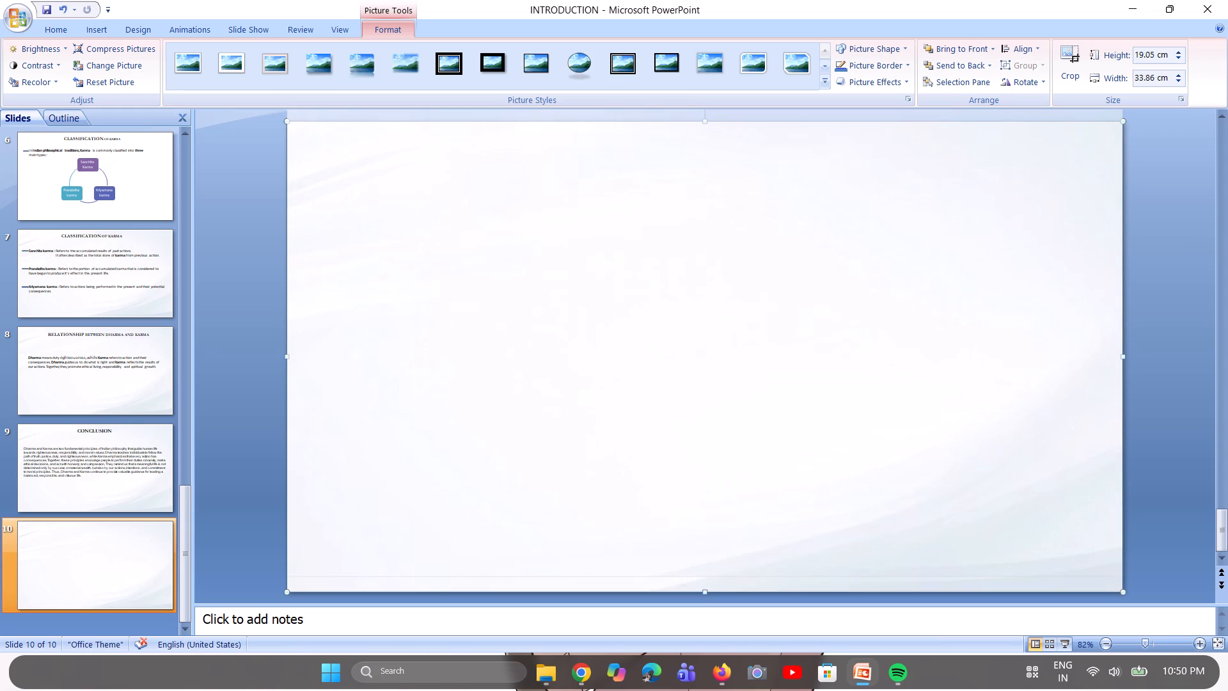
right_click(796, 385)
left_click(846, 502)
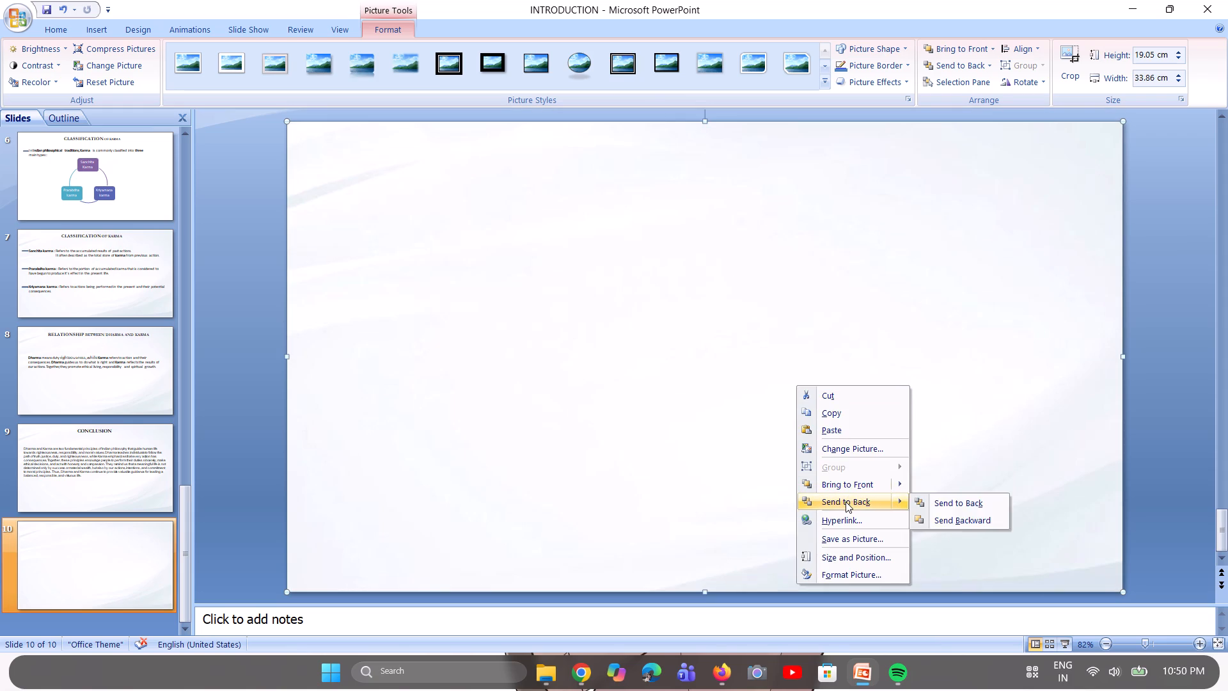
Look back through the slides from THANK YOU to slide 6, checking each one's background and layout.
left_click(1227, 363)
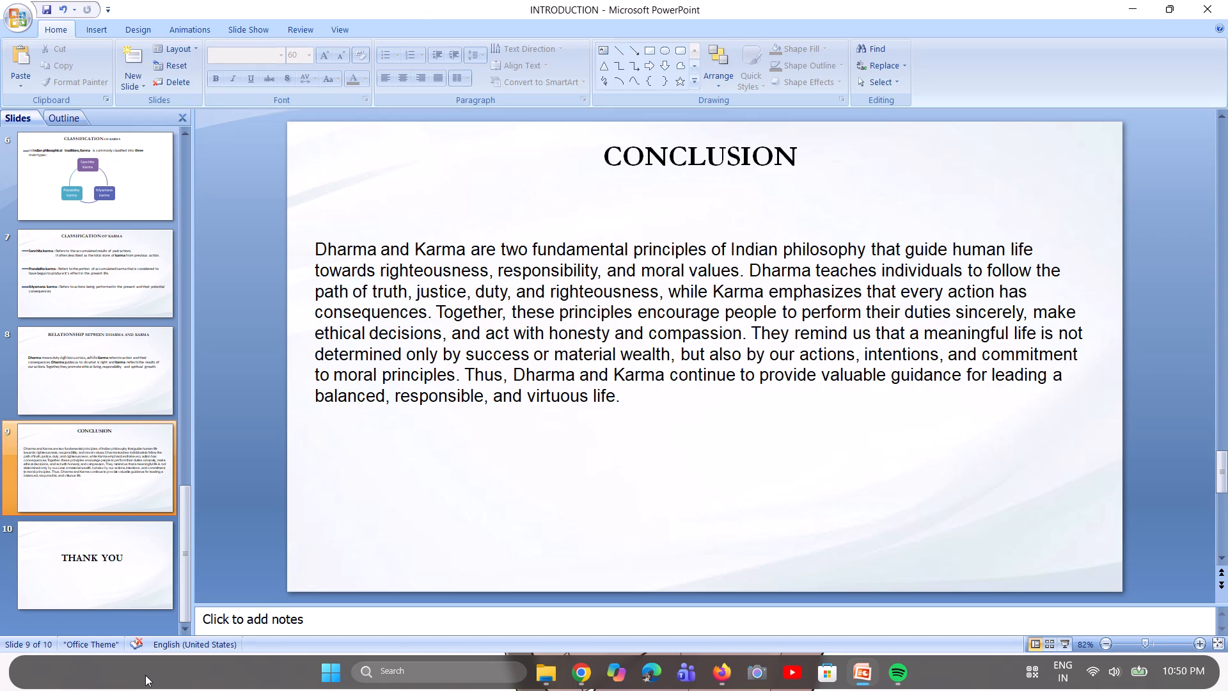
left_click(91, 578)
left_click(83, 505)
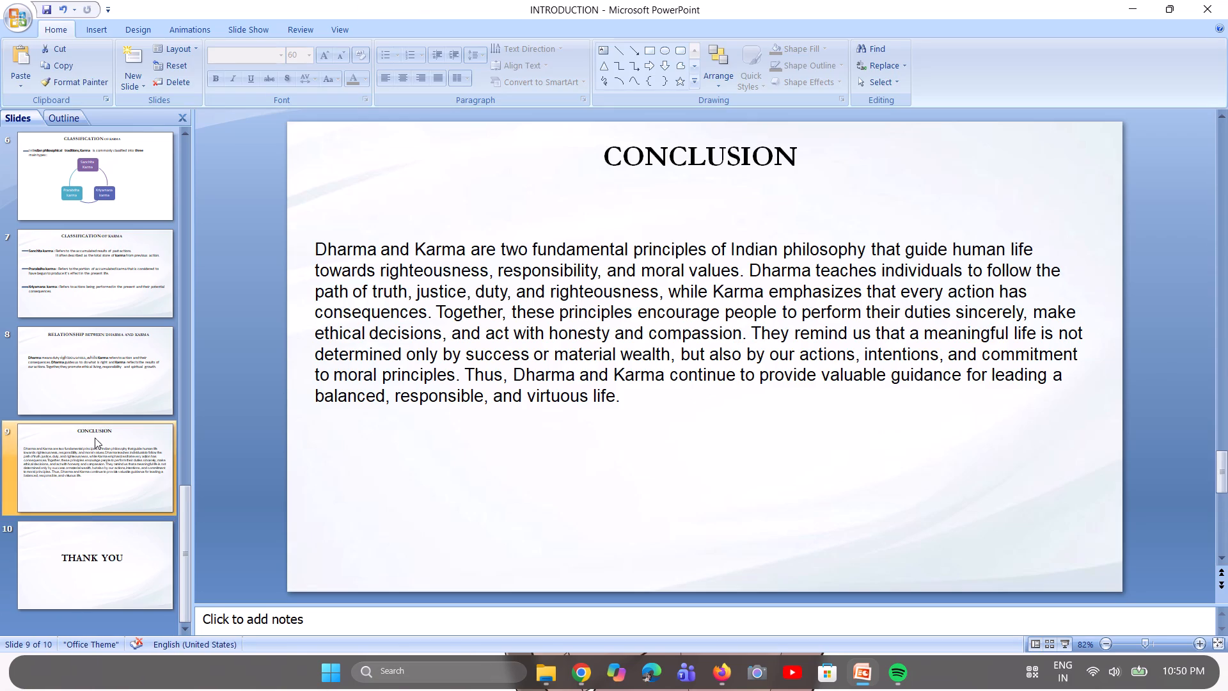
left_click(130, 372)
left_click(122, 286)
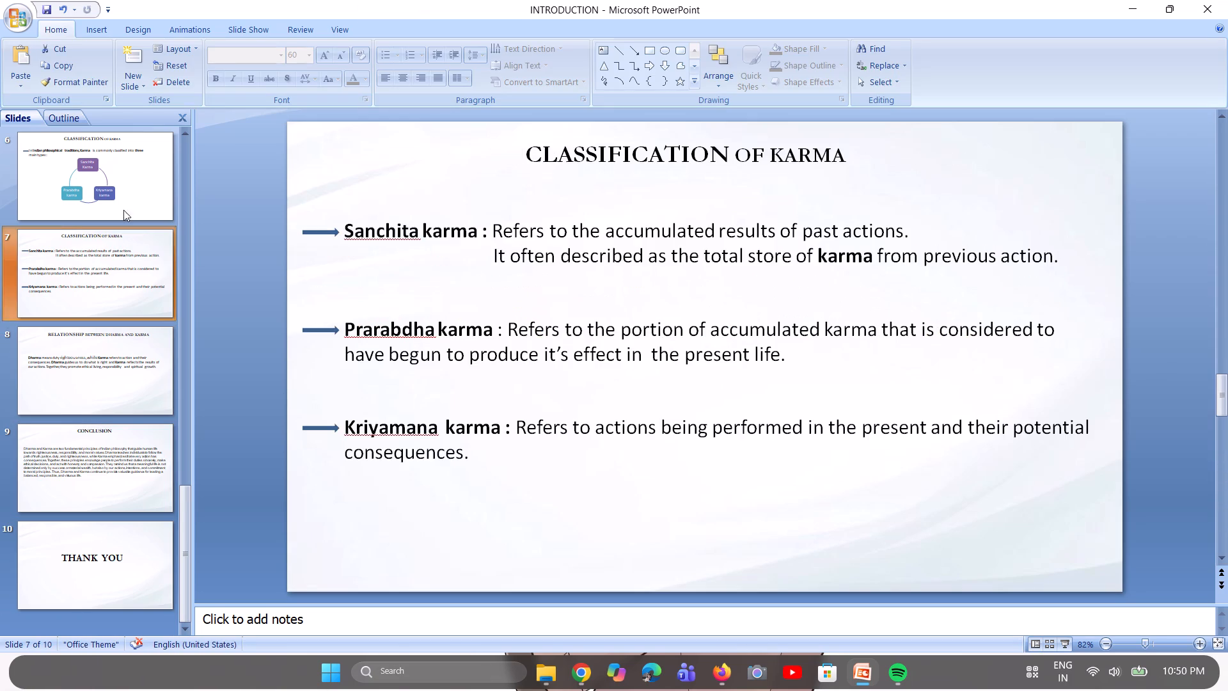
left_click(127, 197)
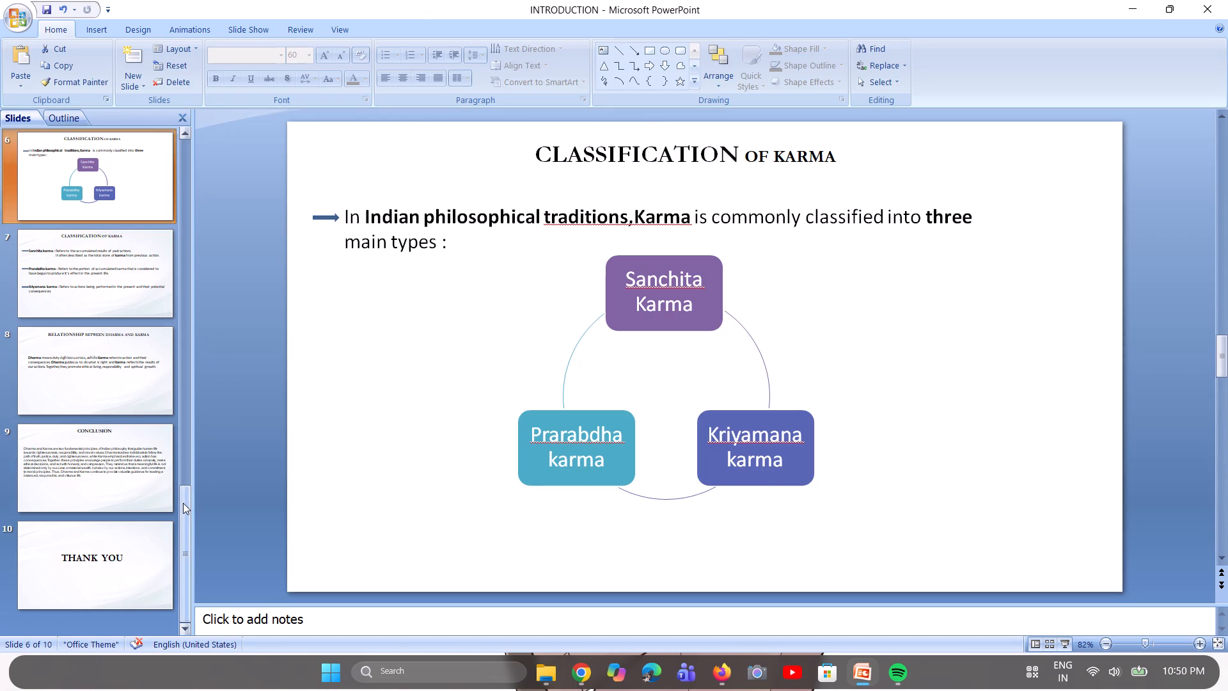
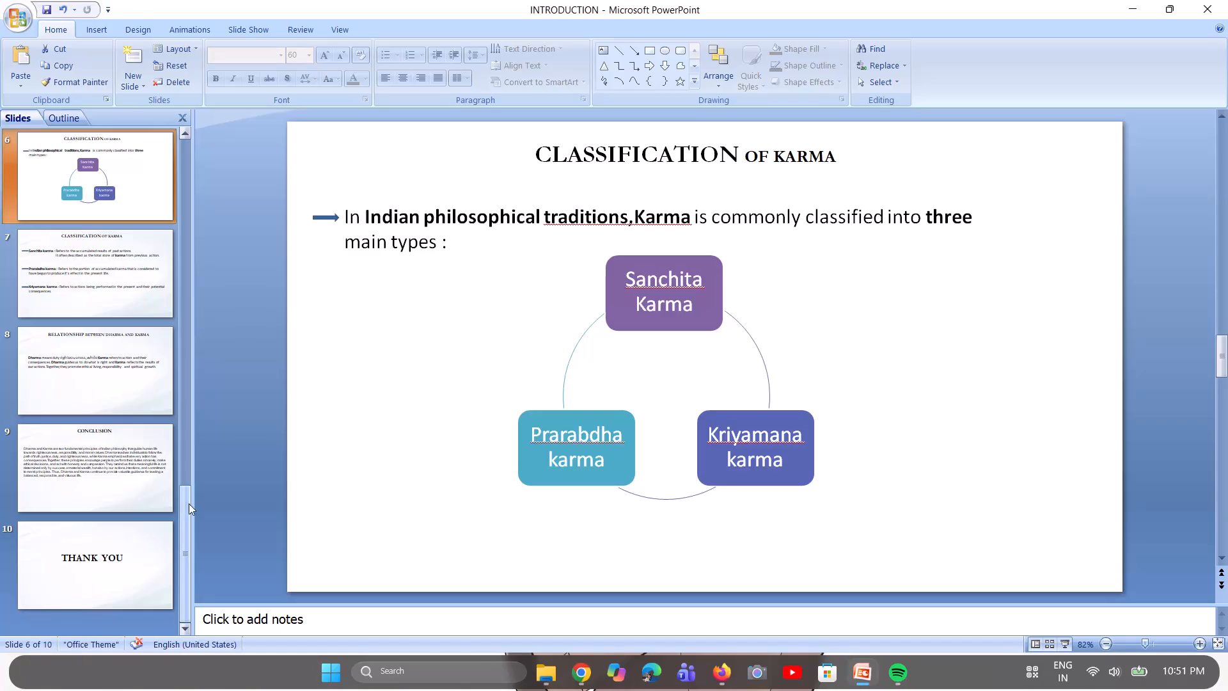
Insert a new blank slide directly after slide 6, the Classification of Karma diagram slide.
left_click_drag(189, 504, 212, 296)
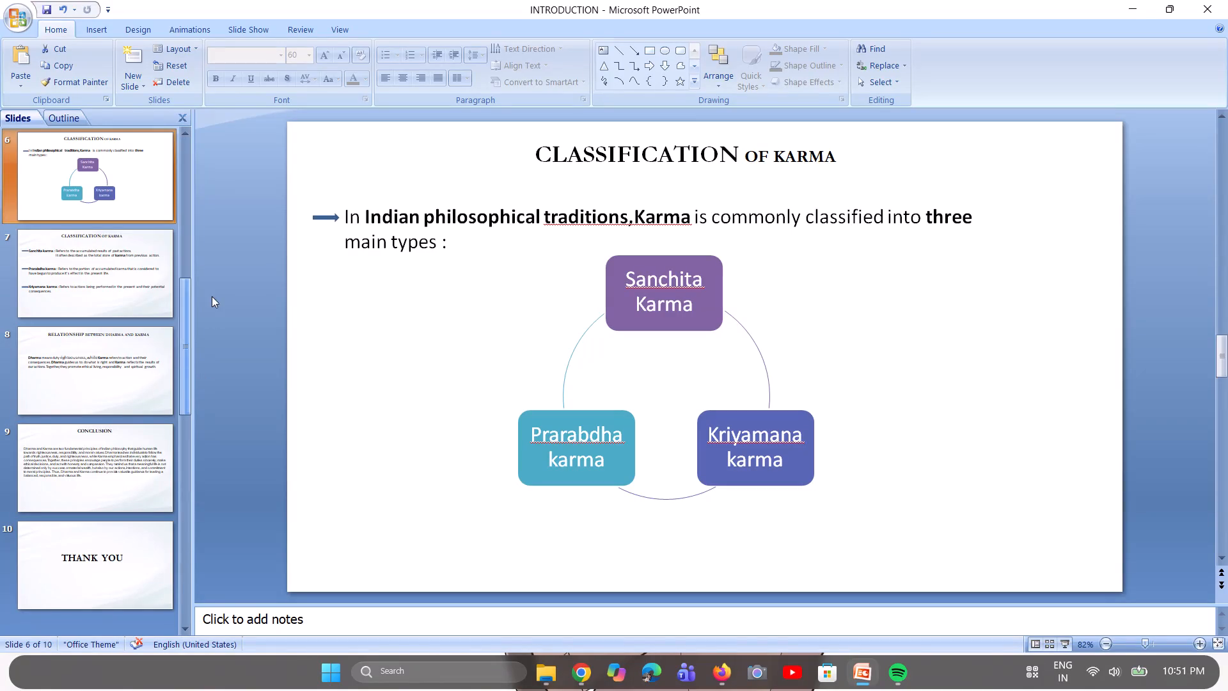
left_click_drag(212, 296, 233, 137)
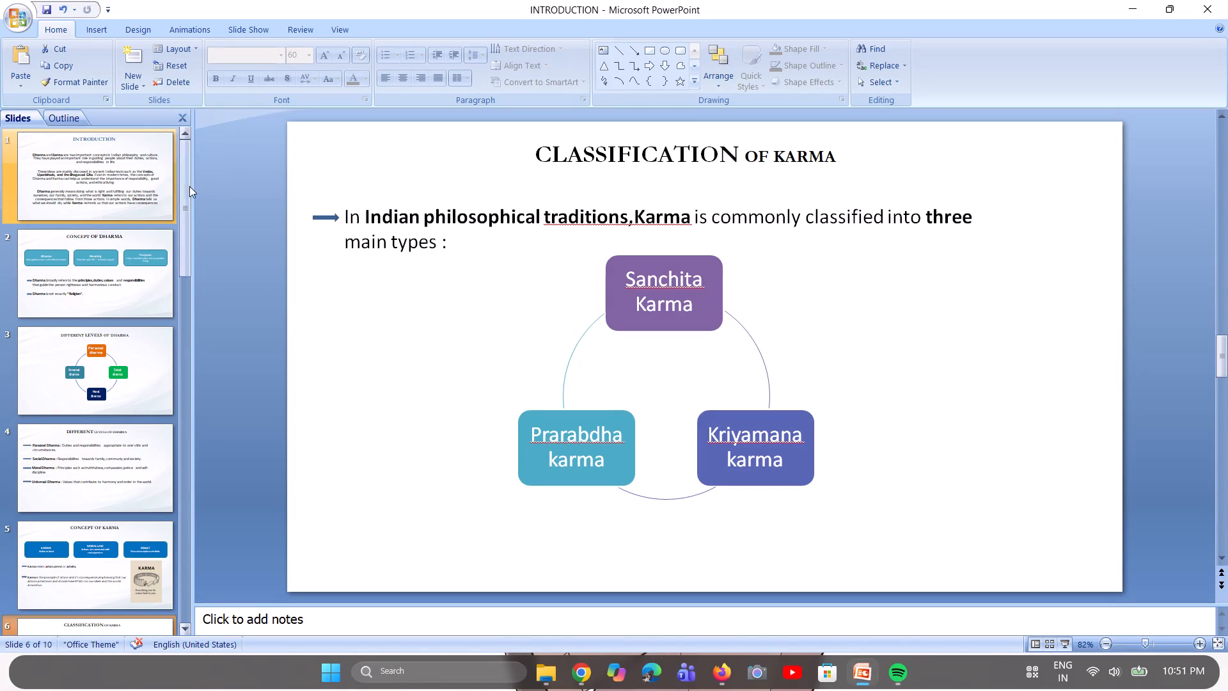
left_click_drag(187, 187, 187, 121)
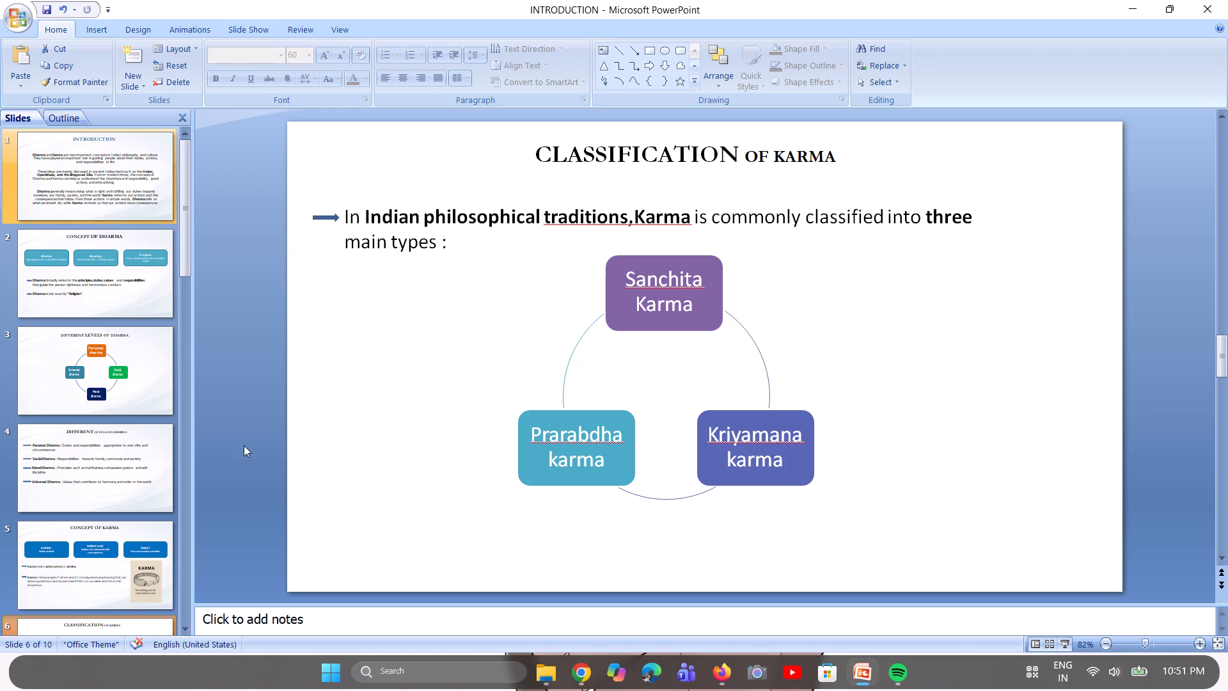
left_click_drag(187, 263, 228, 379)
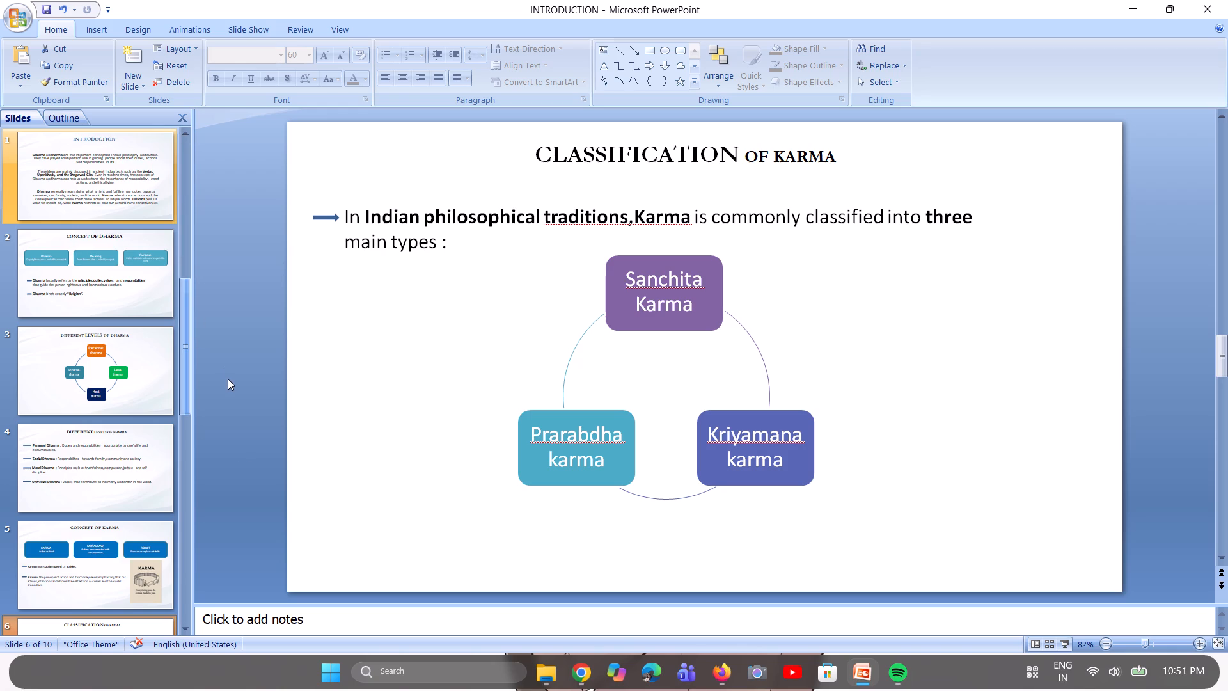
left_click_drag(228, 379, 243, 200)
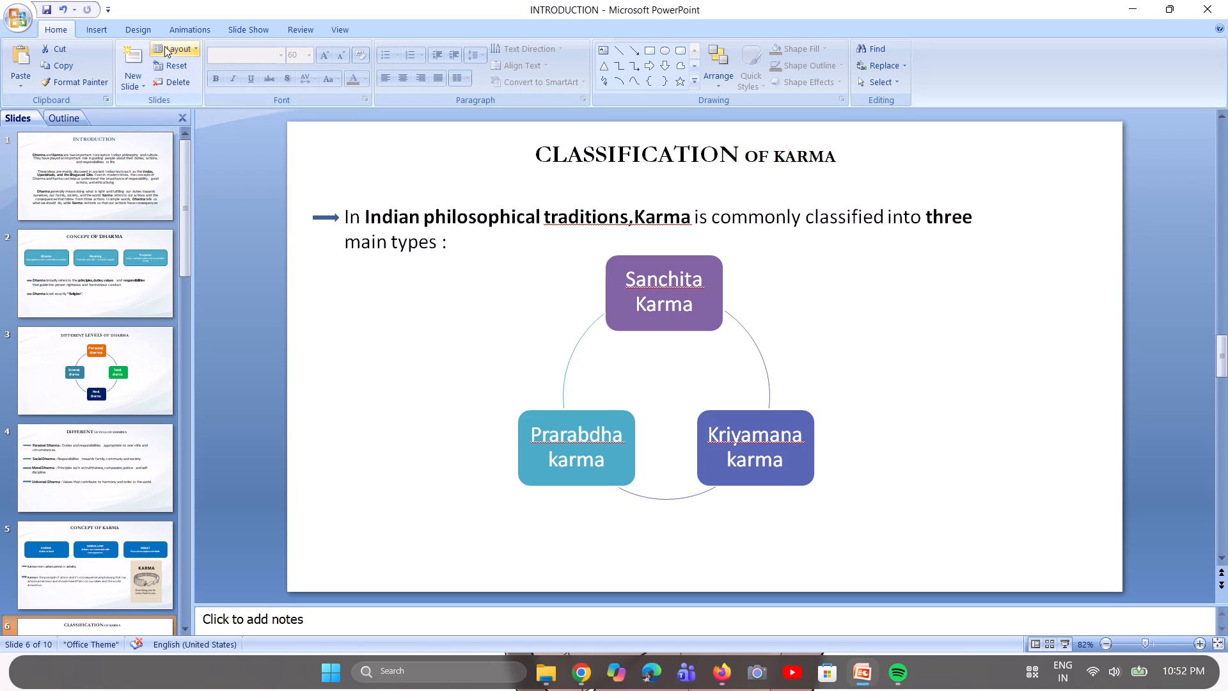
left_click(136, 67)
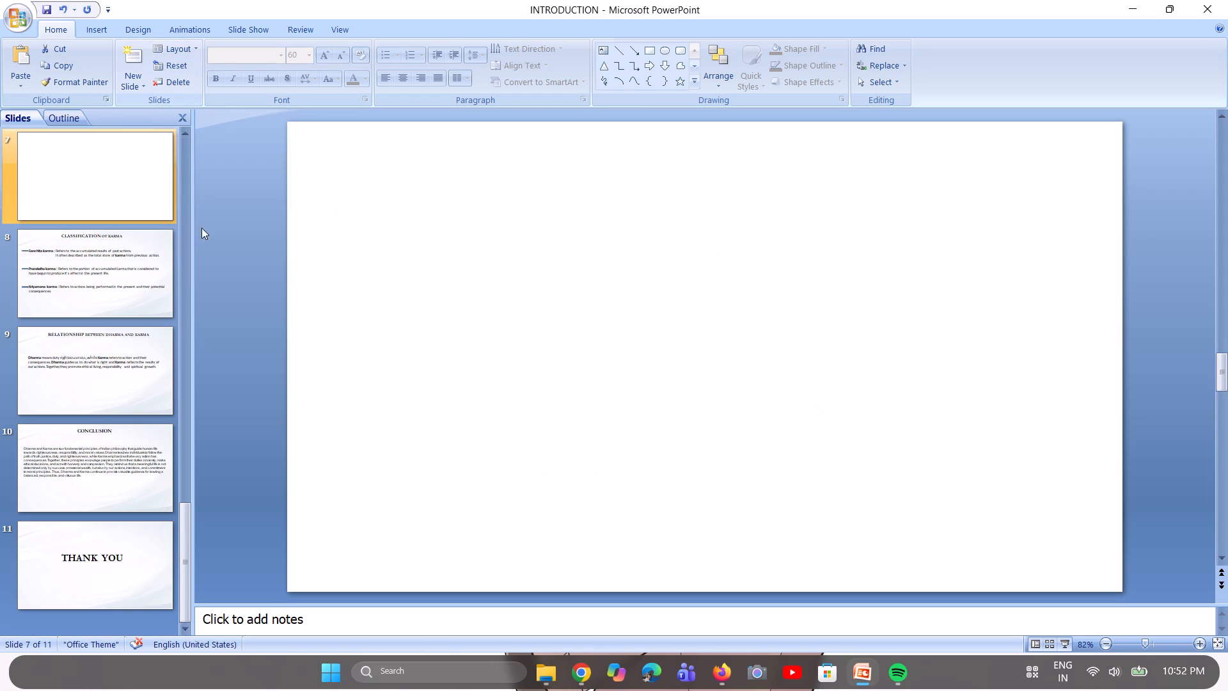
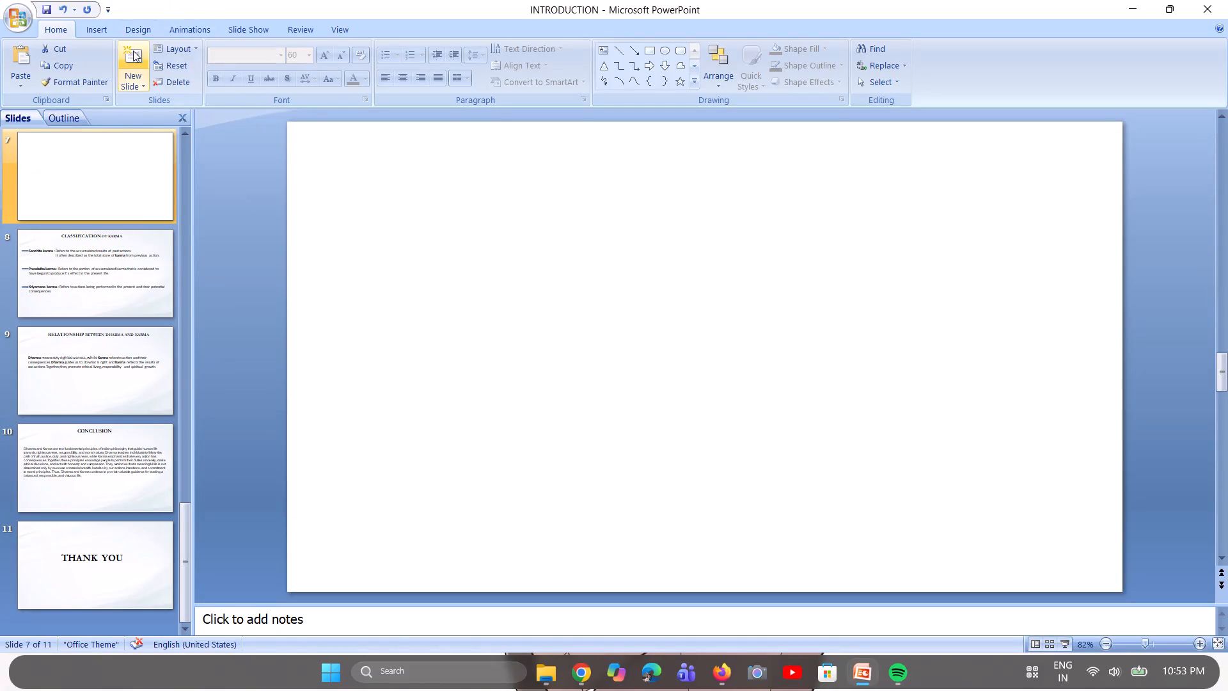
Add a text box near the top of blank slide 7 containing the centred title CONTENTS.
left_click(98, 28)
left_click(350, 60)
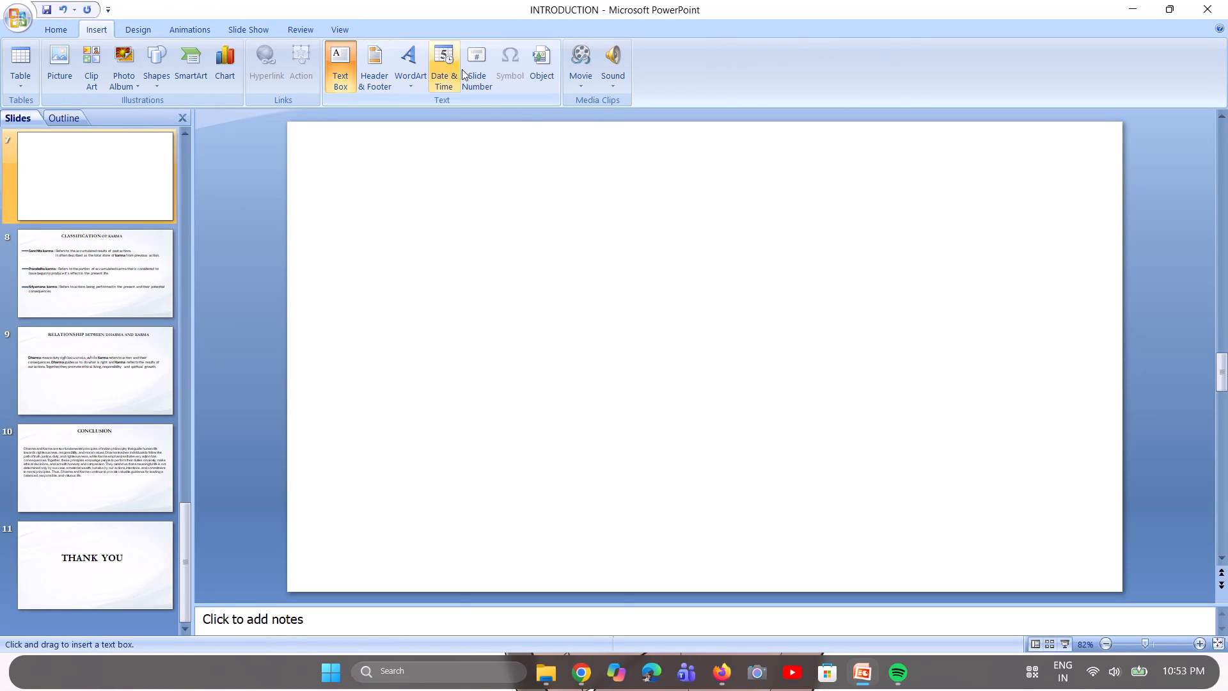
left_click_drag(540, 154, 808, 141)
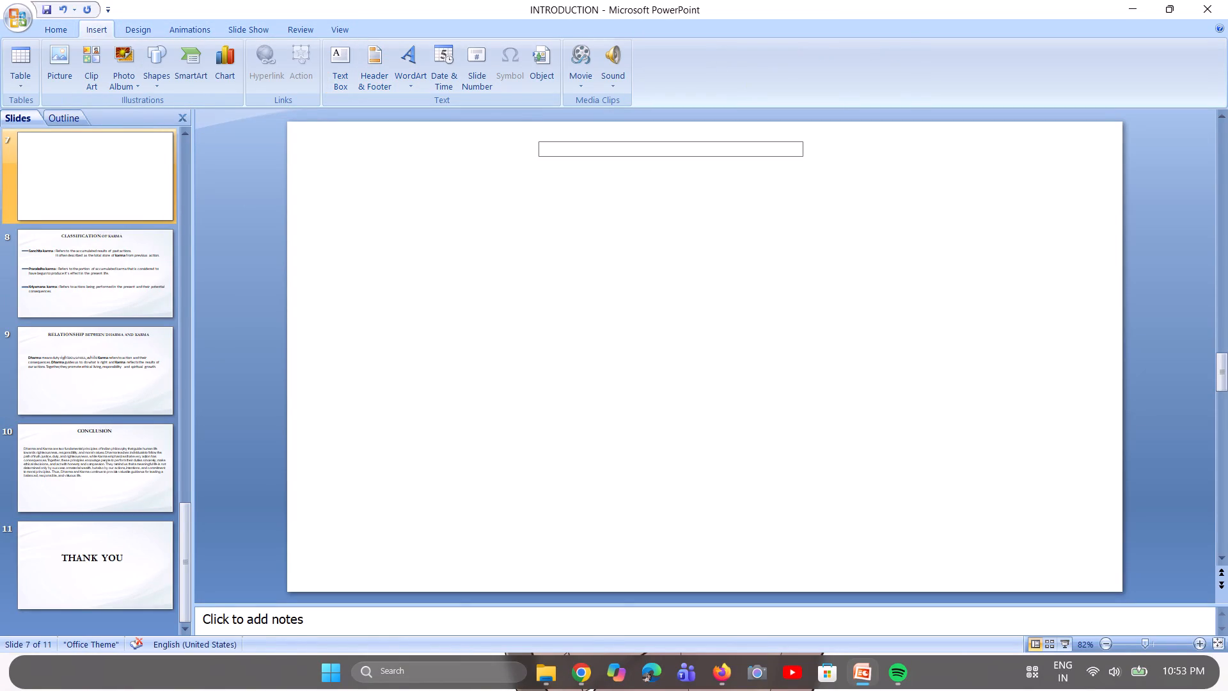
left_click_drag(808, 141, 837, 184)
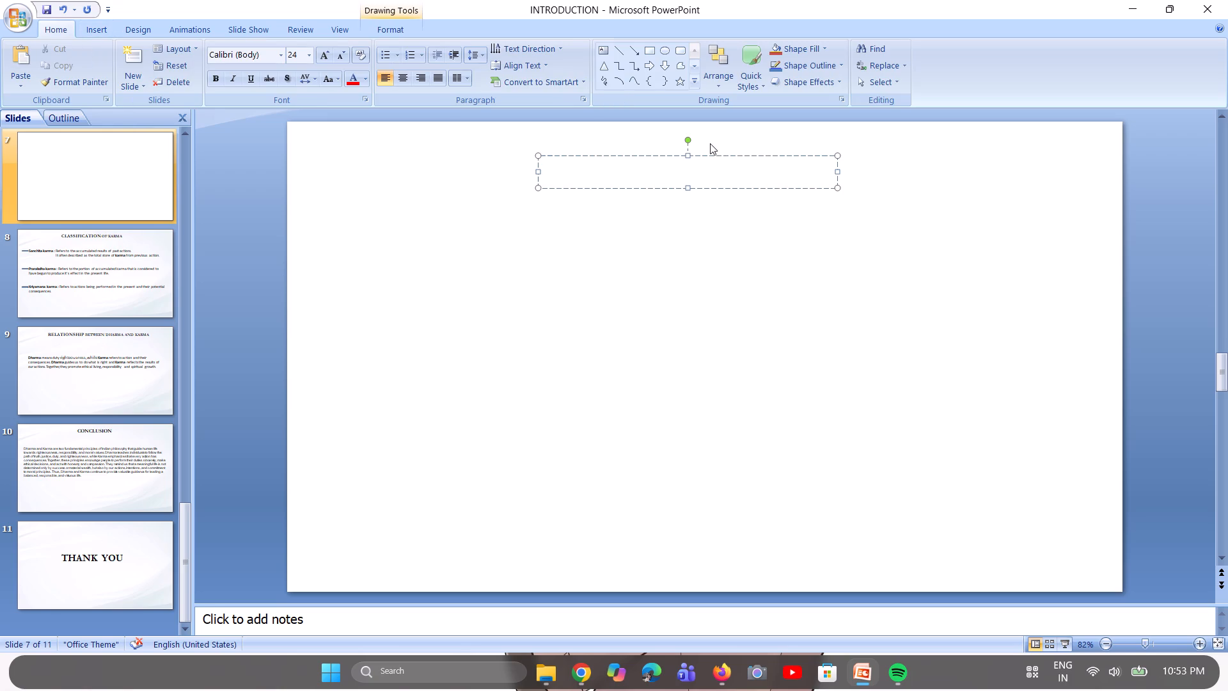
type("CONT")
key("e")
type("NTS")
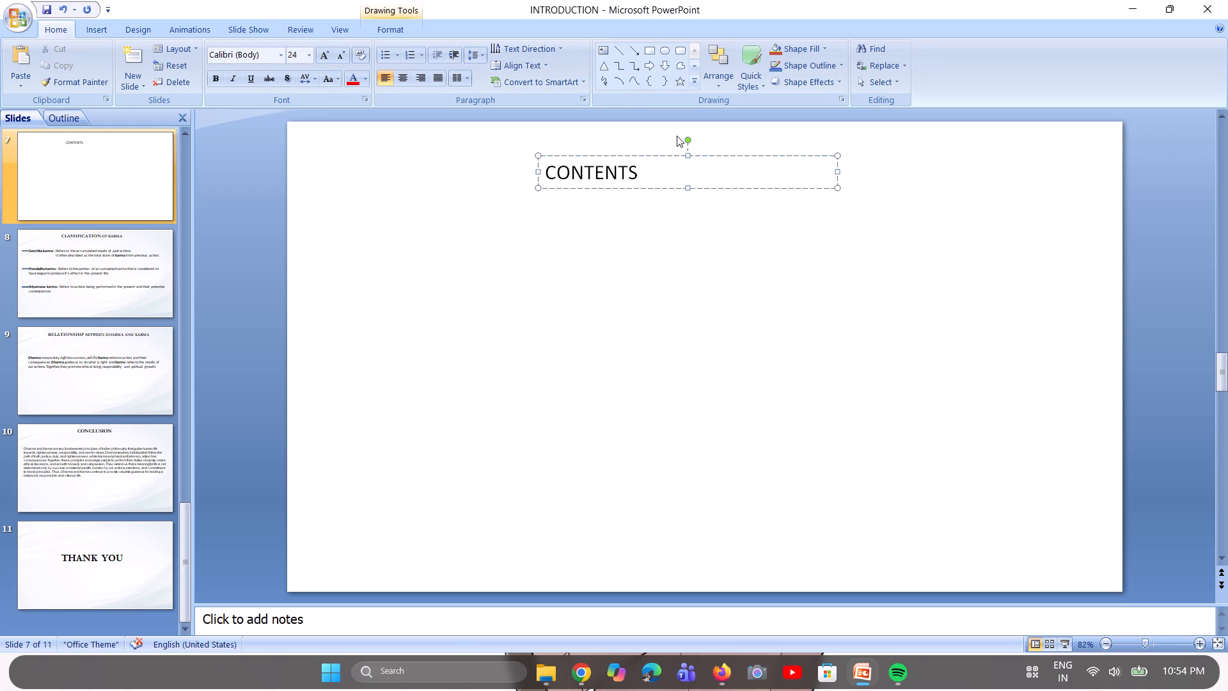
left_click(404, 75)
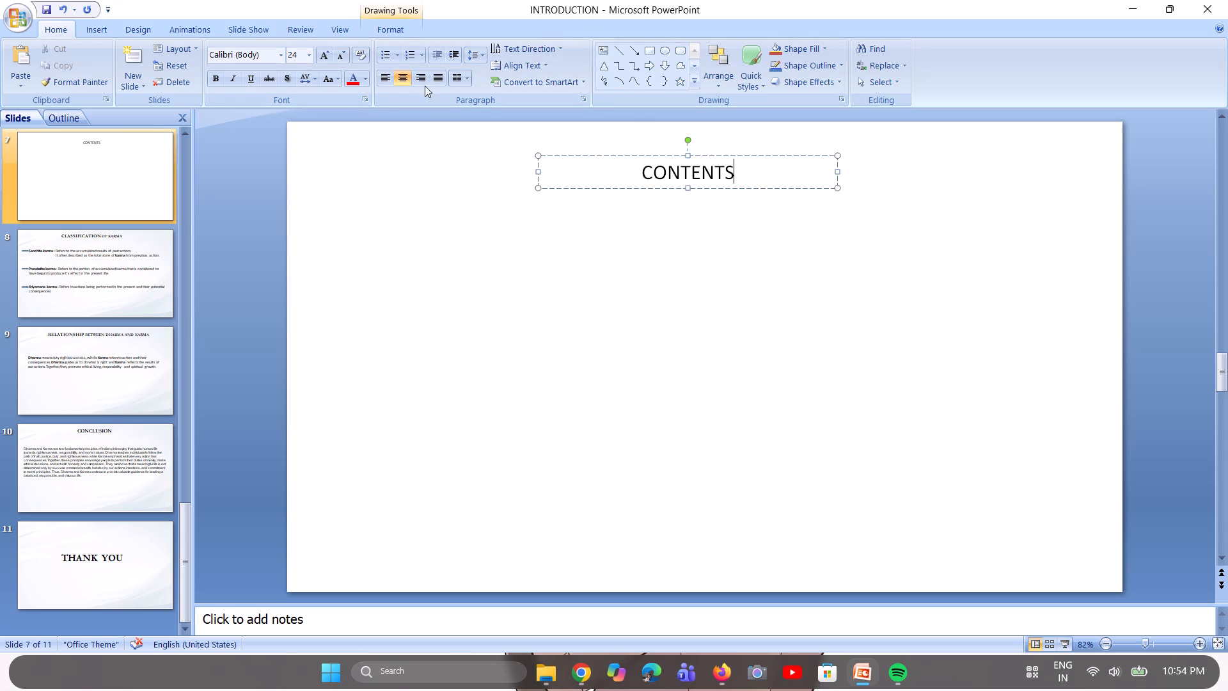
Format the CONTENTS title in bold Garamond.
left_click(280, 56)
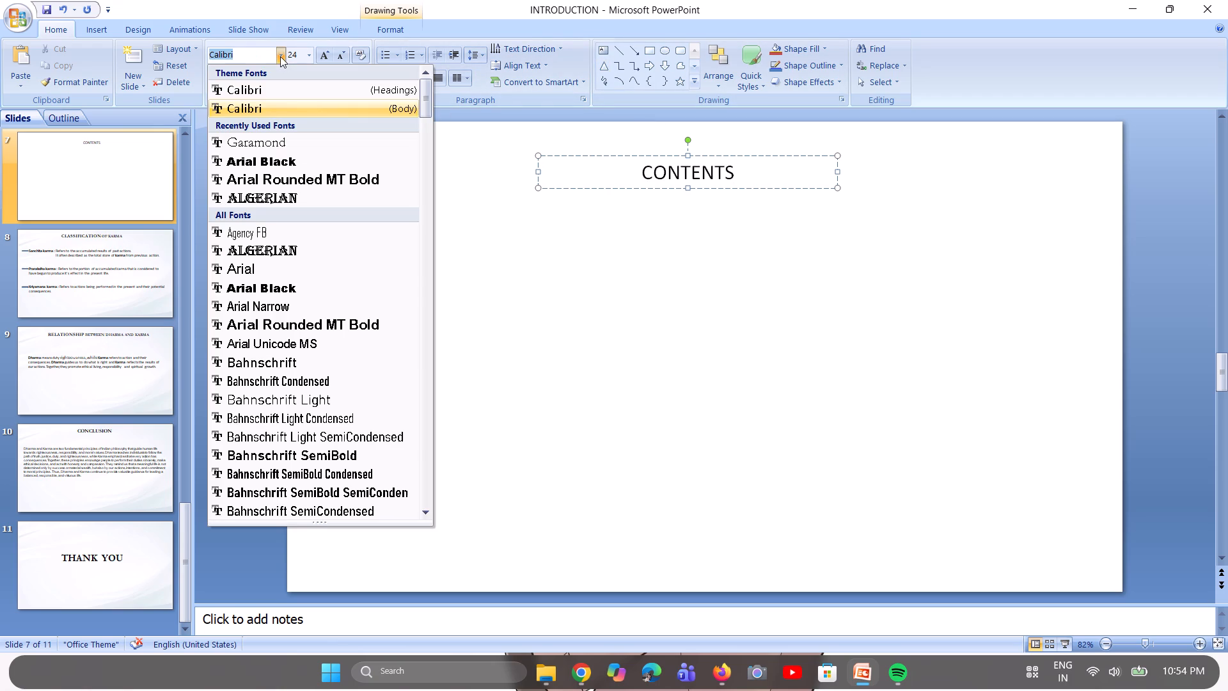
left_click(294, 145)
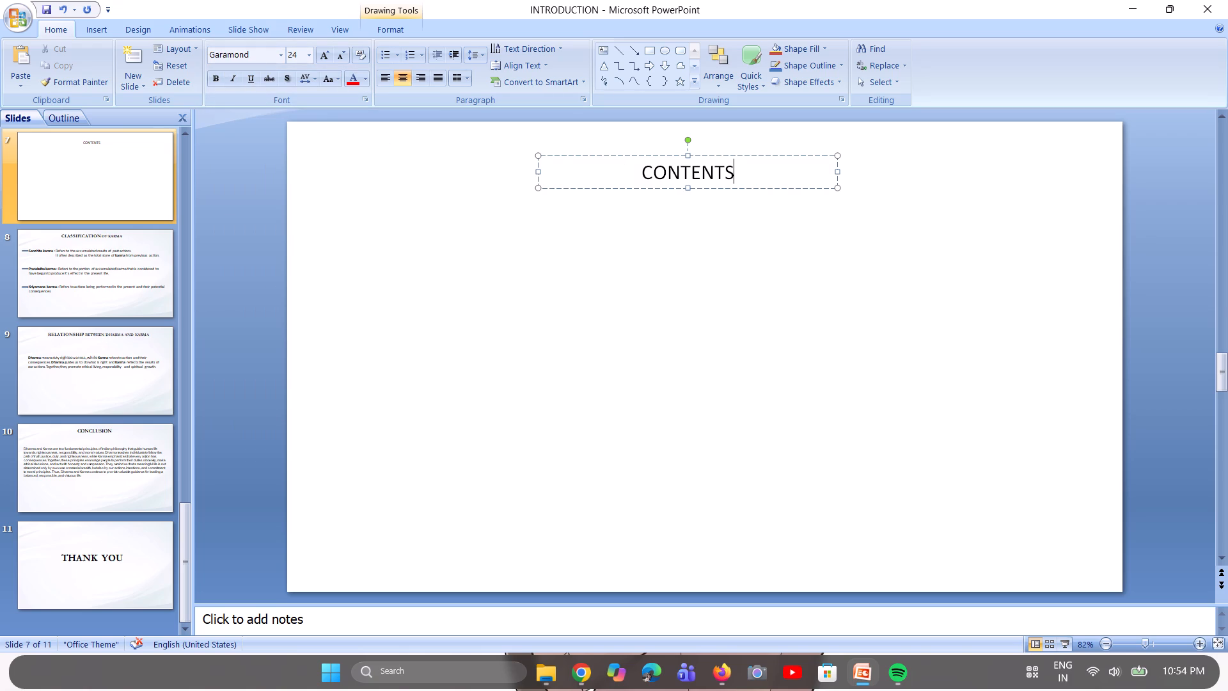
left_click_drag(643, 173, 744, 154)
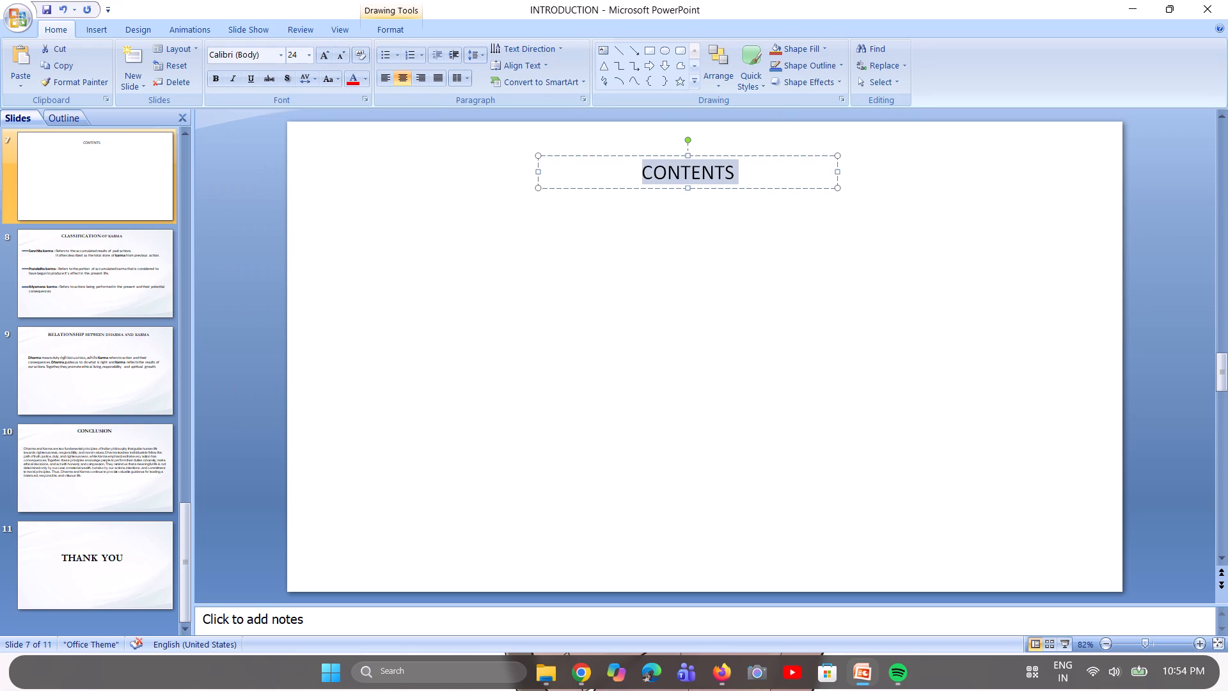
left_click(737, 163)
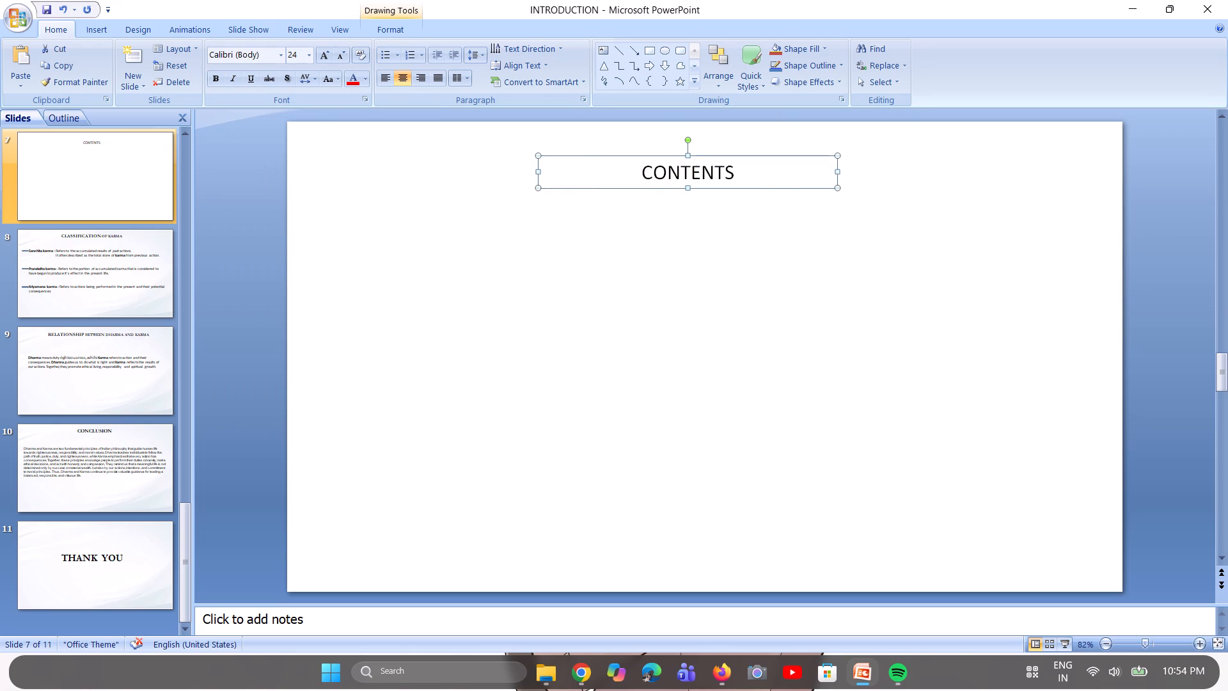
left_click_drag(645, 178, 778, 157)
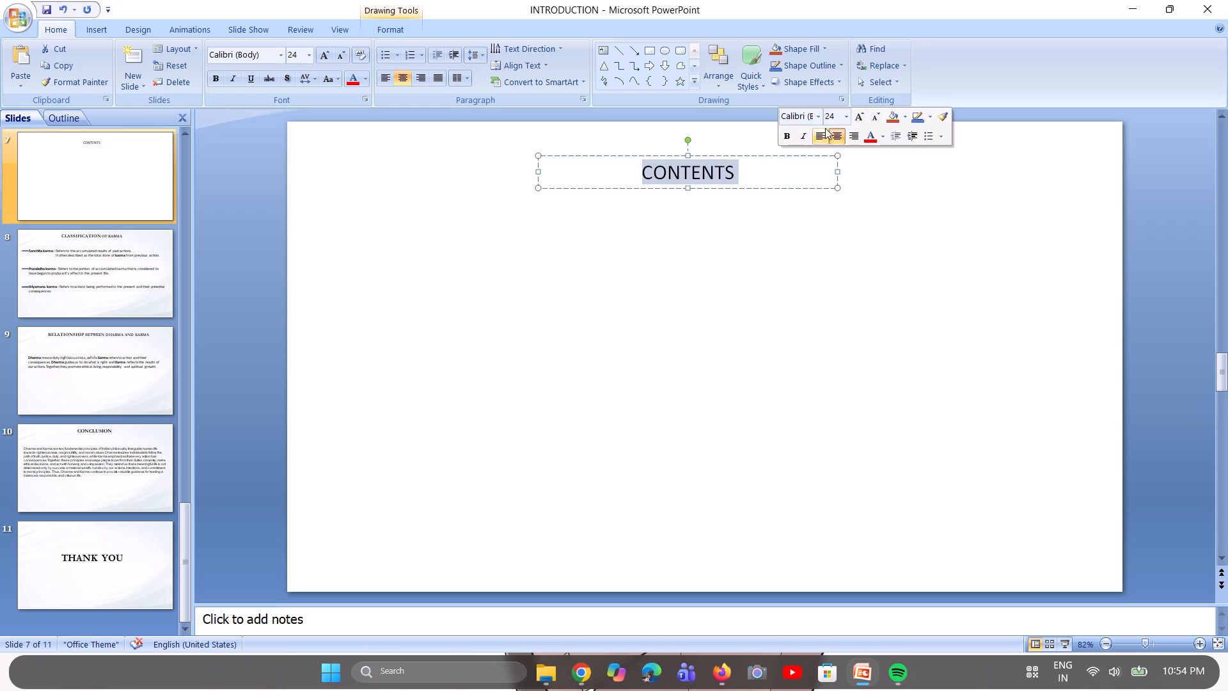
left_click(817, 114)
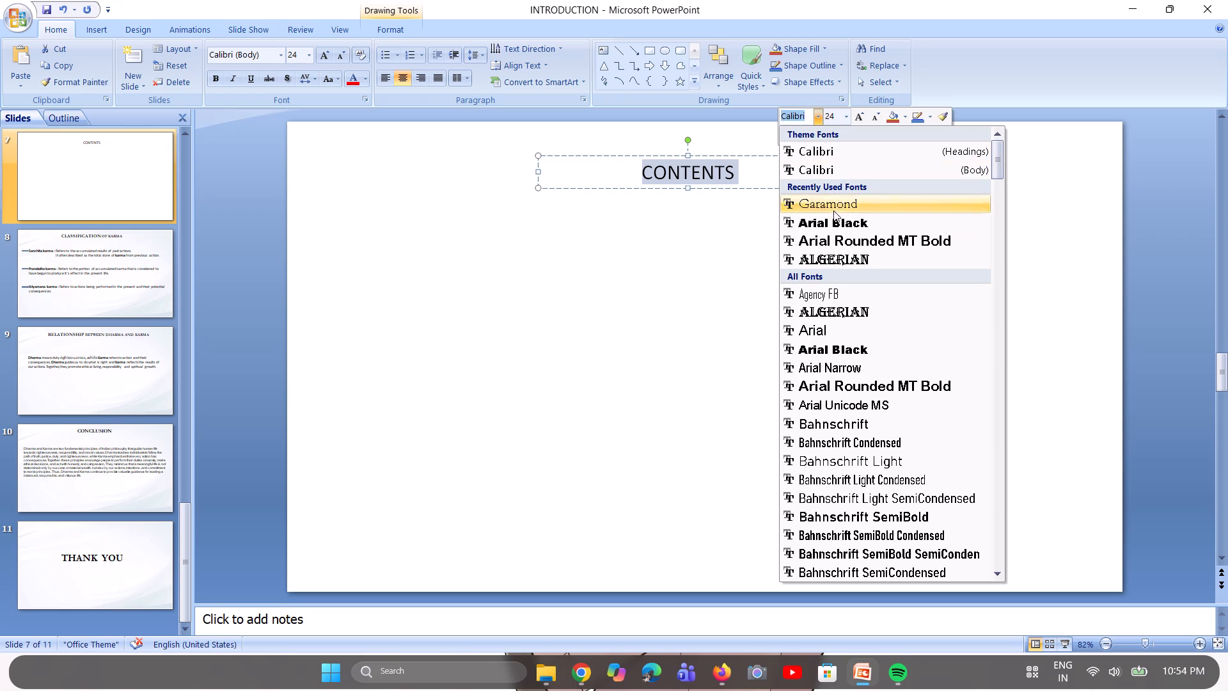
left_click(828, 195)
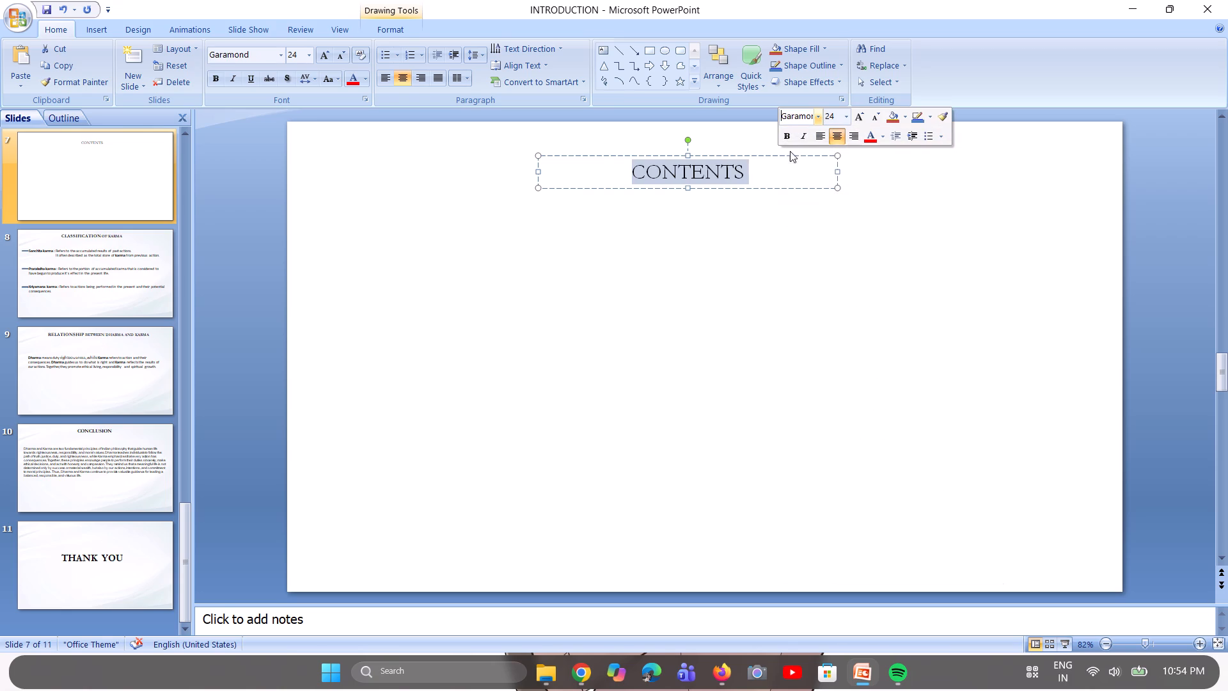
left_click(785, 138)
left_click(750, 242)
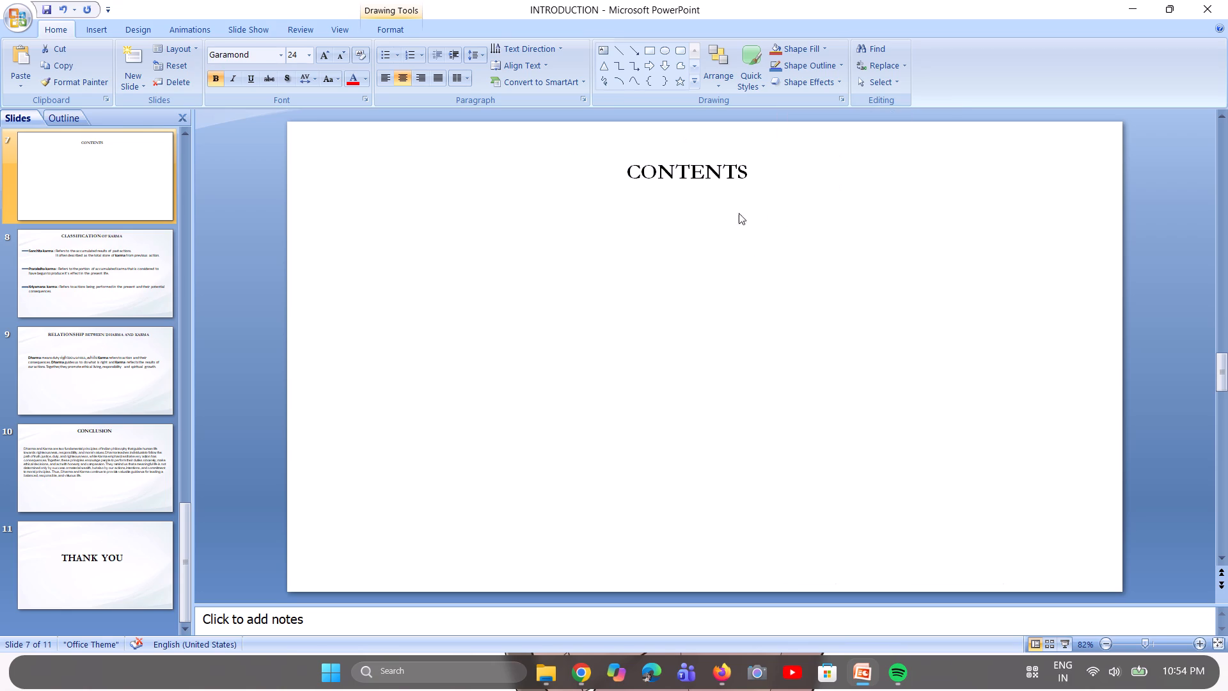
Move the CONTENTS title slightly closer to the slide's top edge and increase its font size to 28.
left_click(718, 177)
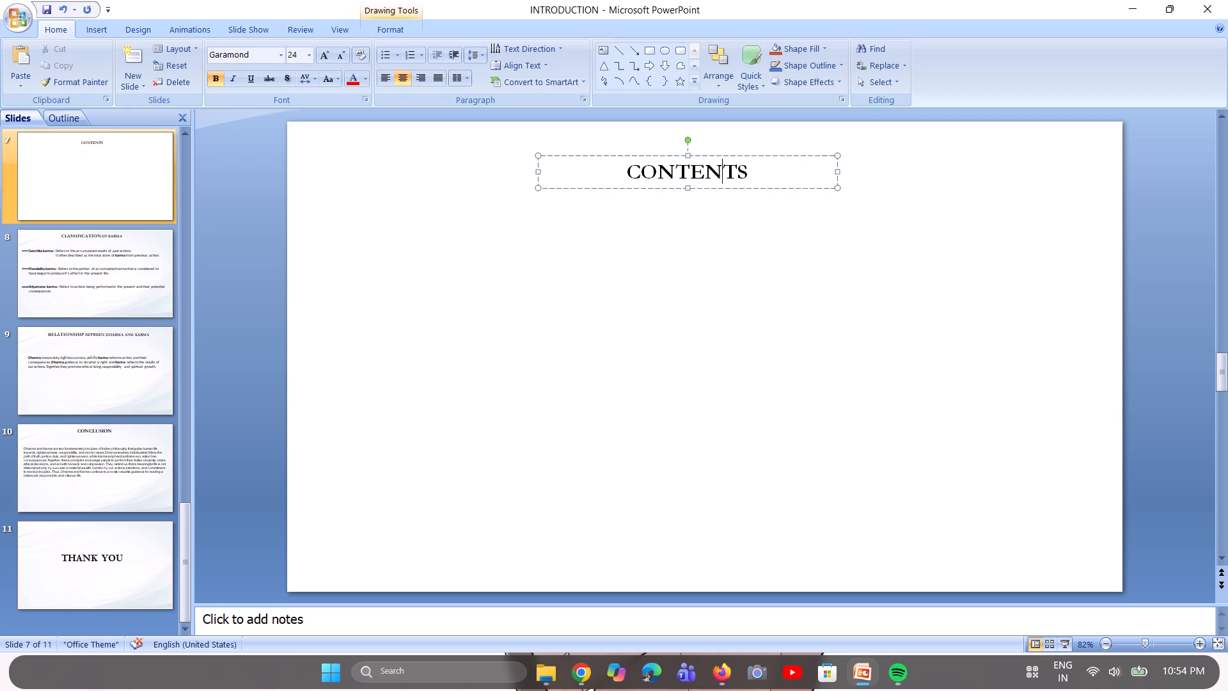
left_click_drag(557, 180, 556, 163)
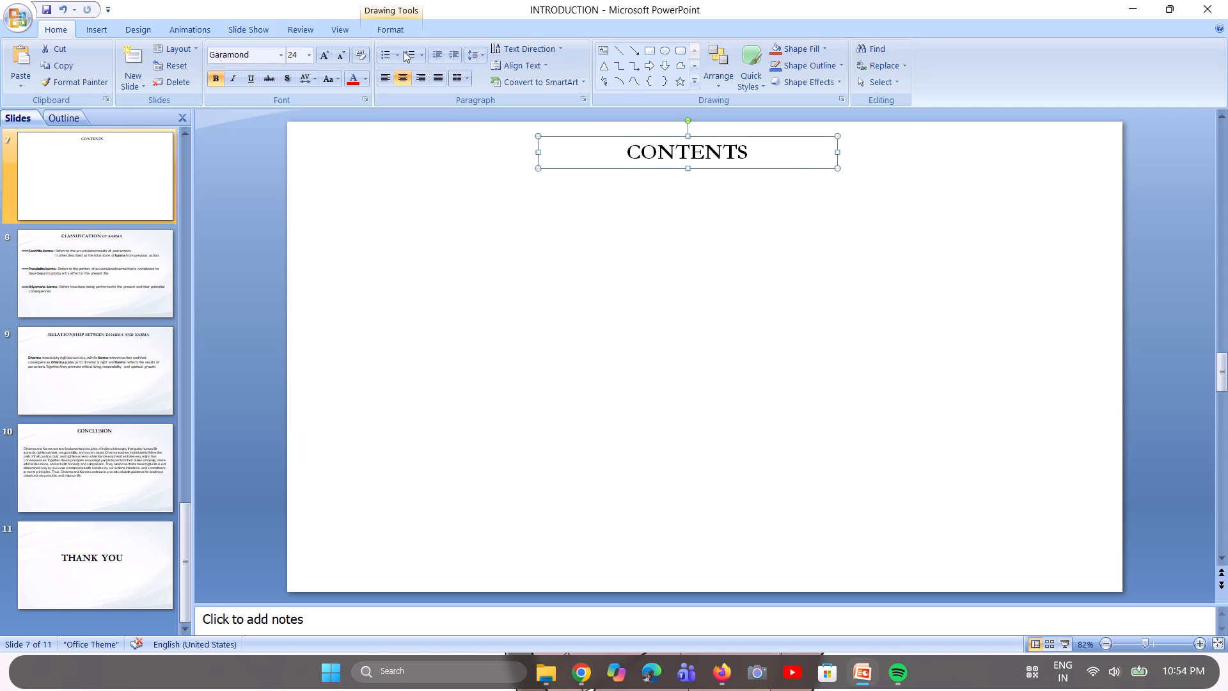
left_click(324, 50)
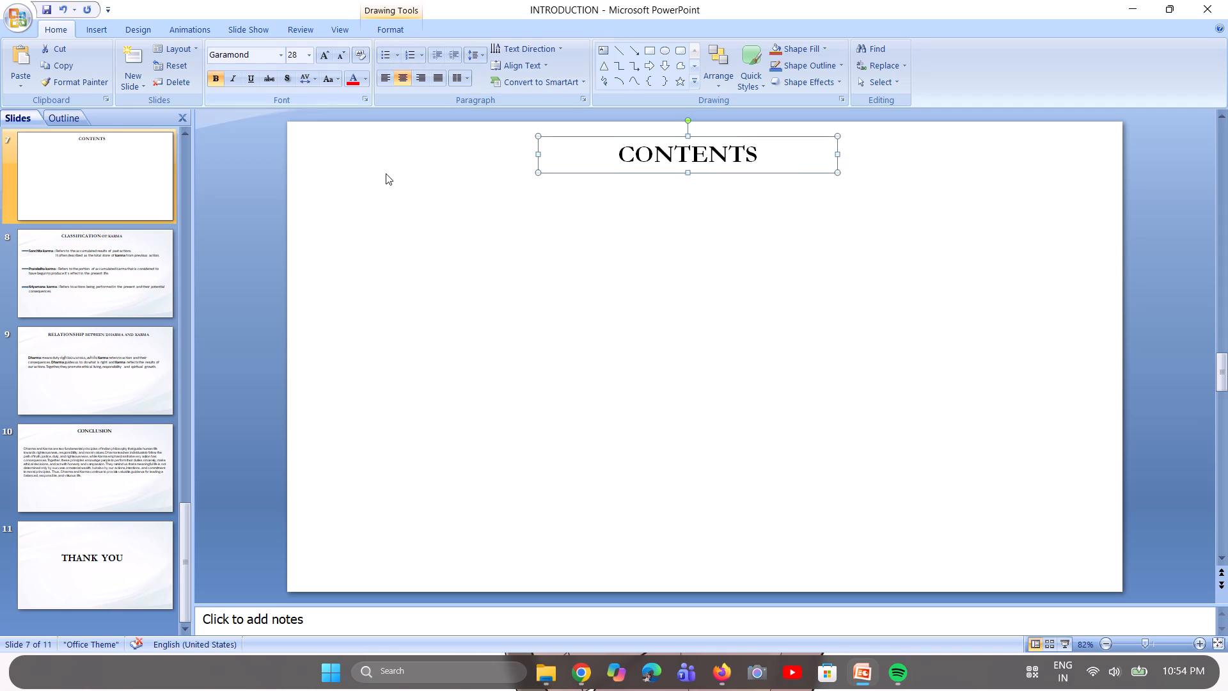
left_click(386, 173)
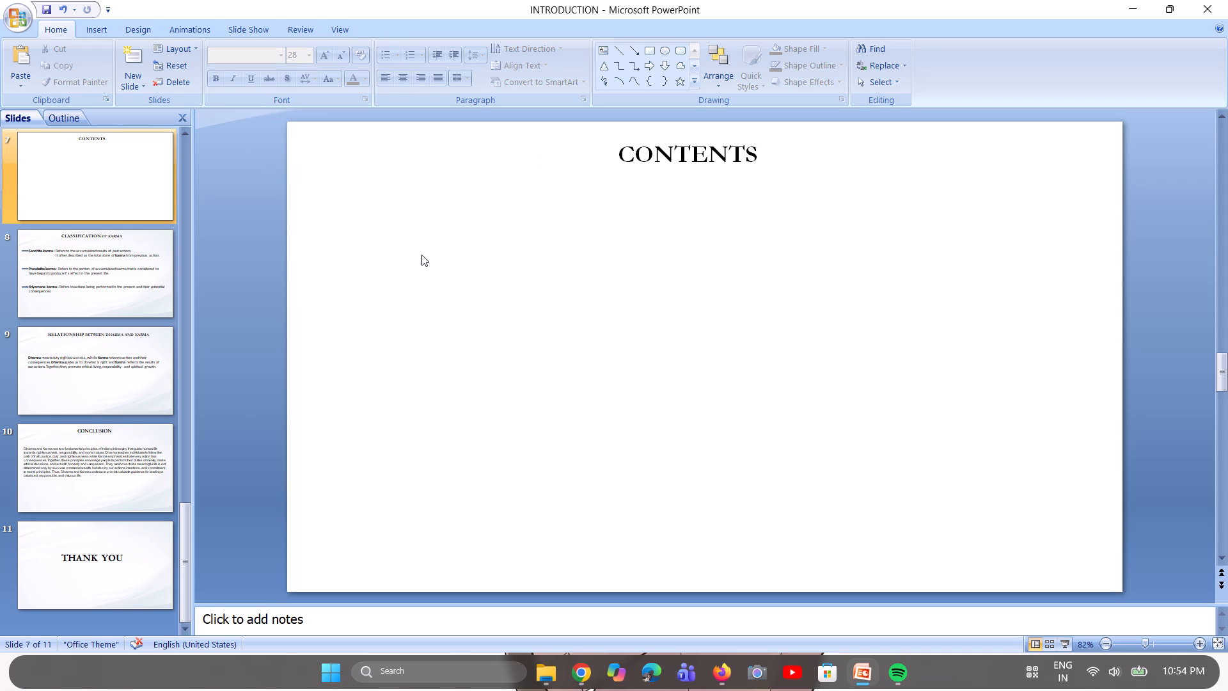
Review the slides after CONTENTS, from the Classification of Karma text slide through the Conclusion slide.
left_click(113, 289)
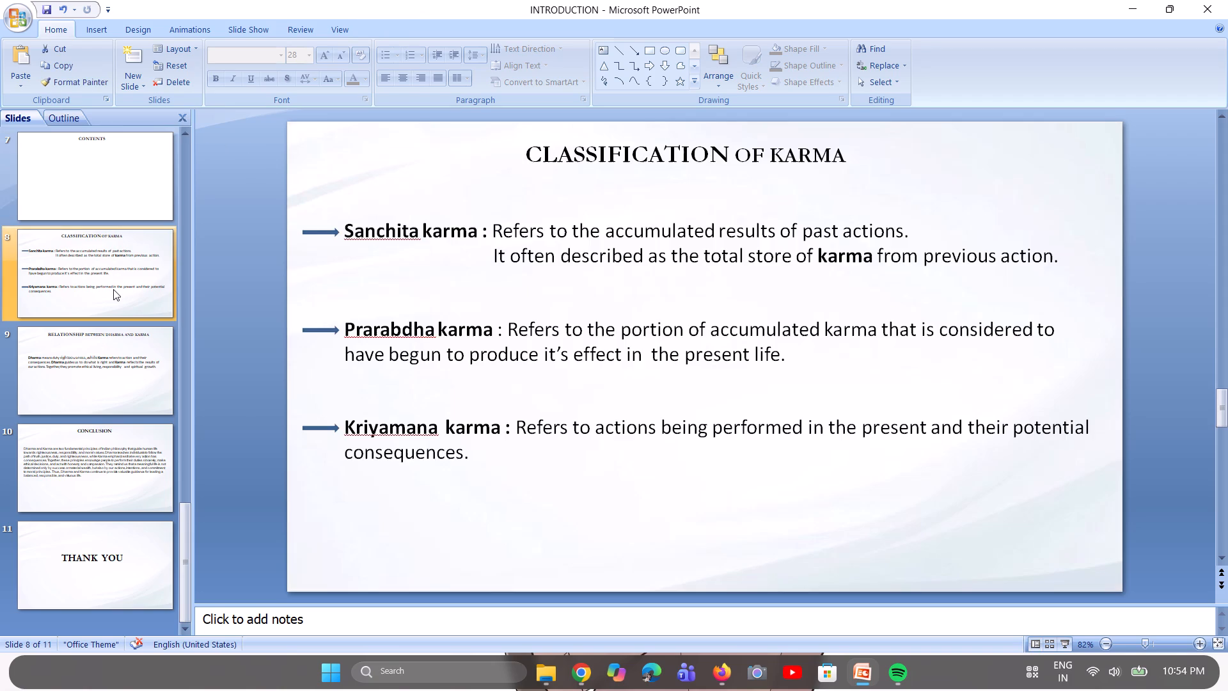
left_click(125, 210)
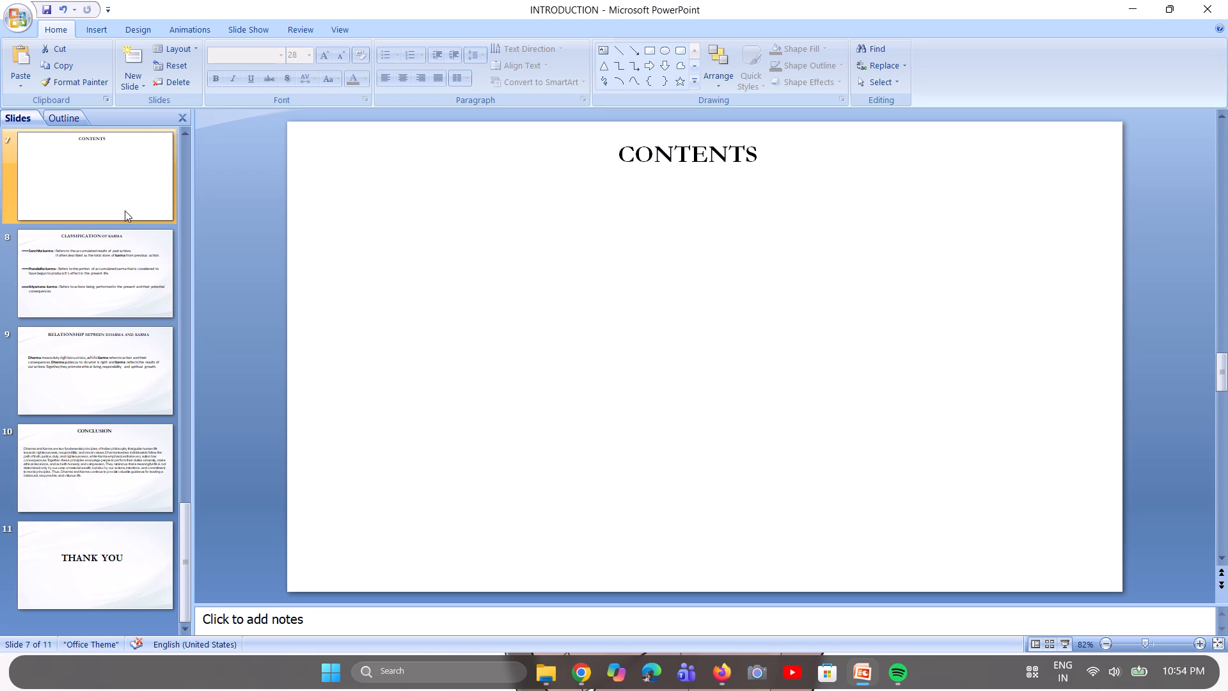
left_click(399, 241)
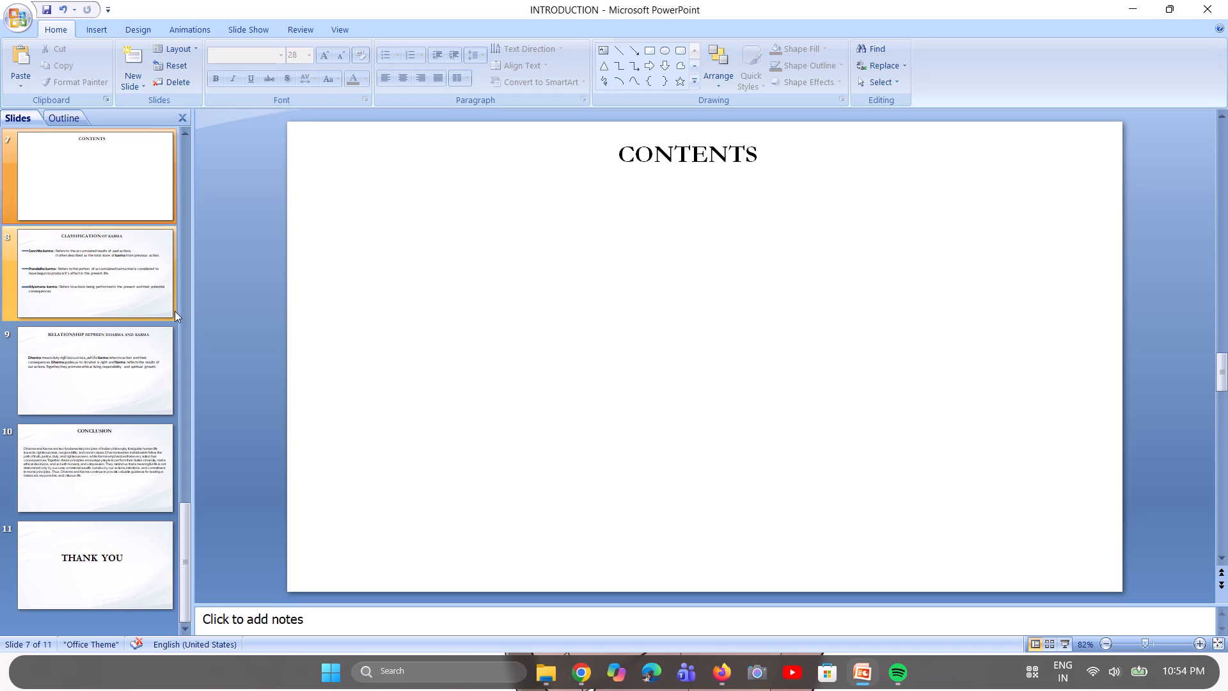
left_click(111, 293)
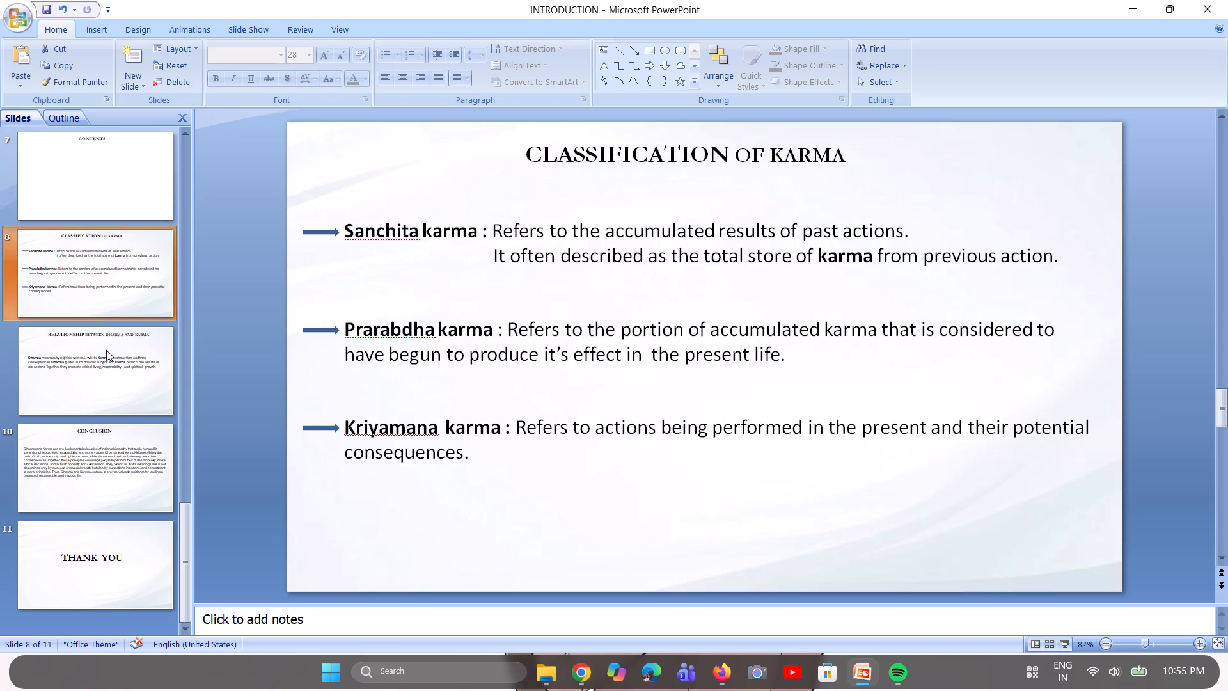
left_click(122, 294)
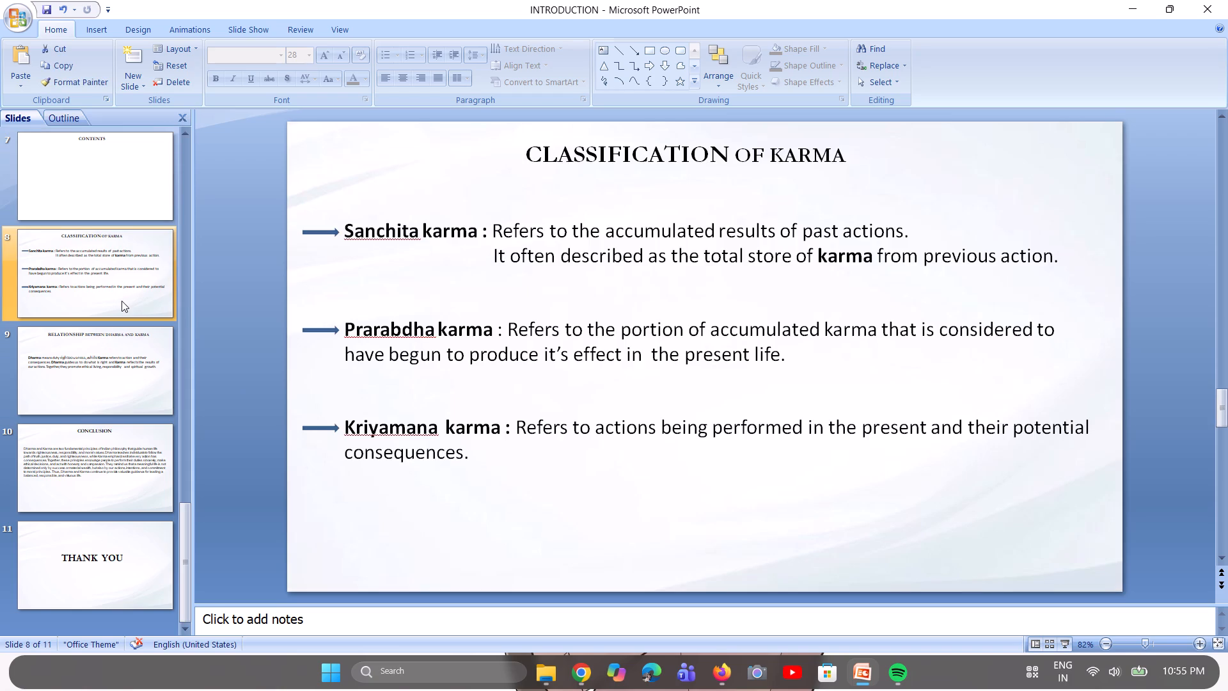
left_click(125, 383)
left_click(104, 477)
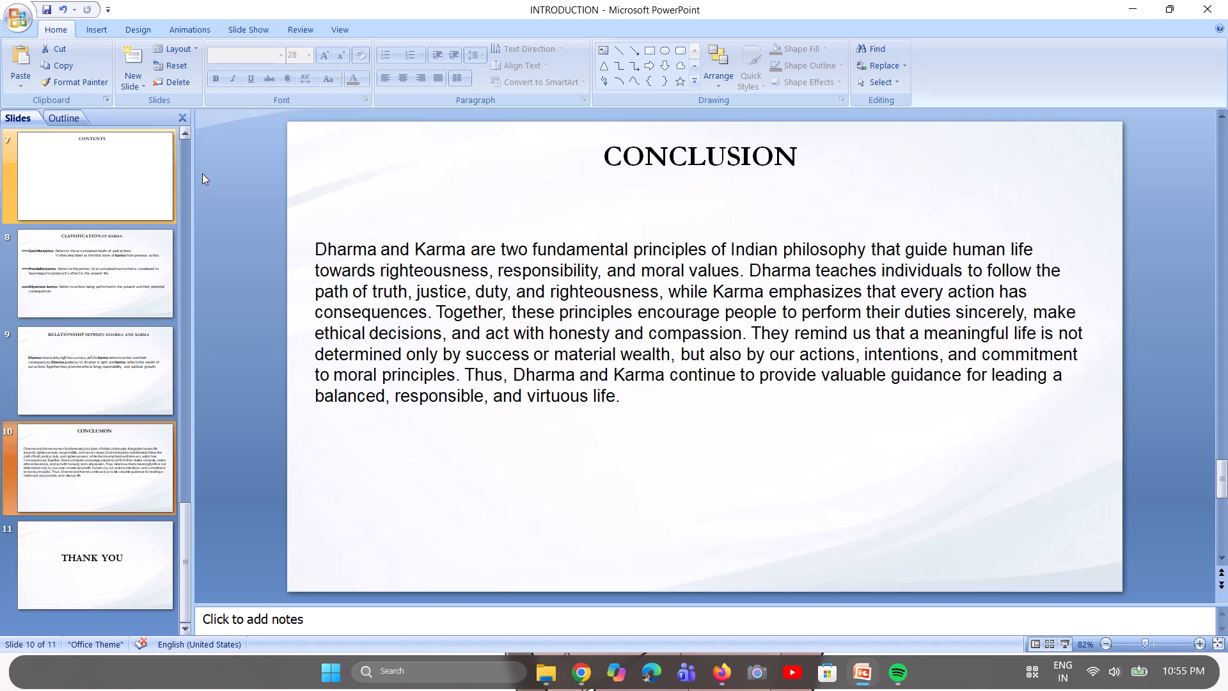
Move the CONTENTS slide to the start of the presentation, ahead of the INTRODUCTION slide.
left_click(184, 129)
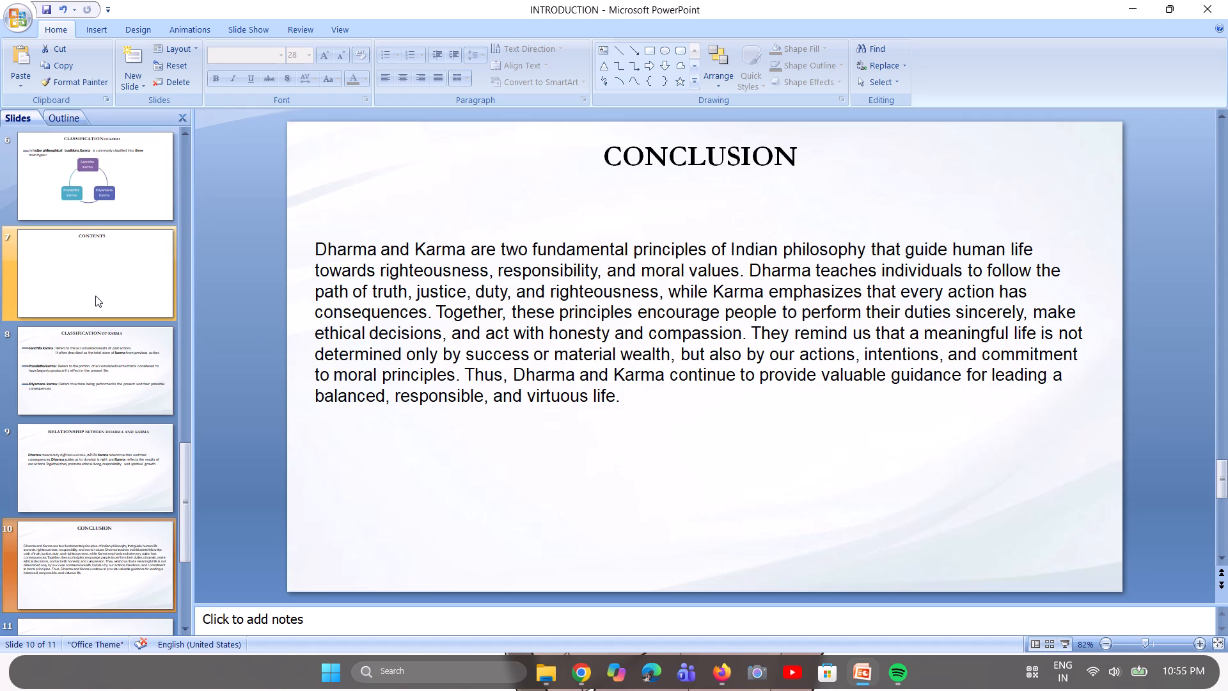
left_click_drag(95, 296, 131, 28)
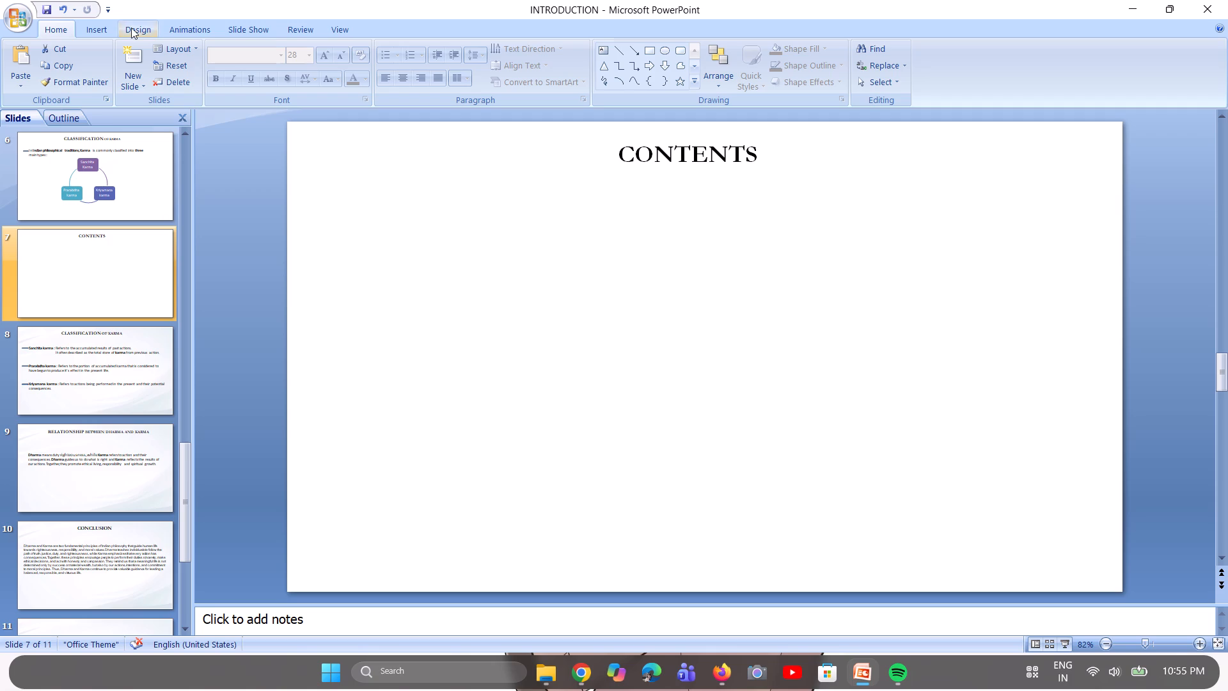
left_click_drag(24, 258, 38, 164)
left_click_drag(38, 164, 50, 122)
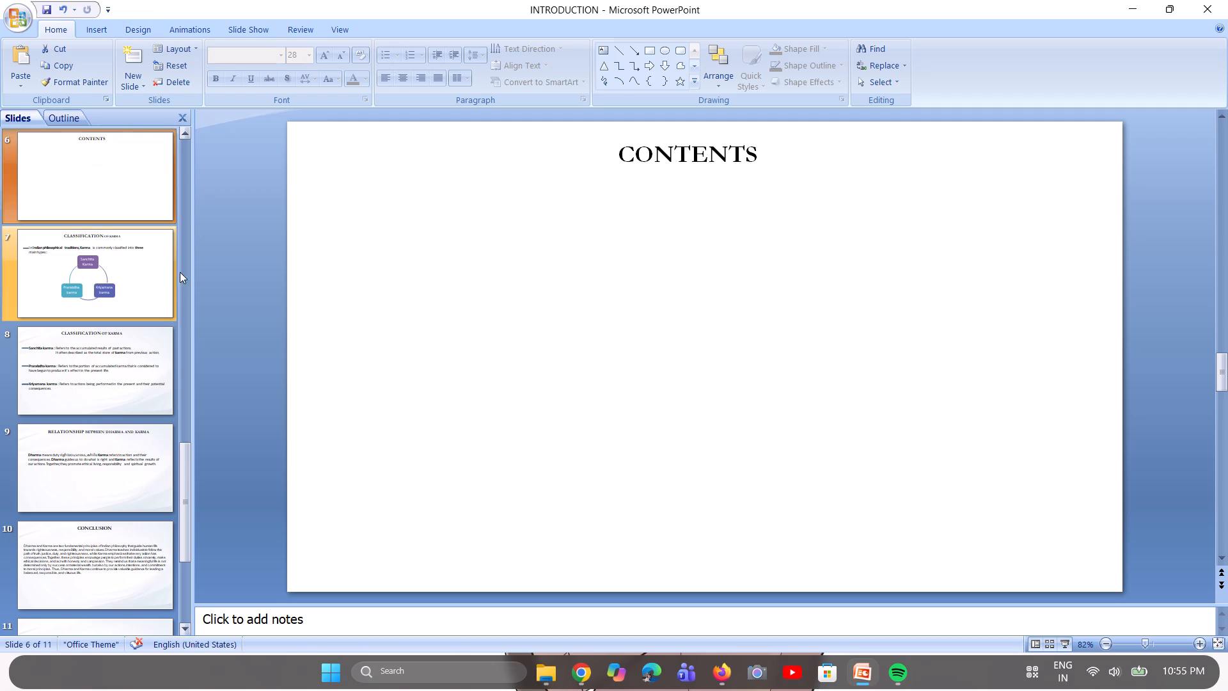
left_click_drag(181, 447, 202, 290)
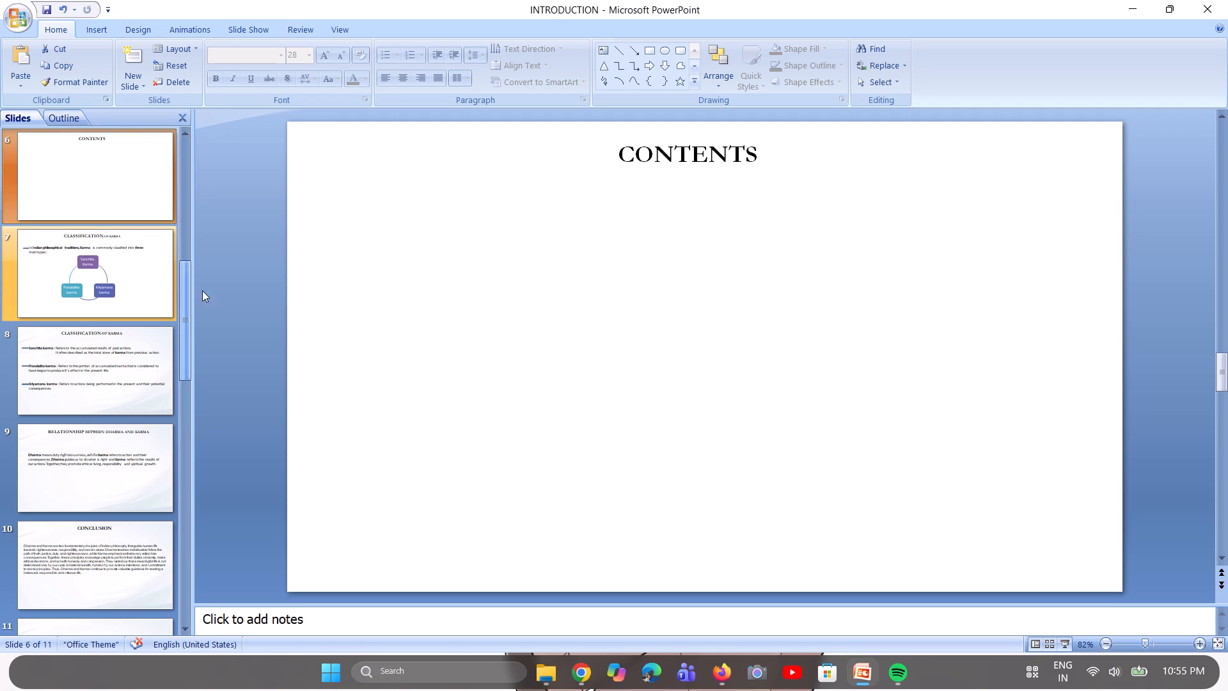
left_click_drag(202, 290, 200, 281)
left_click_drag(98, 477, 121, 210)
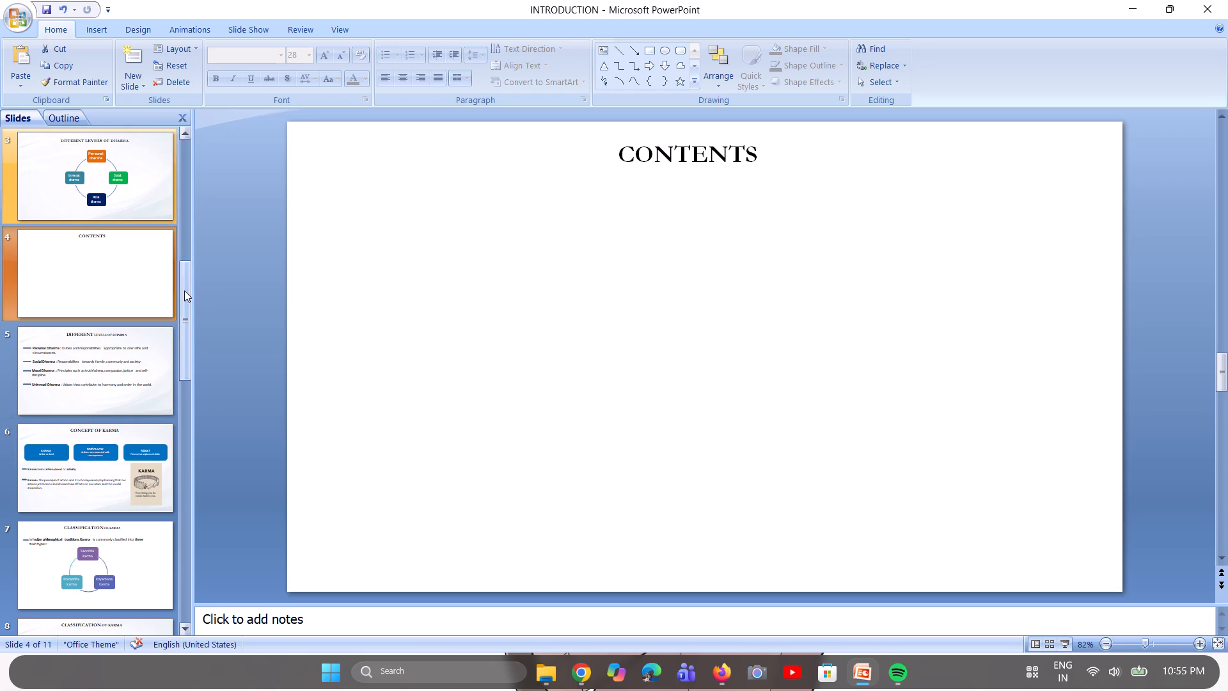
left_click_drag(184, 290, 174, 134)
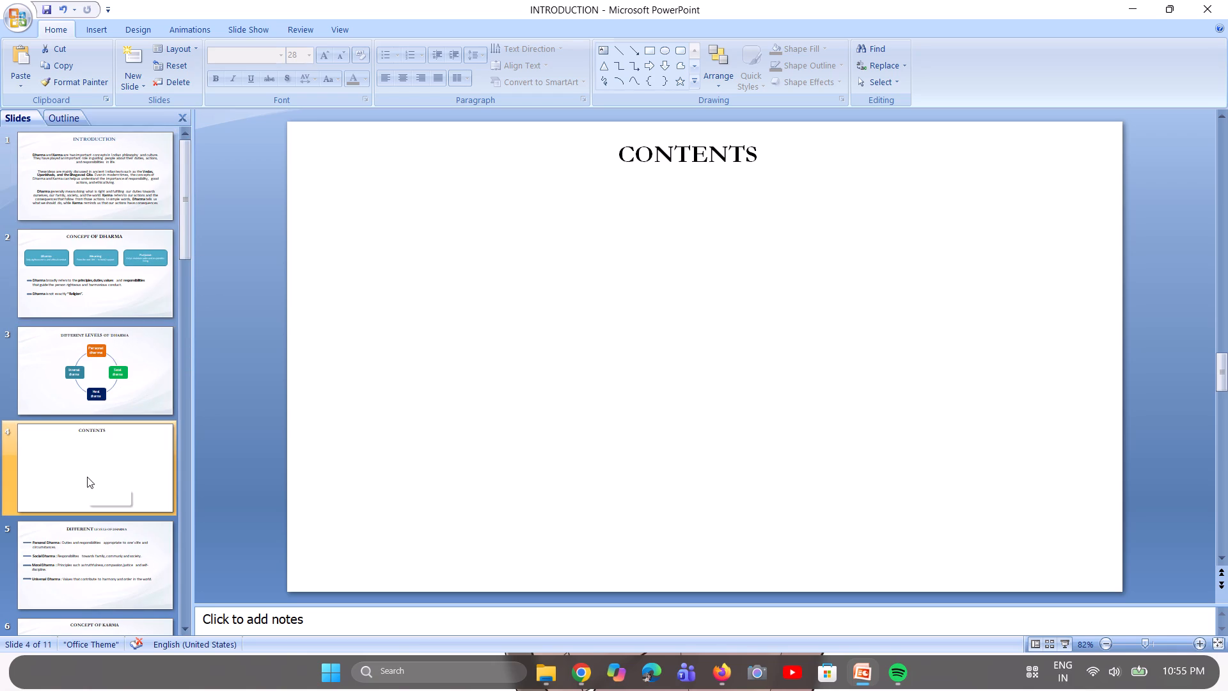
left_click_drag(87, 477, 109, 173)
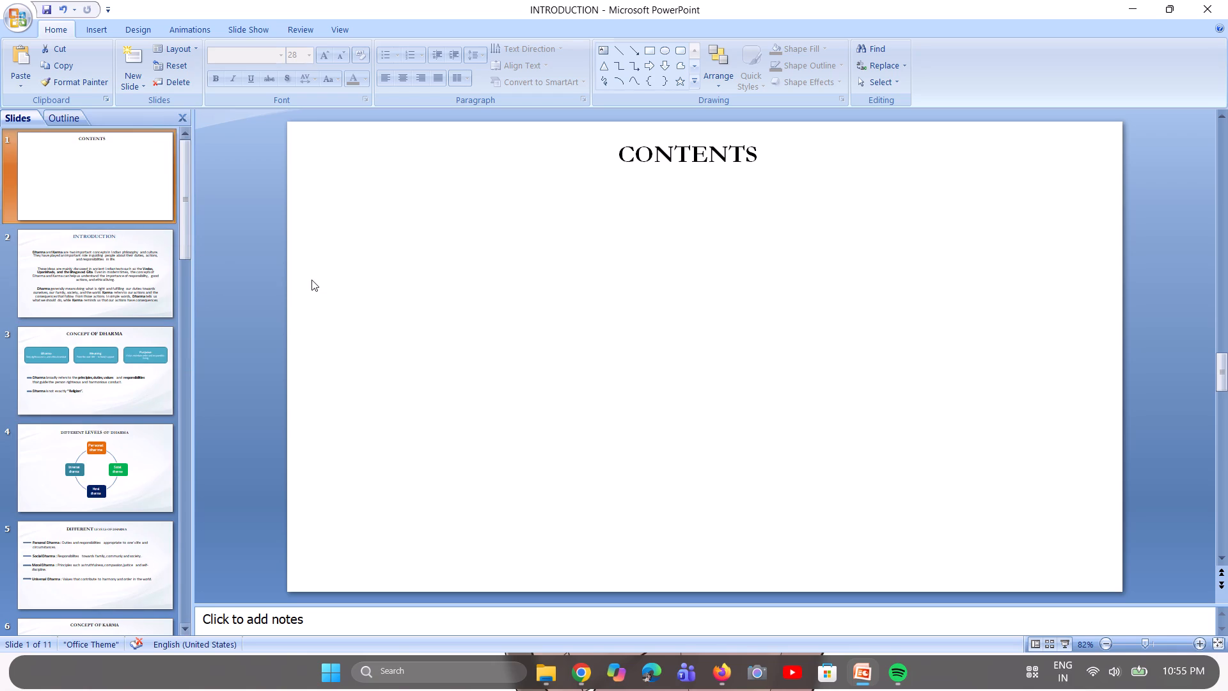
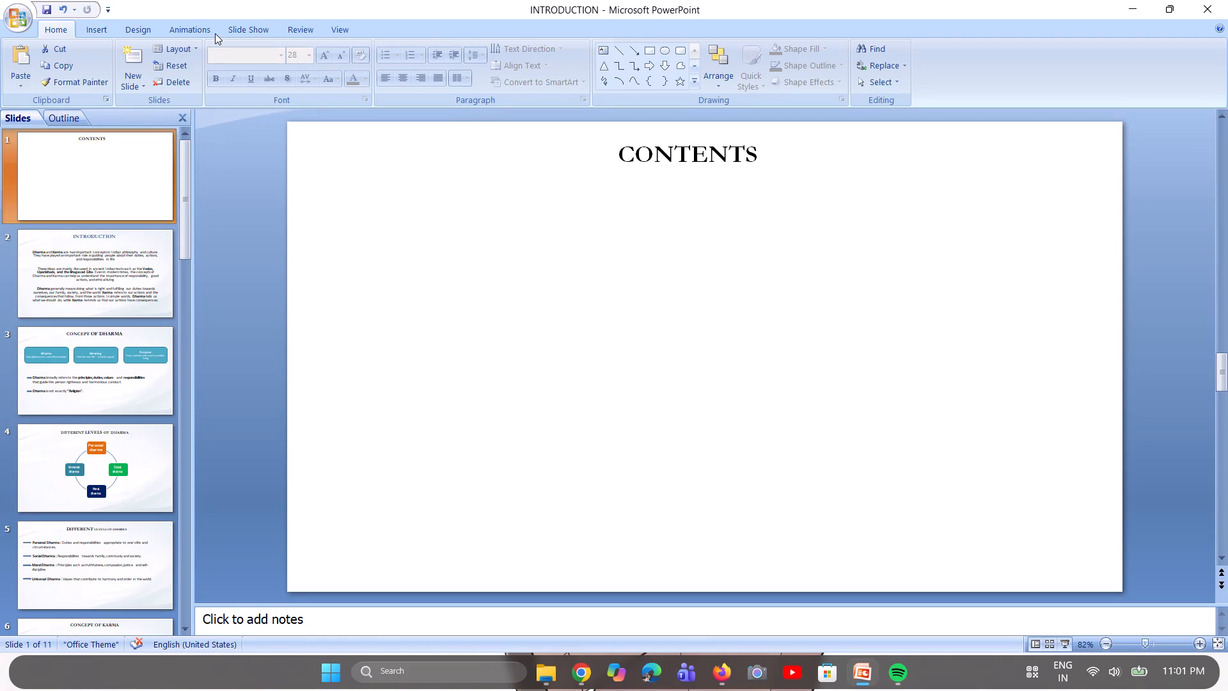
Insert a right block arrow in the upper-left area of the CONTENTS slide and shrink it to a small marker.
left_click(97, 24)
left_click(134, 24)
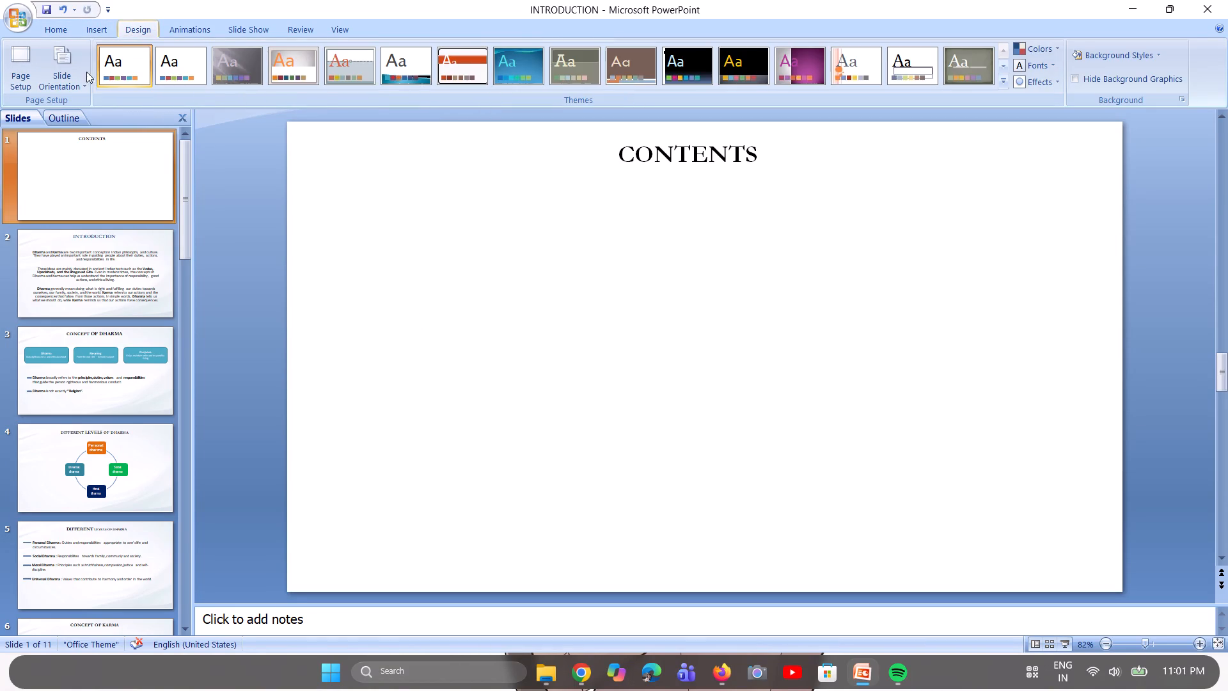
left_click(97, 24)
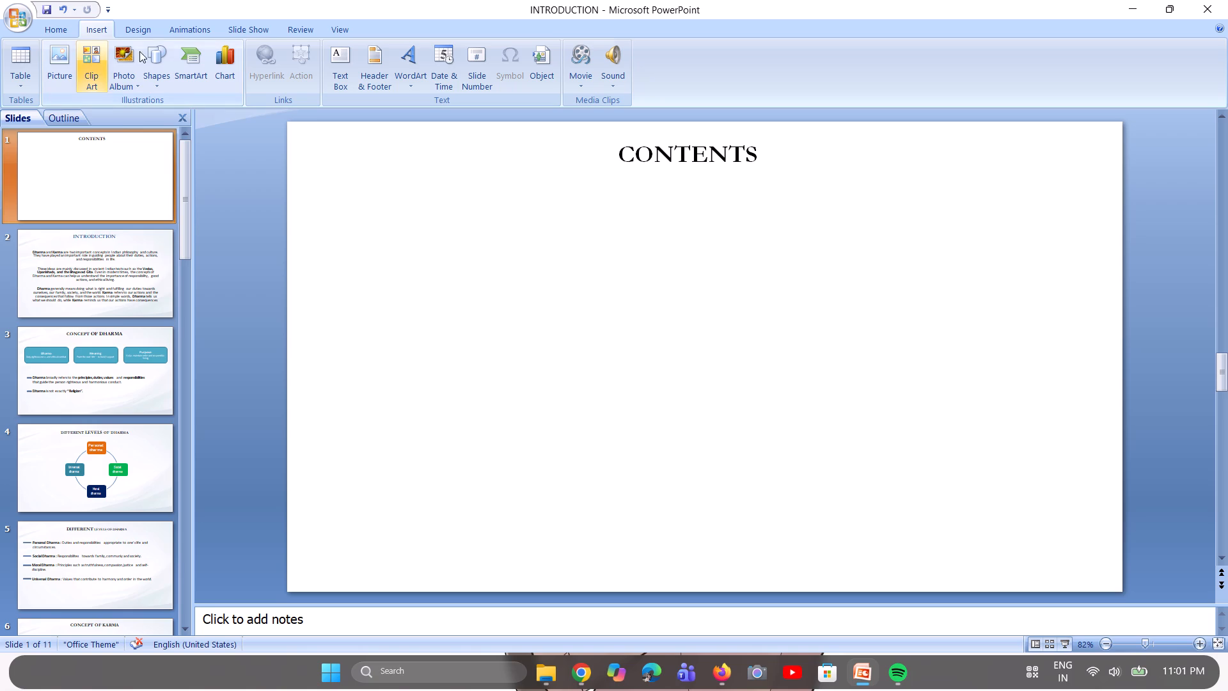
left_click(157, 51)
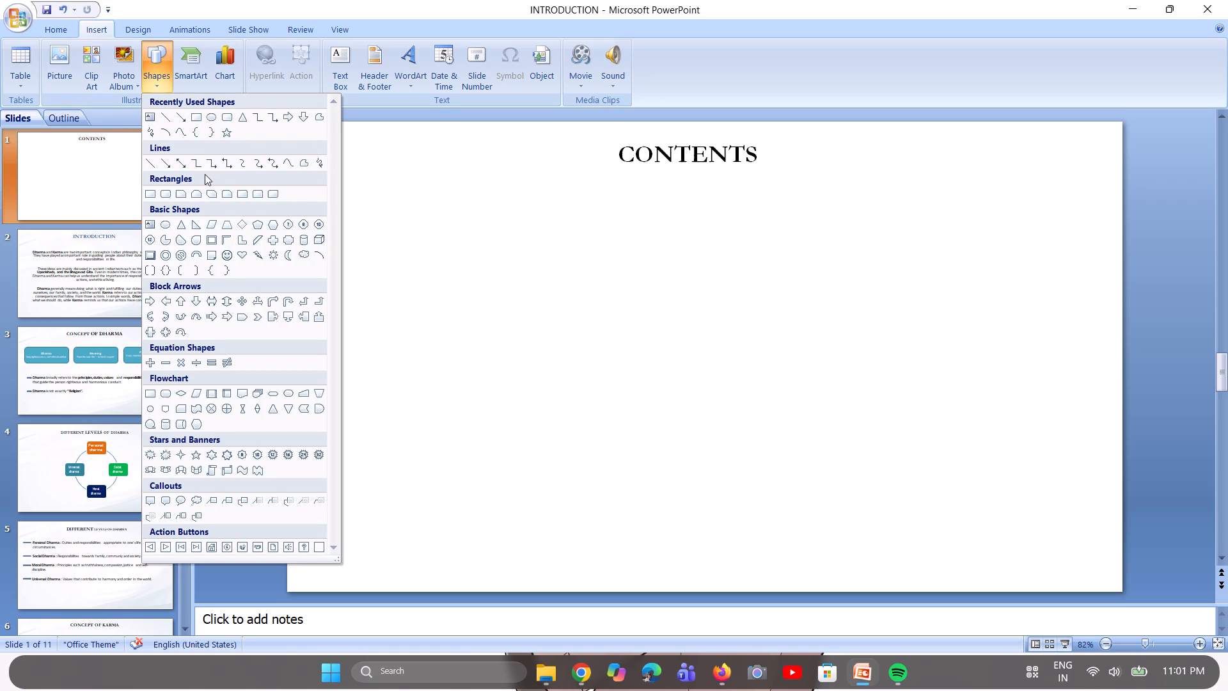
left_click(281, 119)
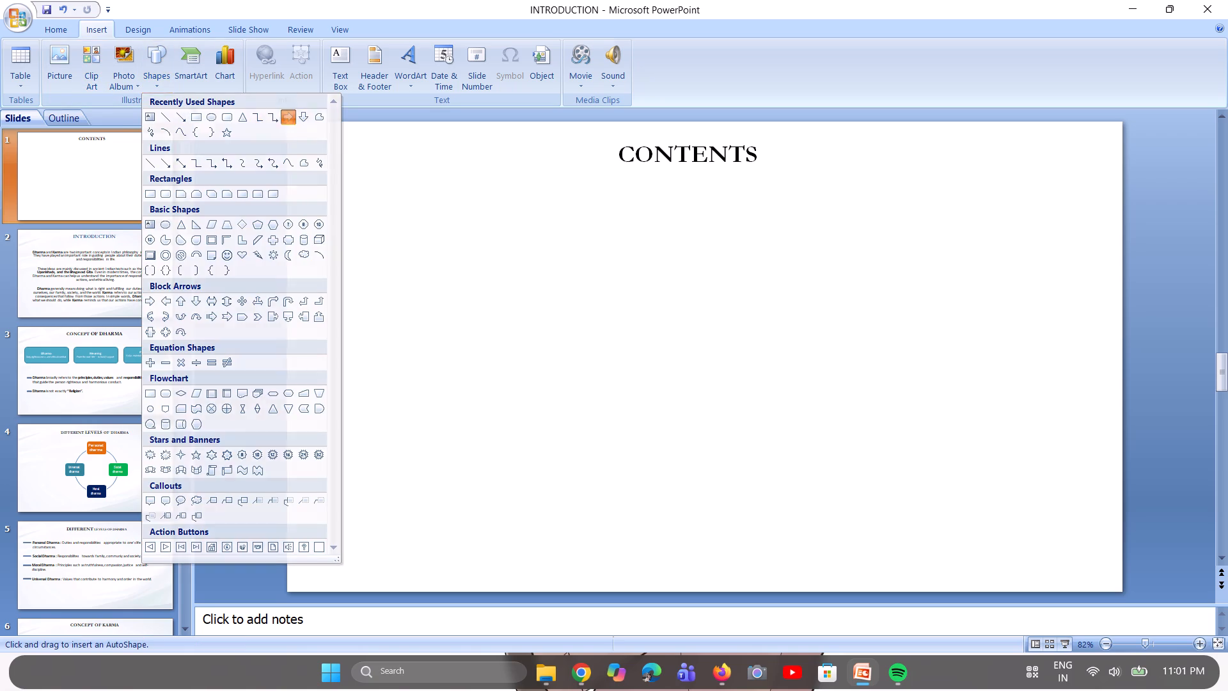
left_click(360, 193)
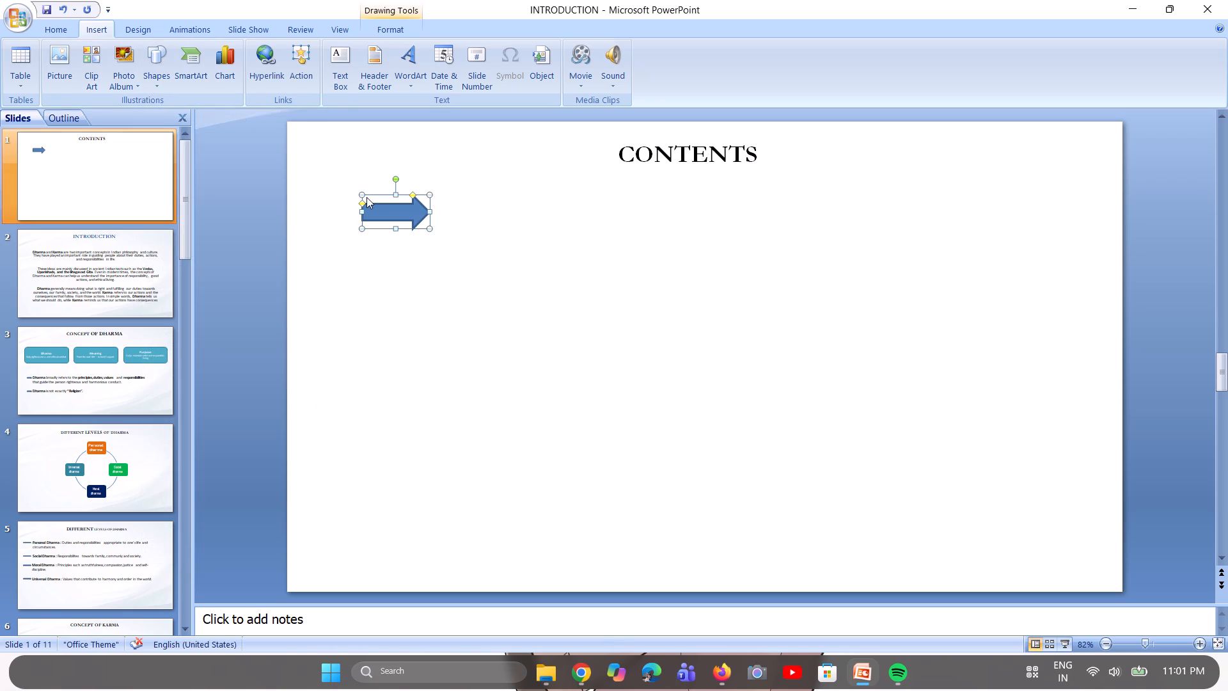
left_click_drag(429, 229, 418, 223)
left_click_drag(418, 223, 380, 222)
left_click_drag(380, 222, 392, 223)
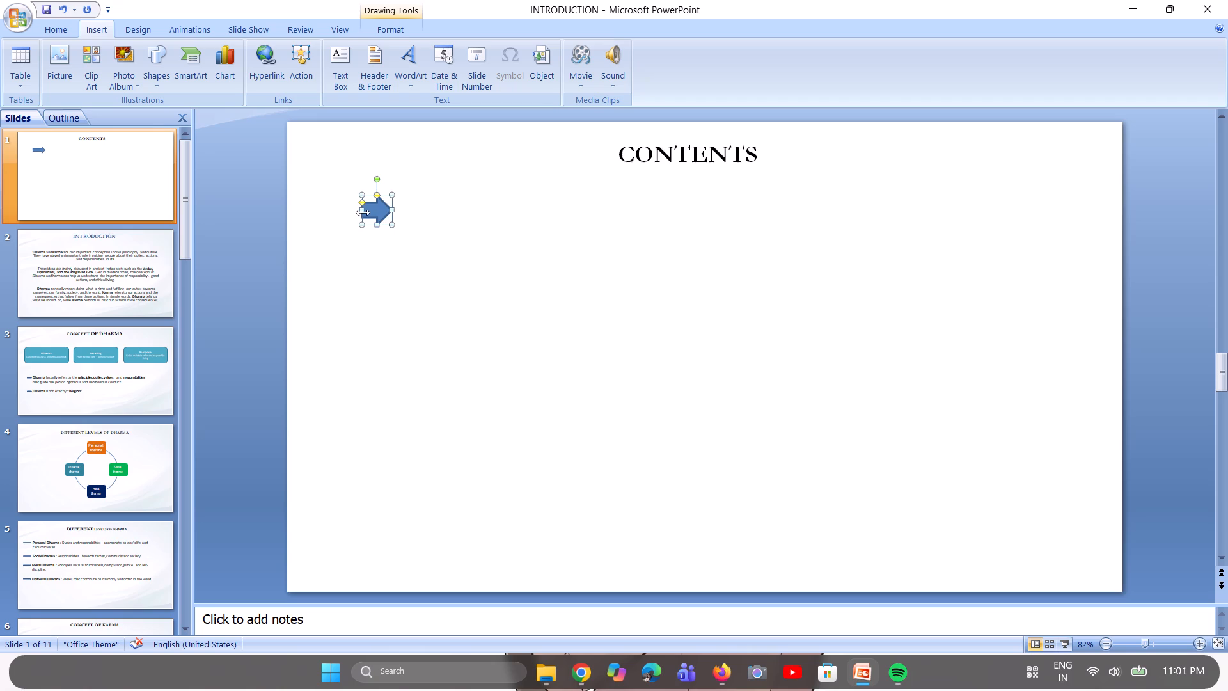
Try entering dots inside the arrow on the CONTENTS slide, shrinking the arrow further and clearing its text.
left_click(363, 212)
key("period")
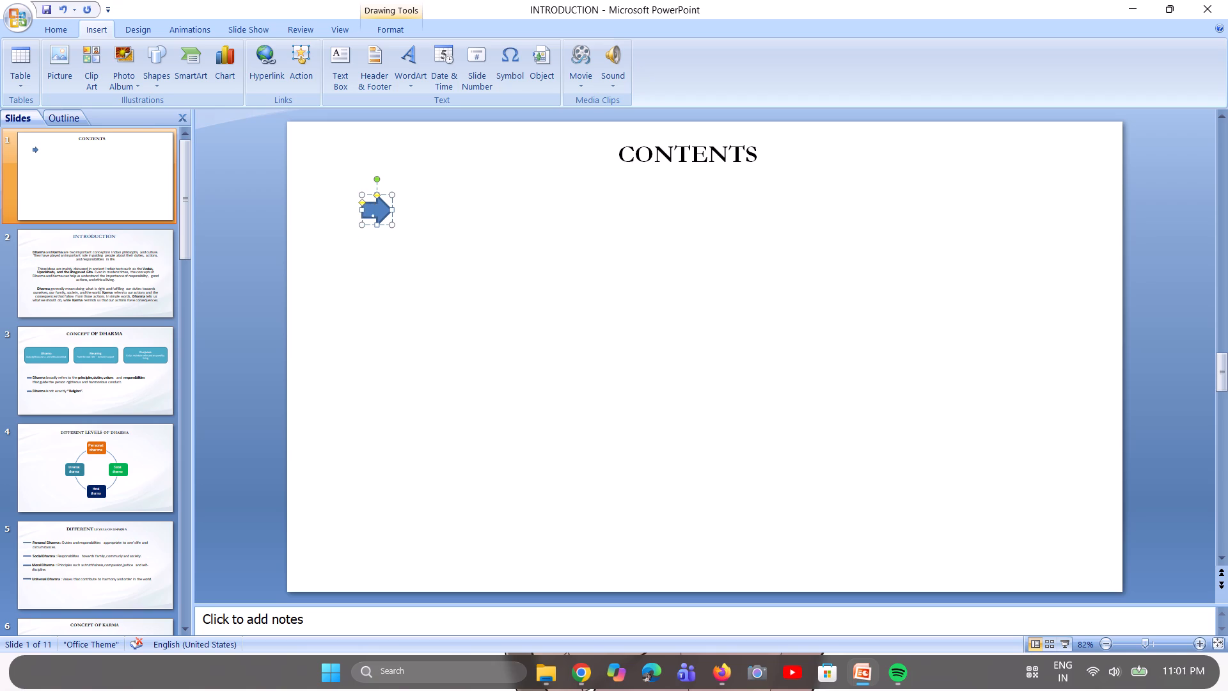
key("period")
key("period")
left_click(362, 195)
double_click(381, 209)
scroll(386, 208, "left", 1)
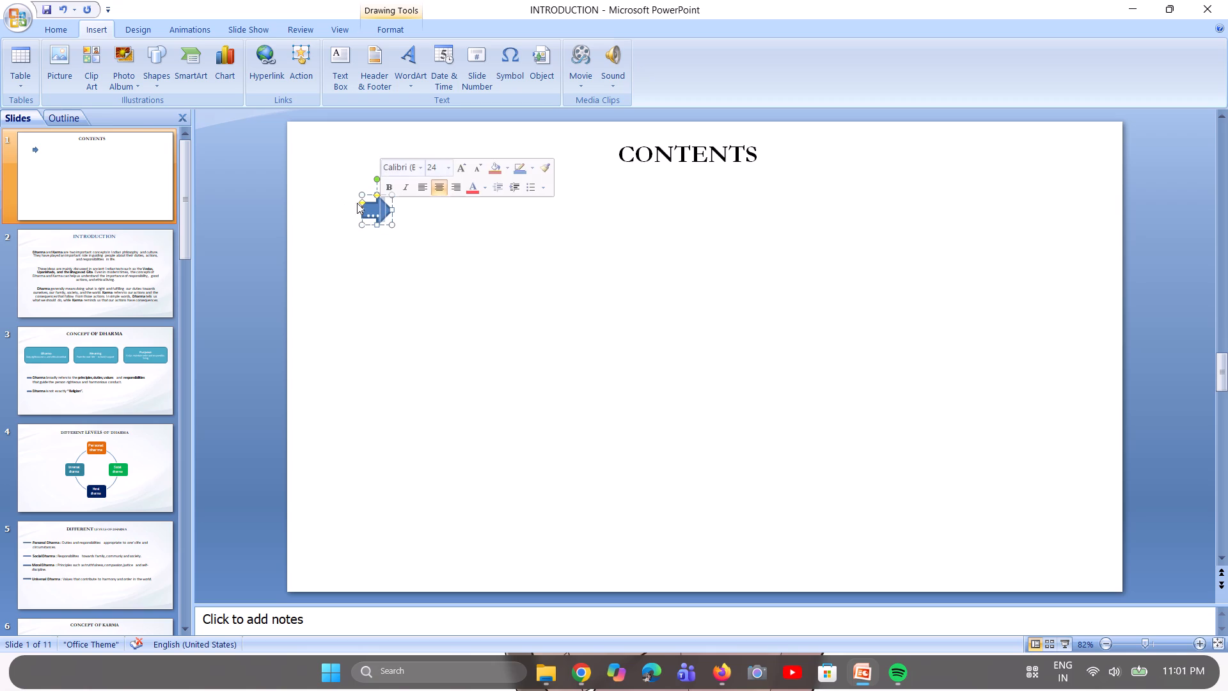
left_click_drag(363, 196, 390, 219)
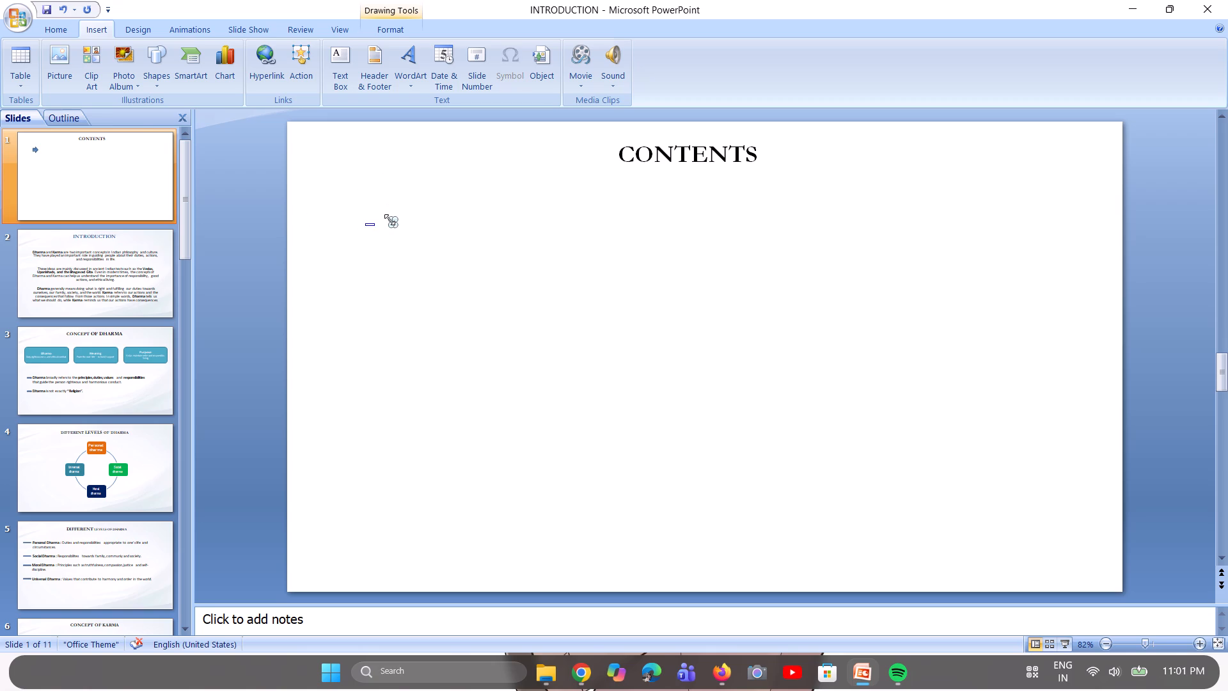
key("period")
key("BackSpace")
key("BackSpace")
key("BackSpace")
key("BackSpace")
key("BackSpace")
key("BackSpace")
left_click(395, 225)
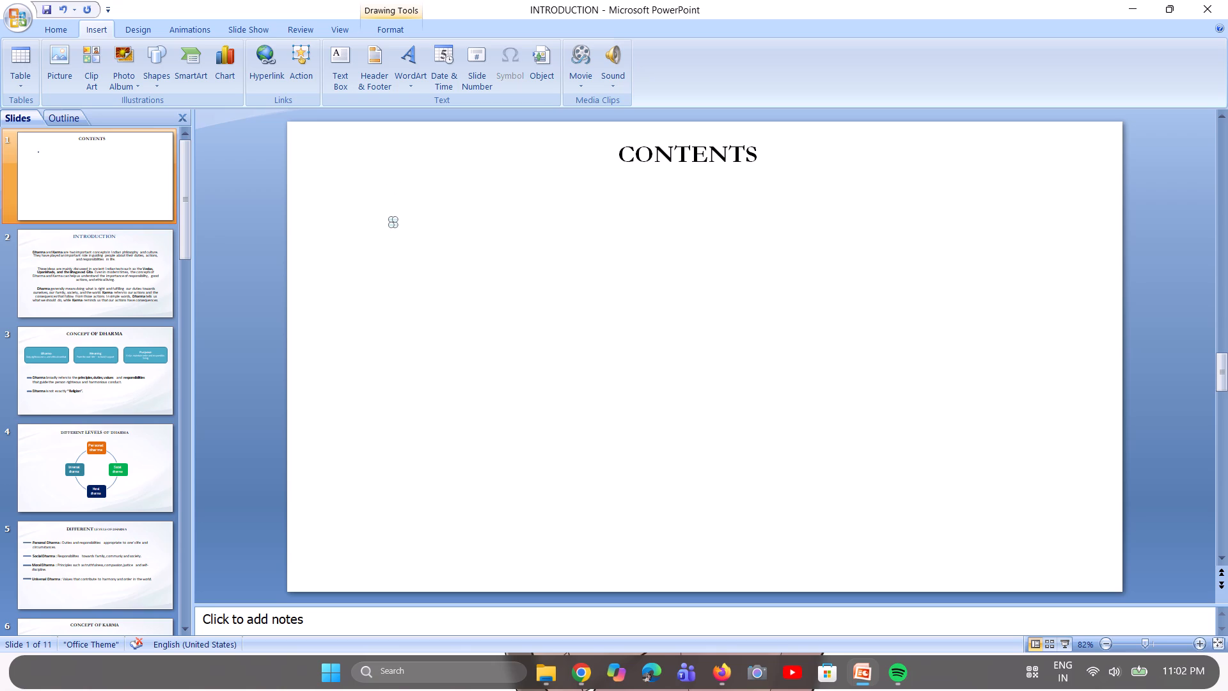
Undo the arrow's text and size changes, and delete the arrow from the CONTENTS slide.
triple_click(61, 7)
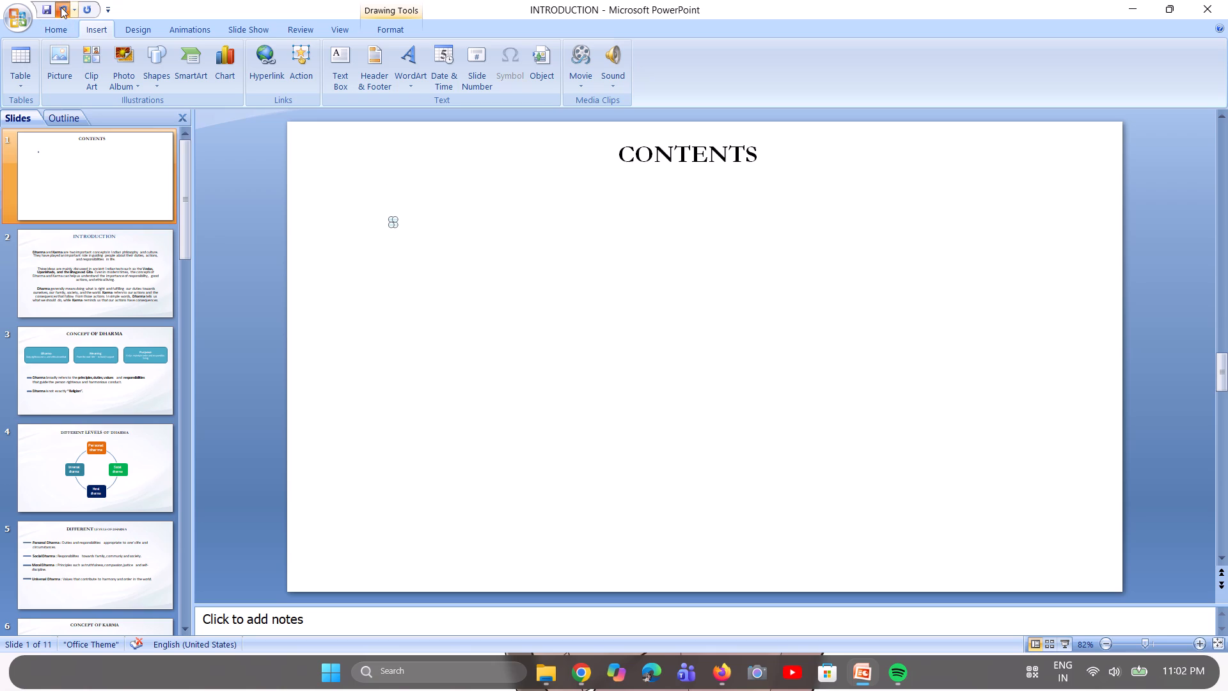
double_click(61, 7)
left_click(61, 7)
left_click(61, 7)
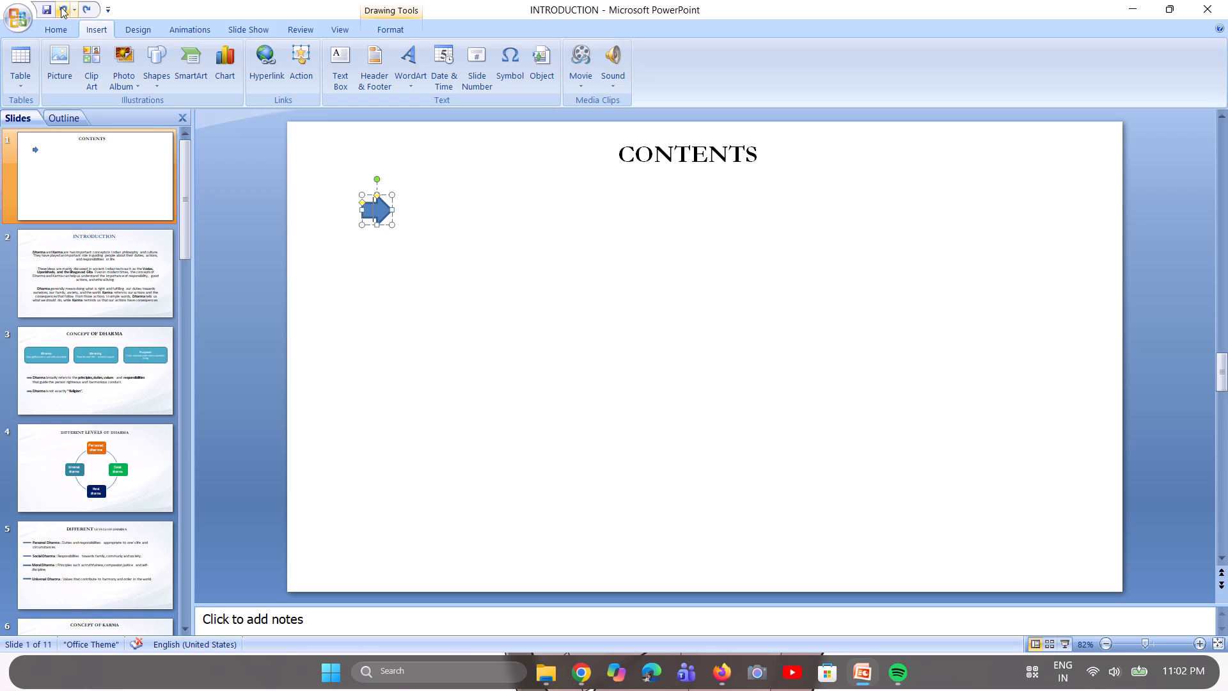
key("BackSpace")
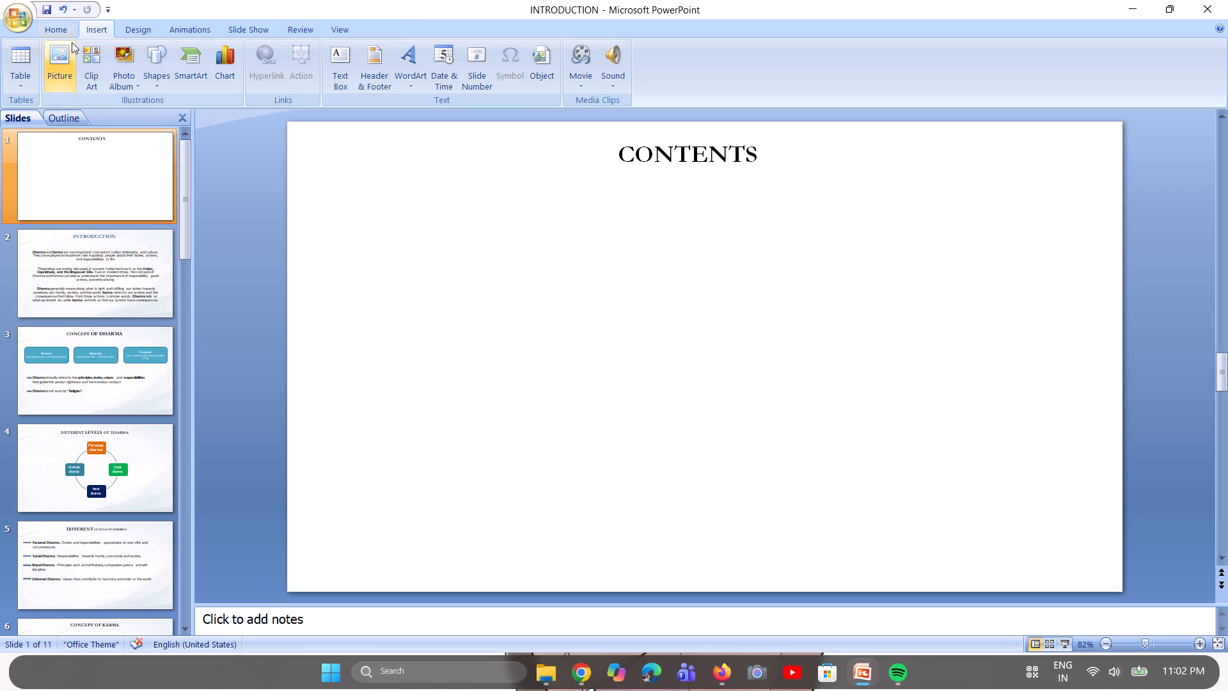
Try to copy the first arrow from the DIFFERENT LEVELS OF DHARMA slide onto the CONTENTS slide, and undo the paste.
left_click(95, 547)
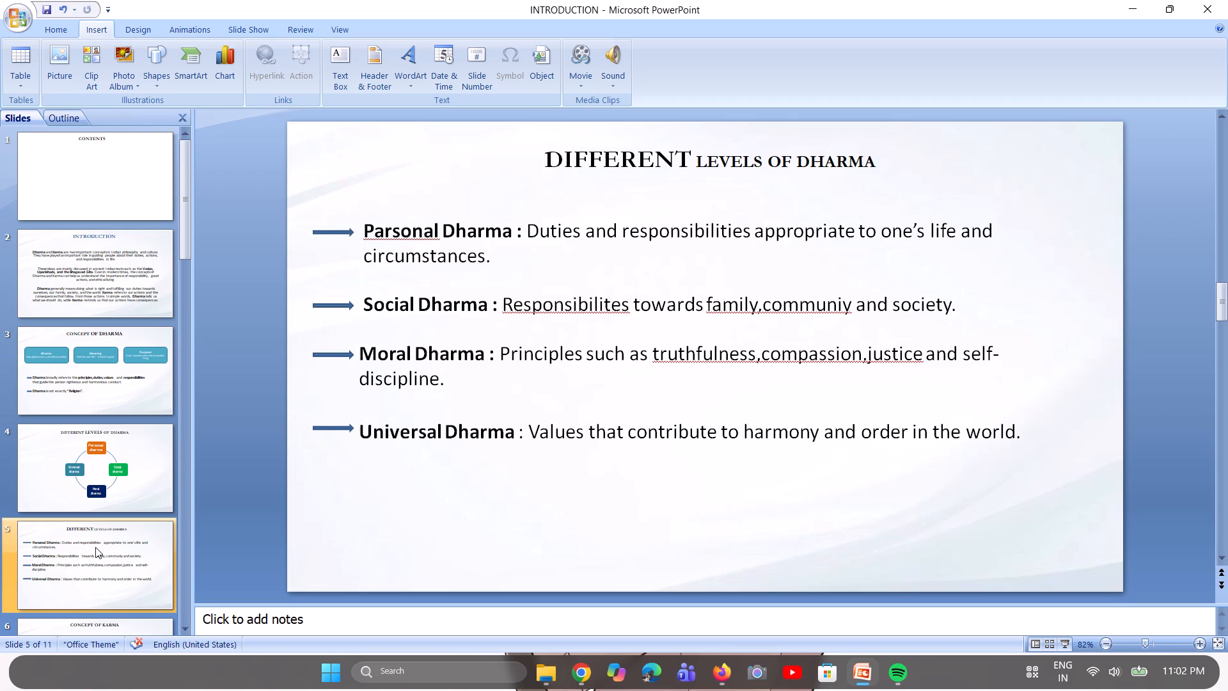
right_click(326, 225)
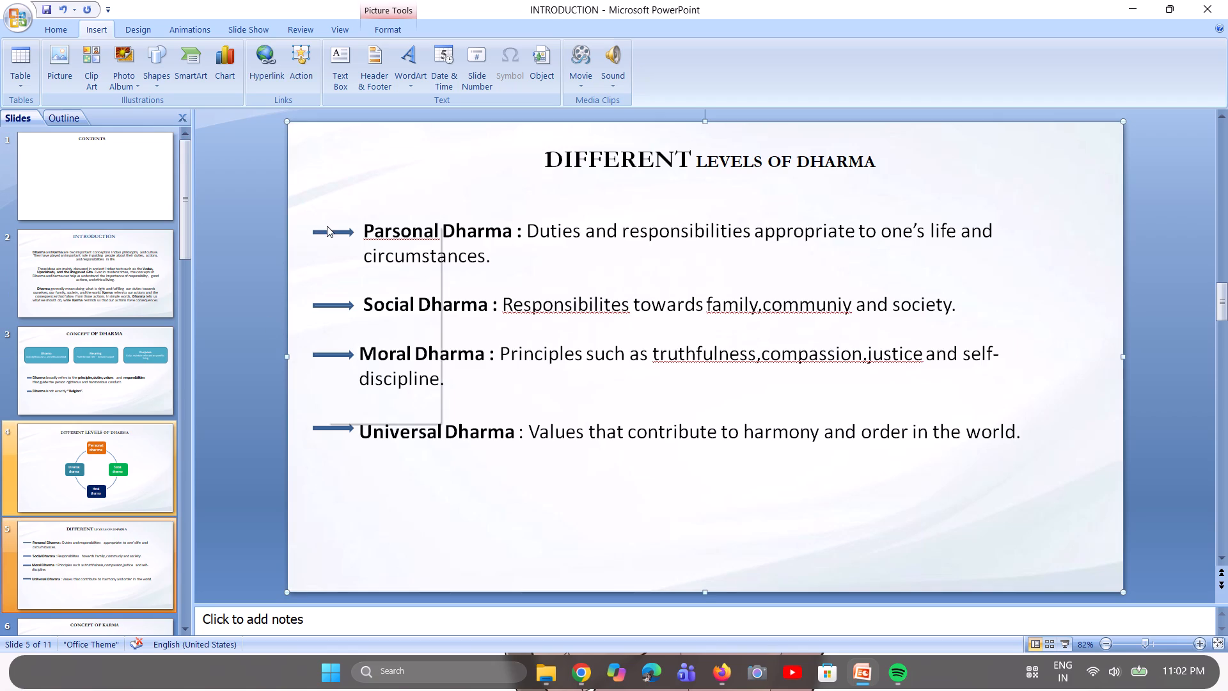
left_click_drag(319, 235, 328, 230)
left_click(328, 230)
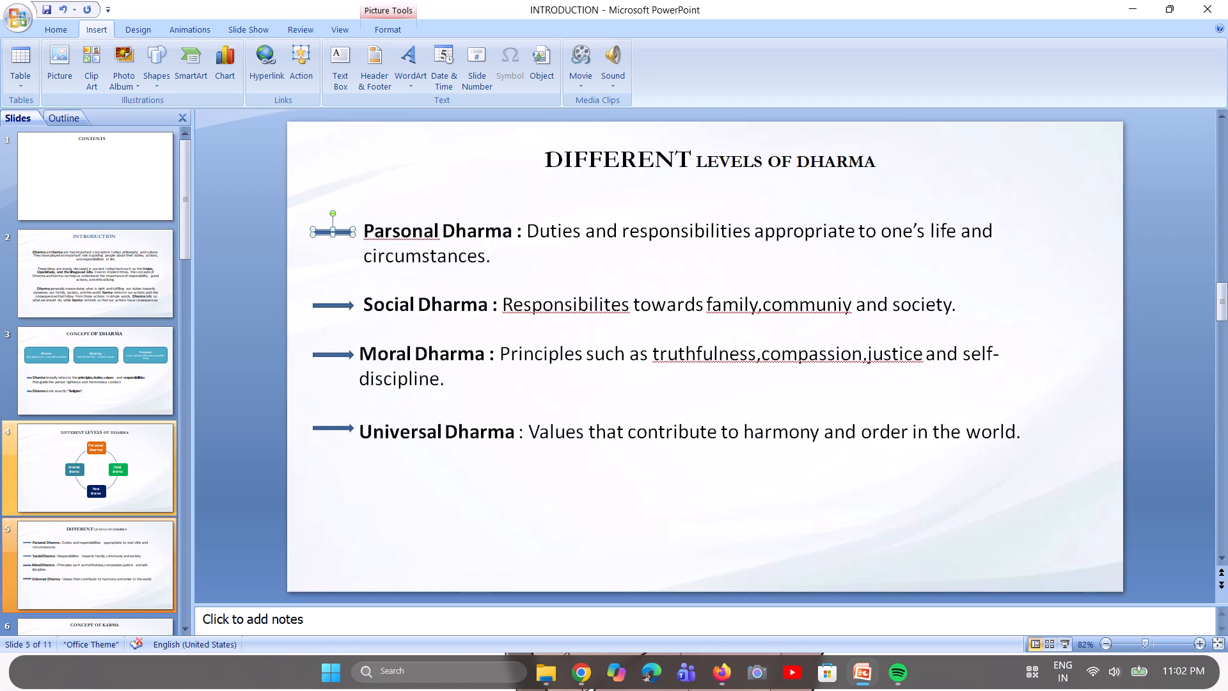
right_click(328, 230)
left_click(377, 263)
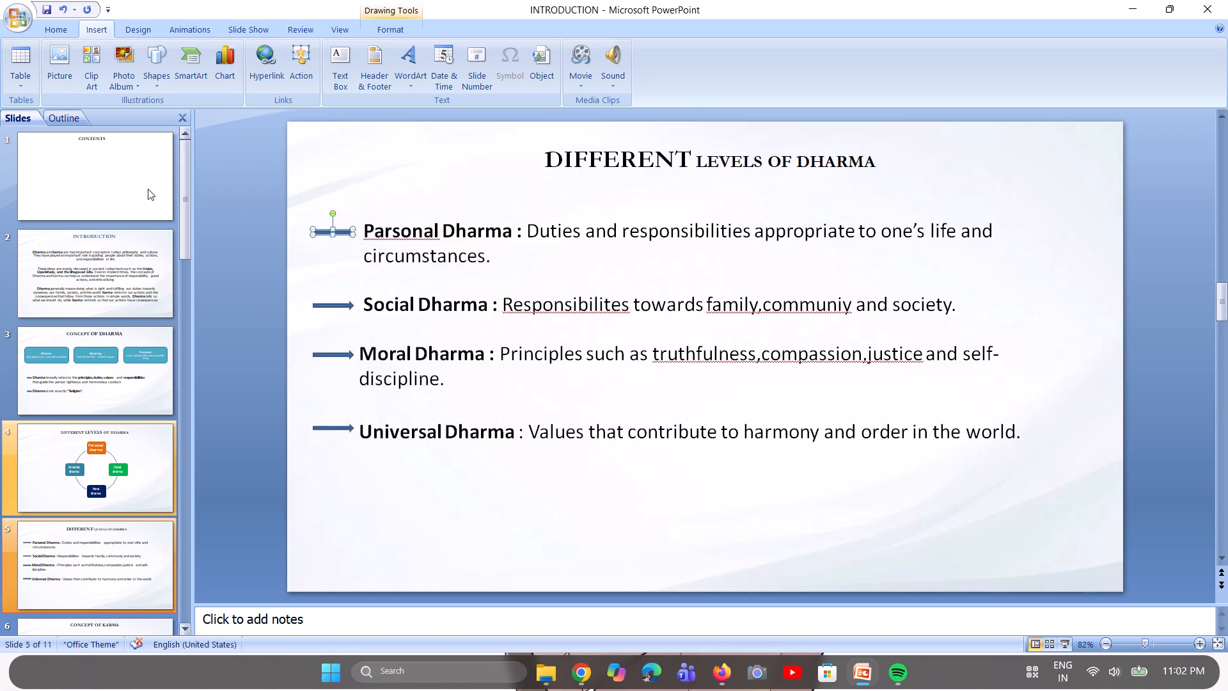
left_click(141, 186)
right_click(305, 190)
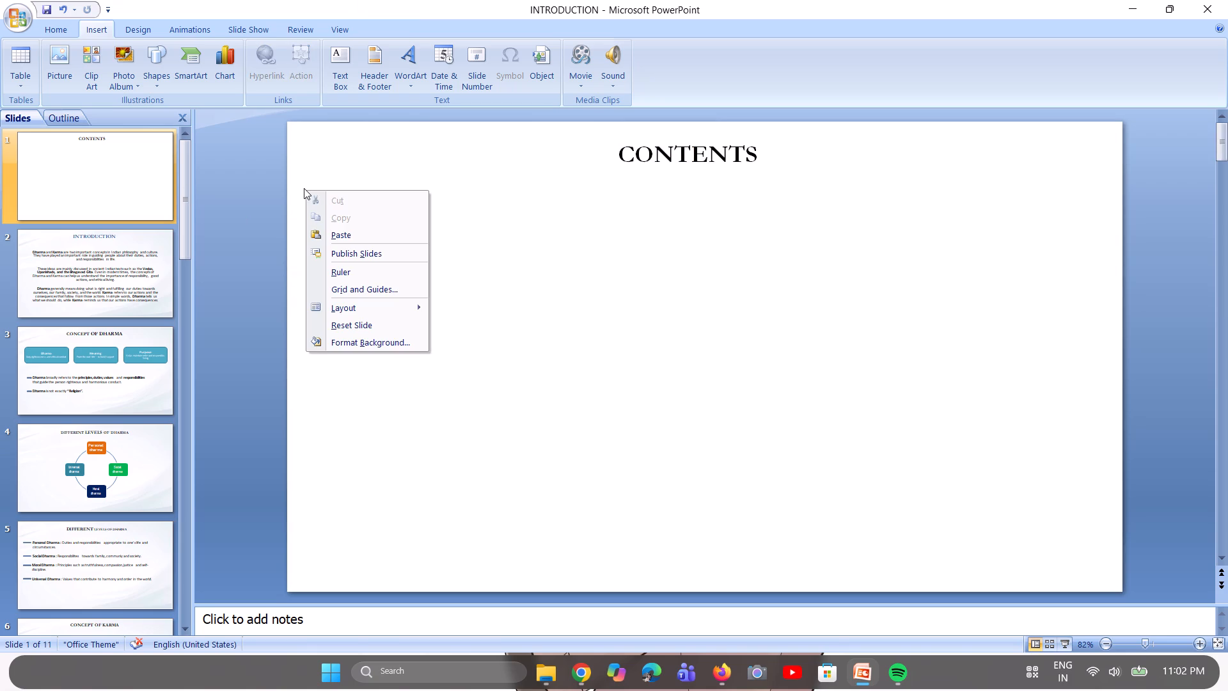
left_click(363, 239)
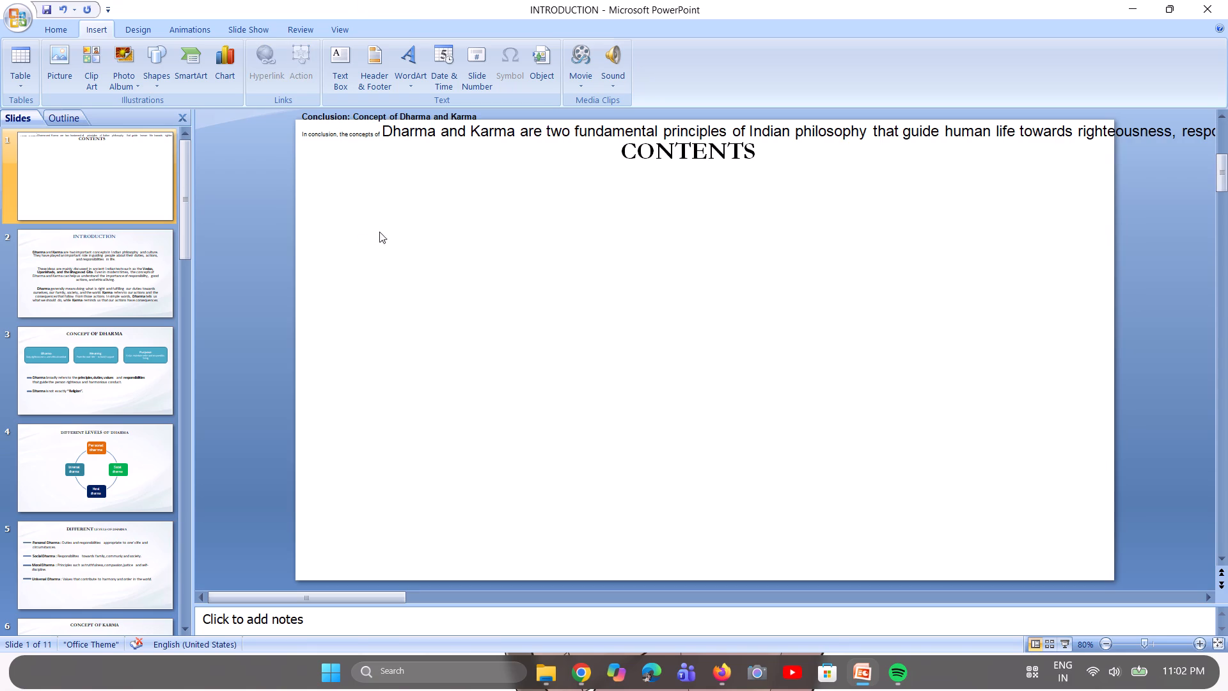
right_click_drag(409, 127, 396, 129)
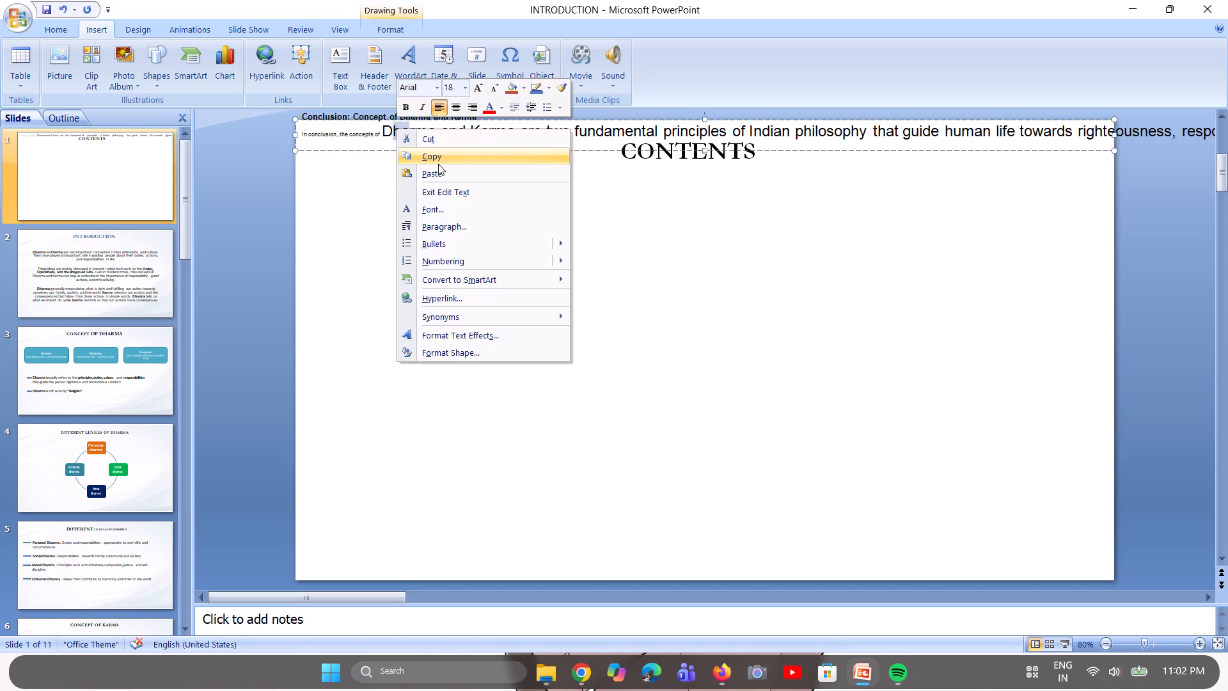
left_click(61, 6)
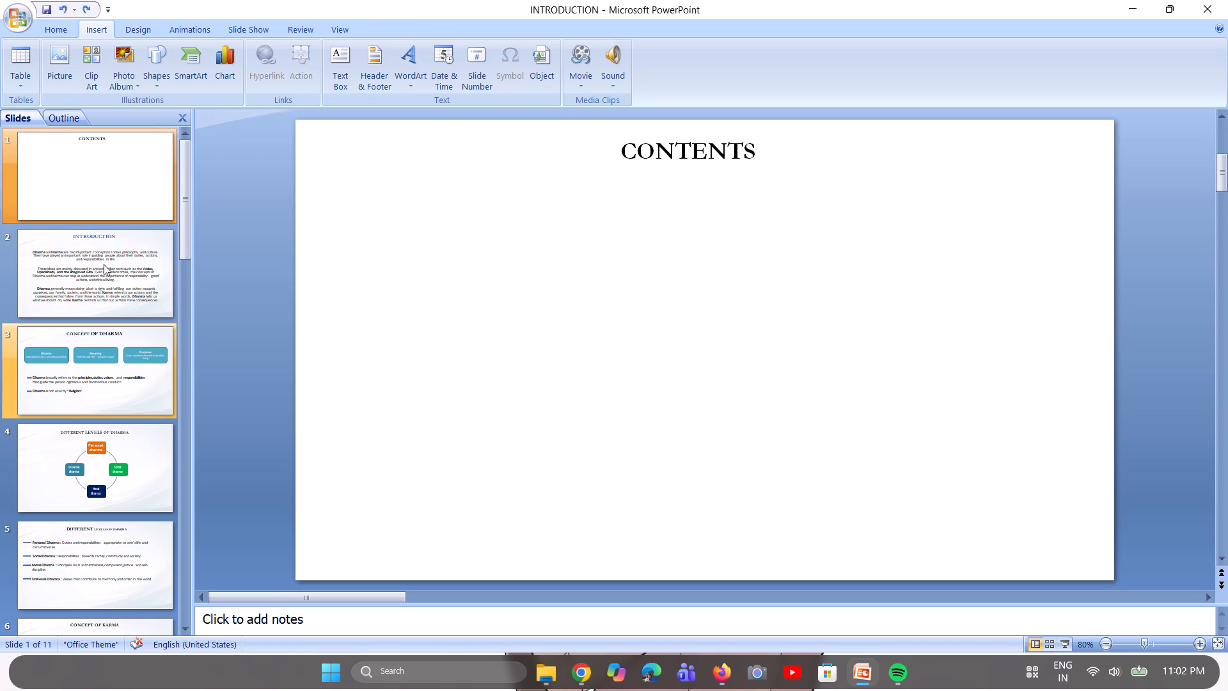
Copy the first arrow from the CONCEPT OF KARMA slide onto the CONTENTS slide and move it up below the title near the left edge.
left_click(87, 624)
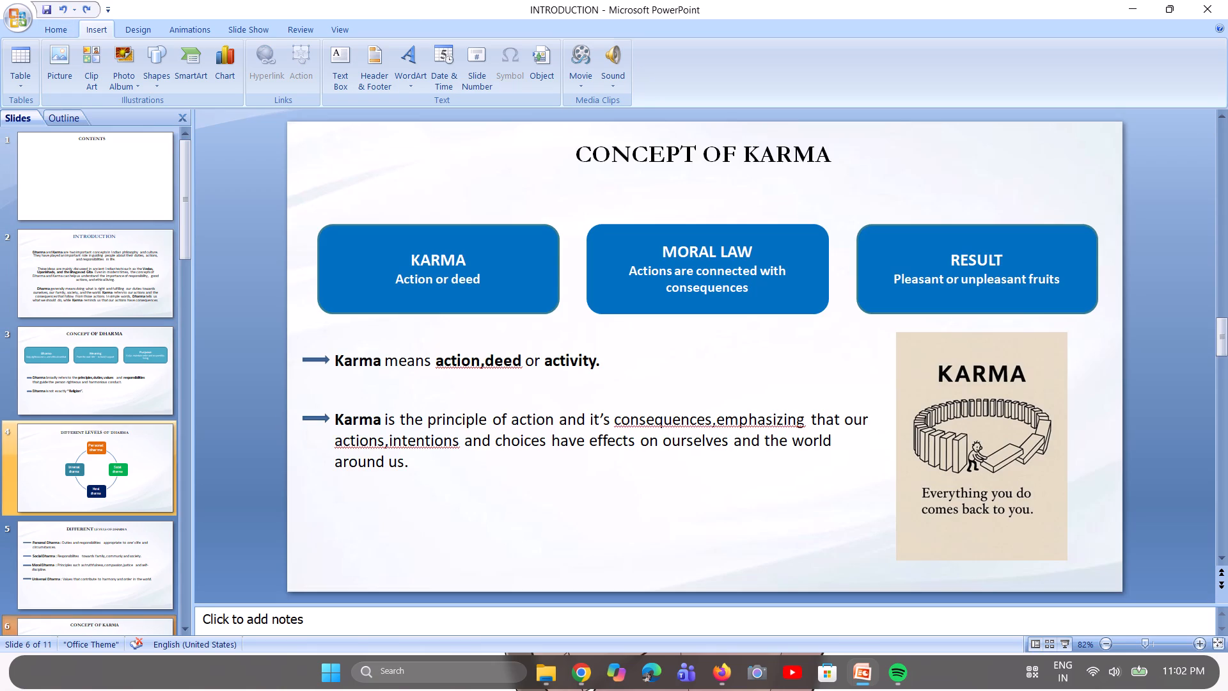
right_click(316, 358)
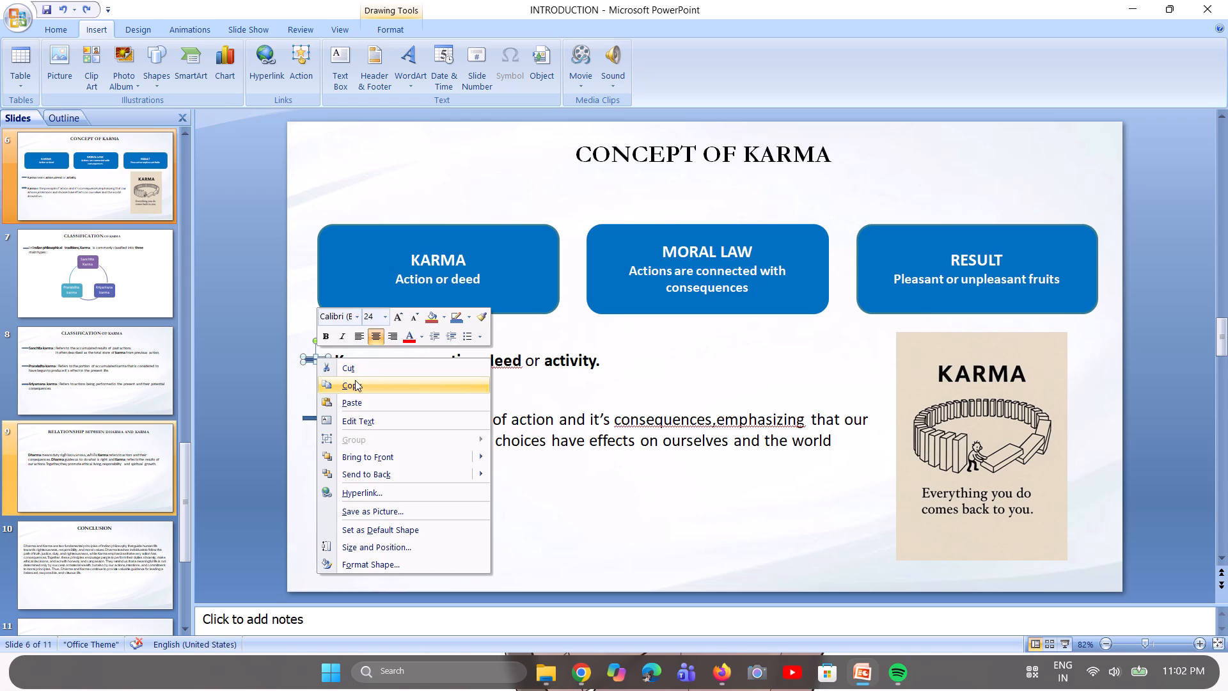
left_click(355, 380)
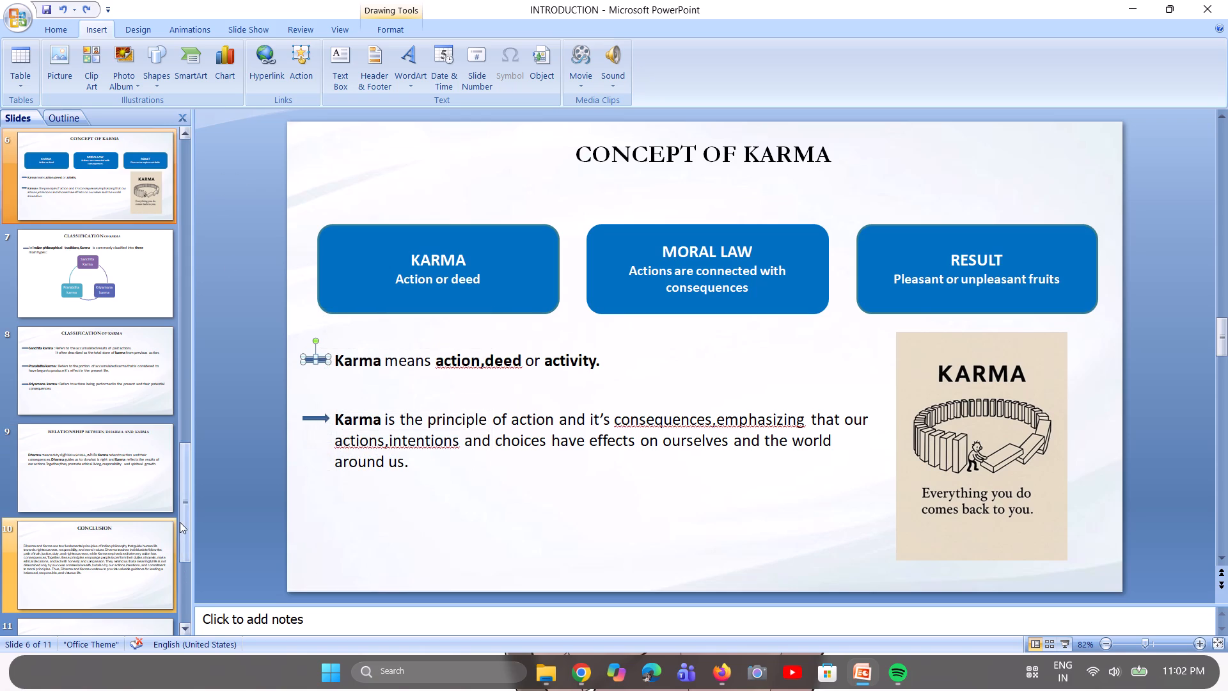
left_click_drag(180, 522, 252, 144)
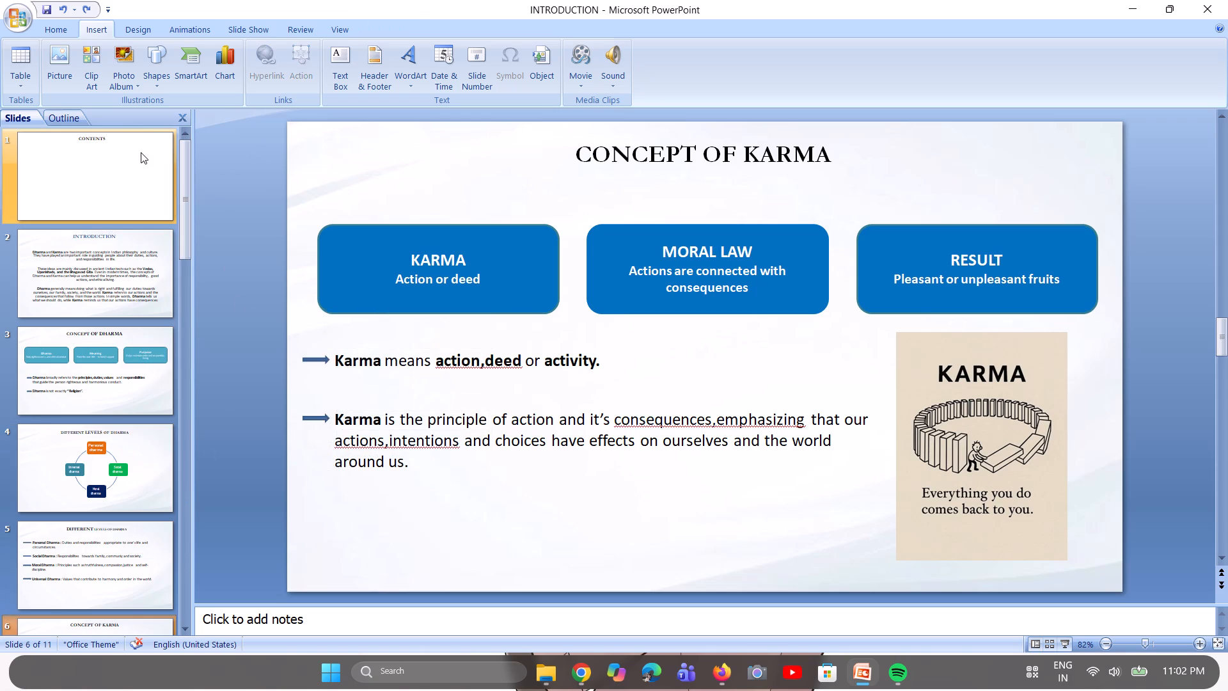
right_click(141, 152)
left_click_drag(391, 166, 395, 243)
left_click_drag(395, 243, 433, 282)
right_click(395, 243)
left_click(433, 282)
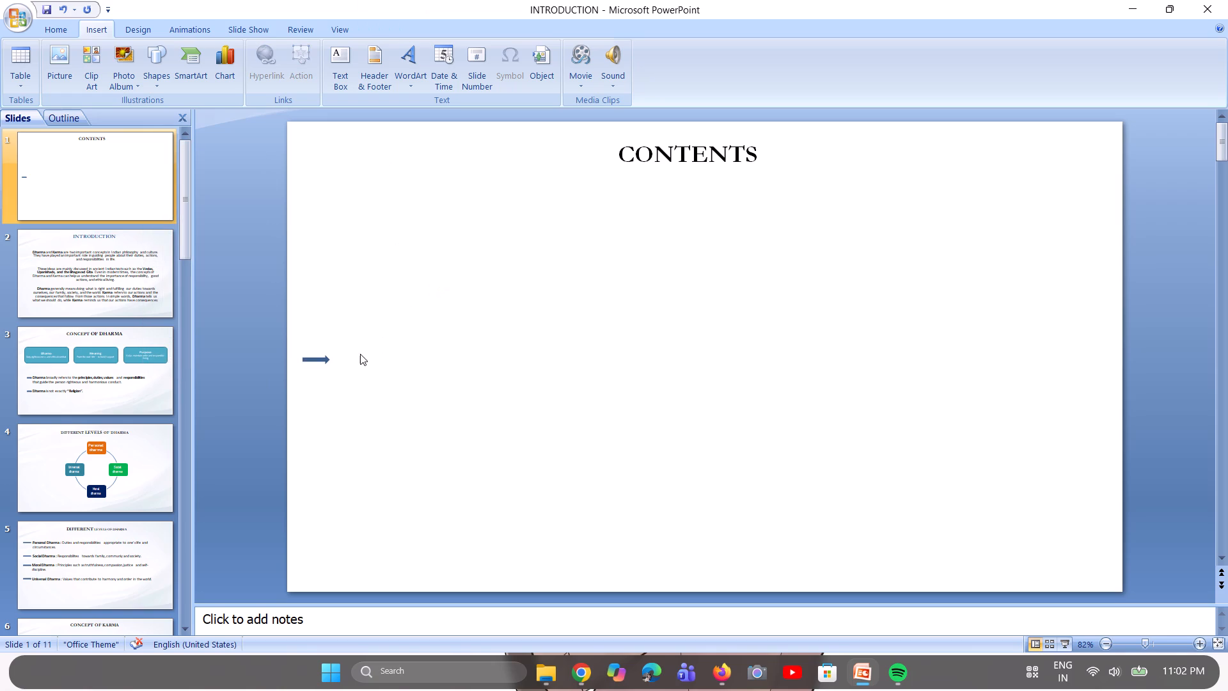
left_click_drag(318, 356, 331, 227)
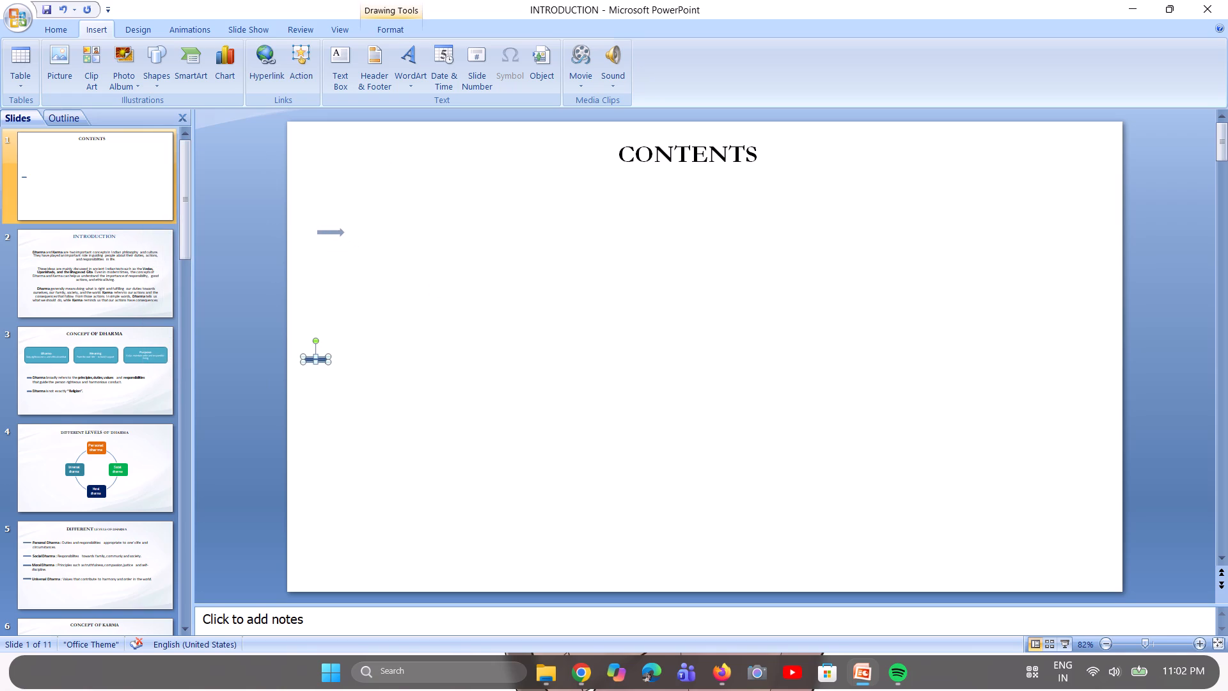
Nudge the arrow on the CONTENTS slide slightly further toward the slide's left edge.
left_click_drag(331, 227, 322, 226)
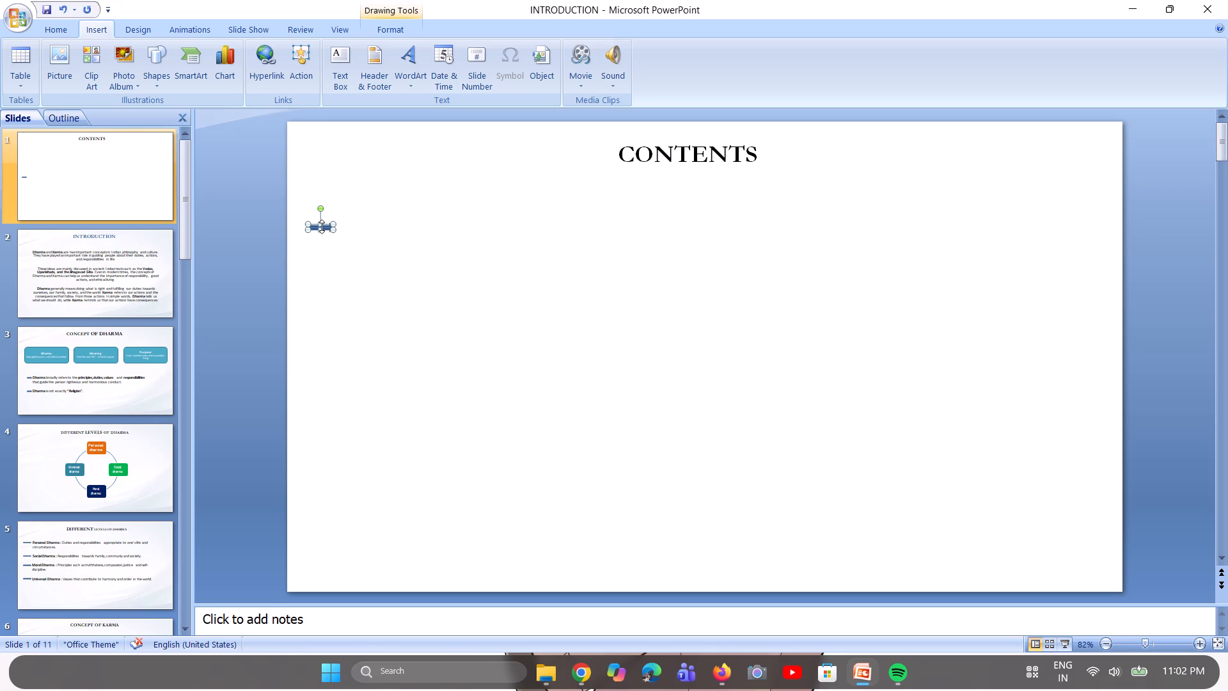
left_click(404, 306)
Insert a text box directly to the right of the arrow on the CONTENTS slide for the first entry.
left_click(348, 228)
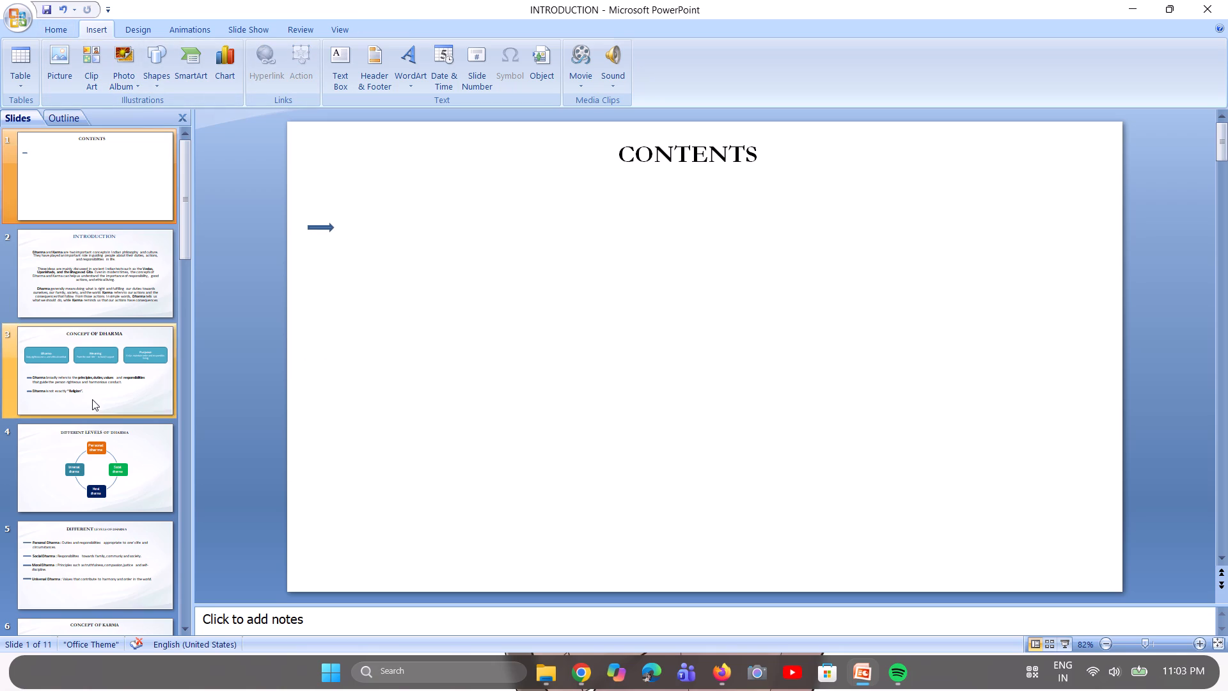
left_click(52, 33)
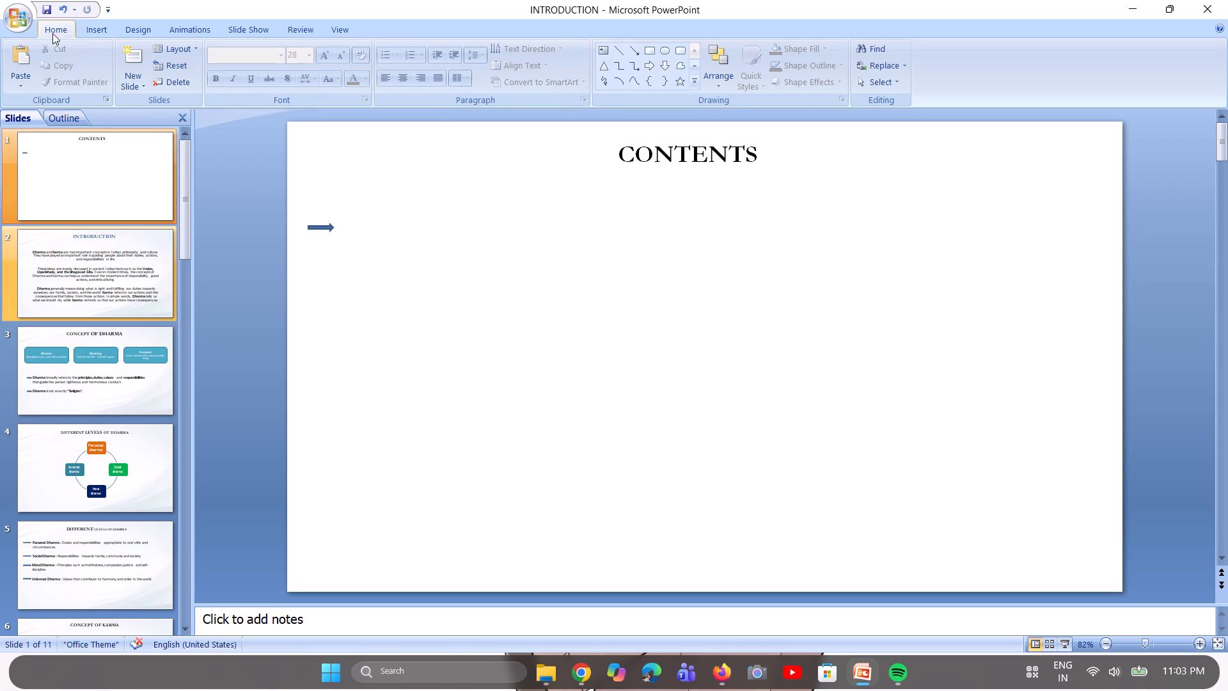
left_click(94, 20)
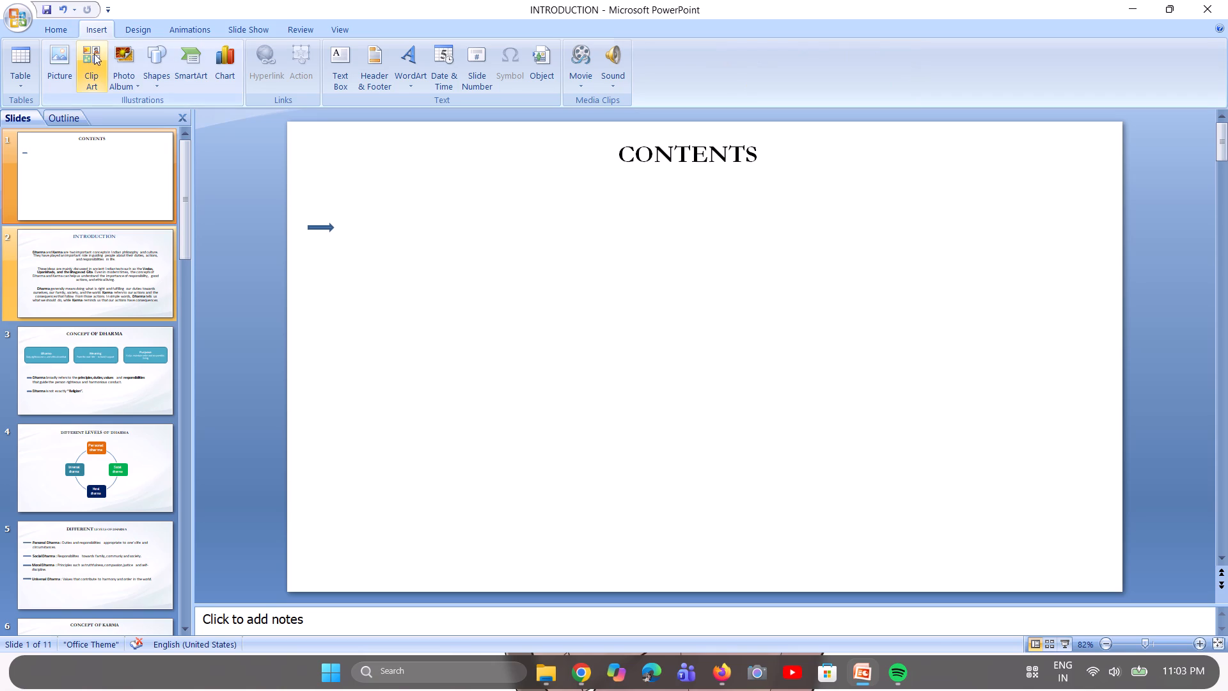
left_click(342, 61)
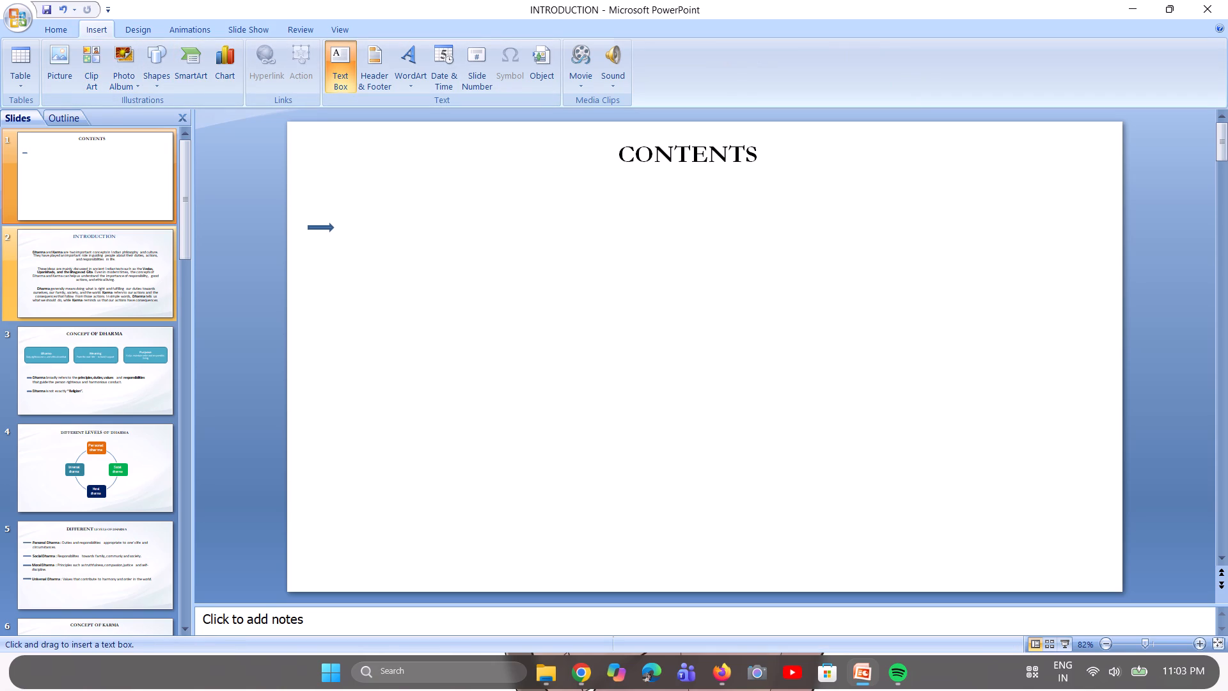
left_click_drag(346, 229, 481, 200)
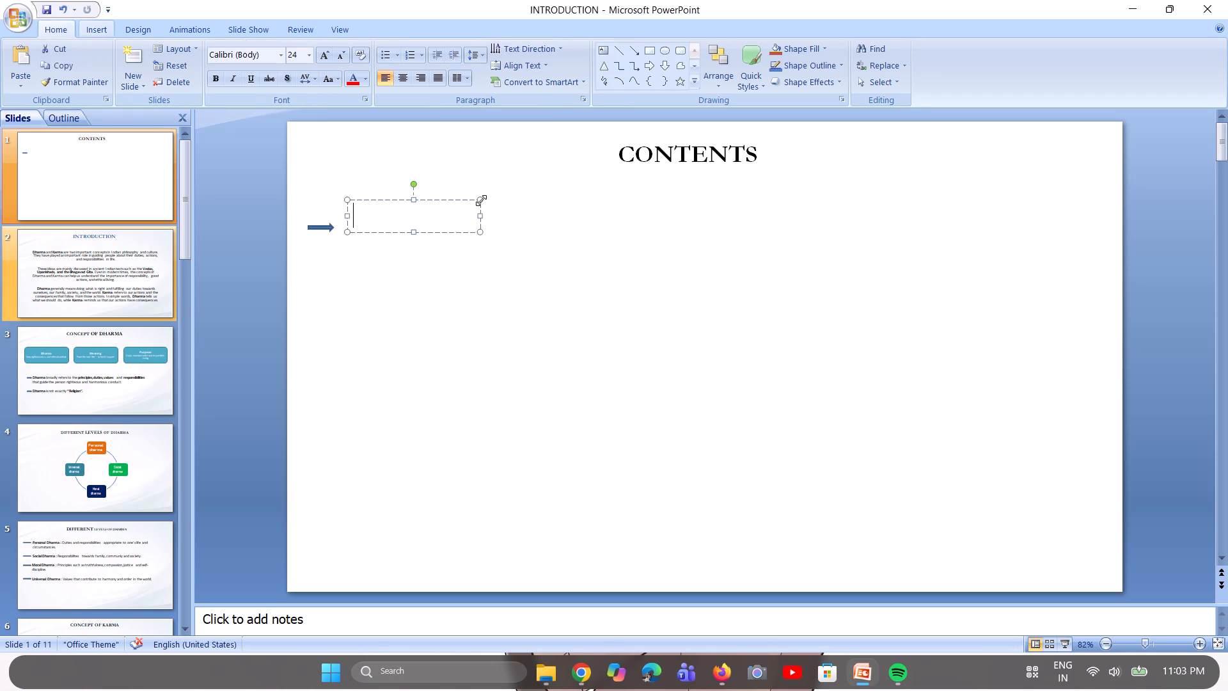
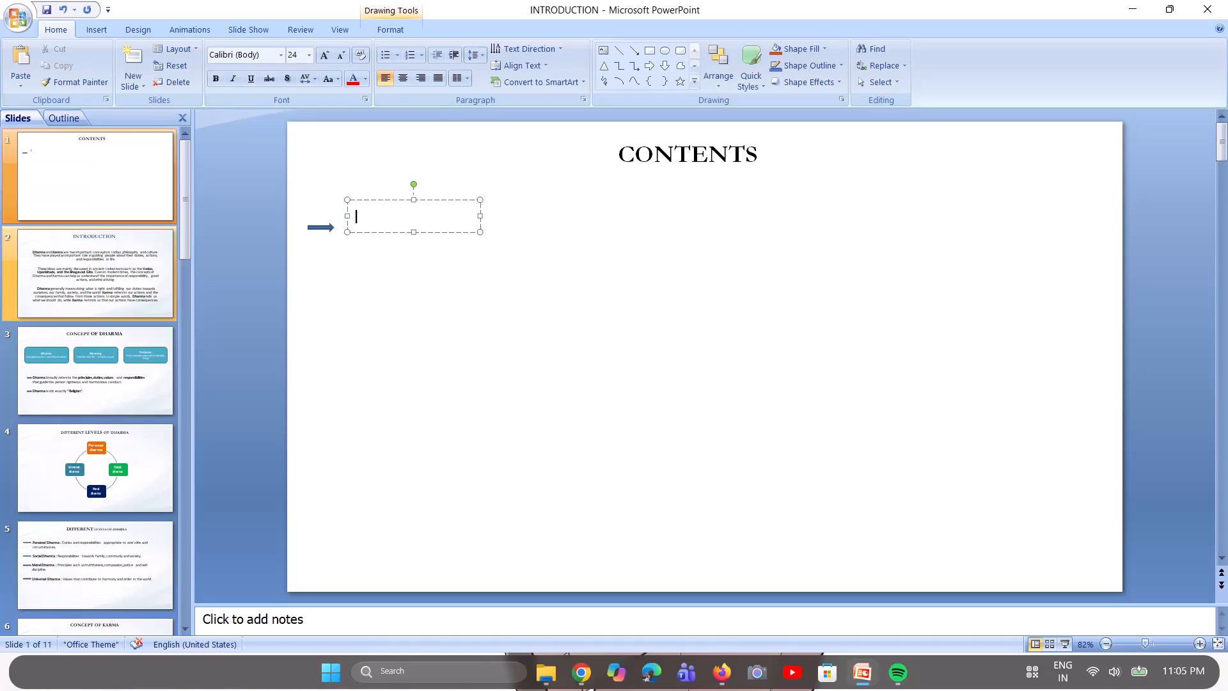
Enter INTRODUCTION as the first entry on the CONTENTS slide and widen its text box so it fits on one line.
key("n")
key("t")
type("RODUCTIO")
key("n")
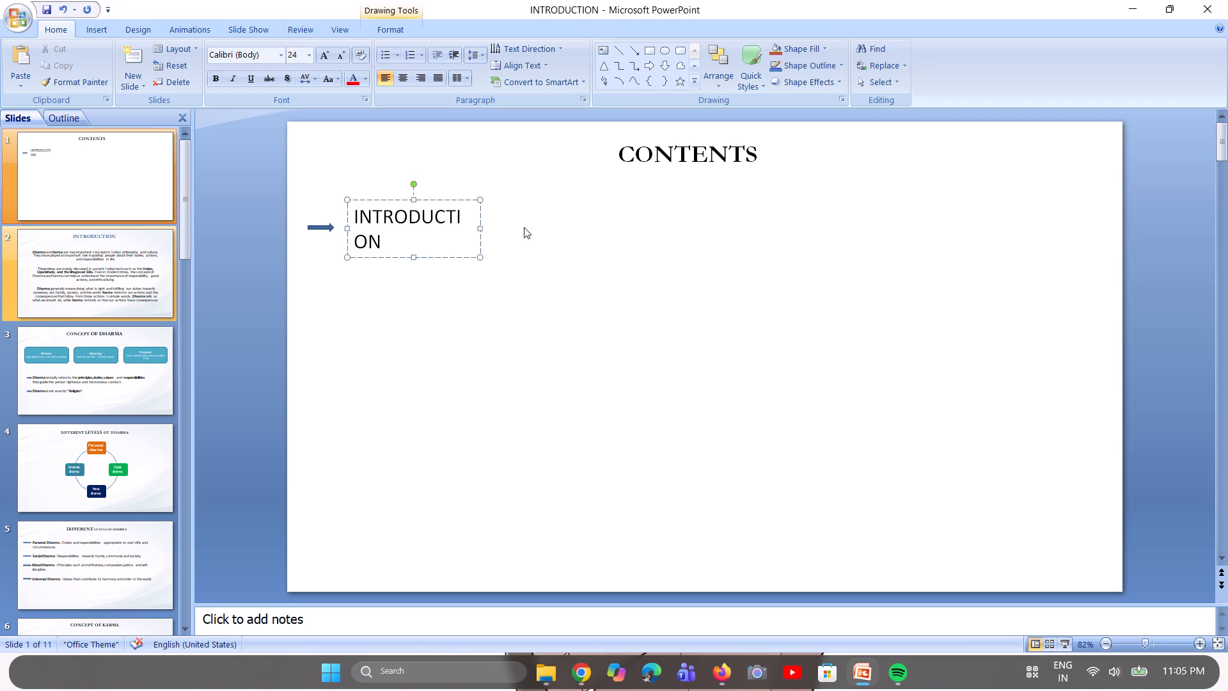
left_click_drag(479, 227, 516, 223)
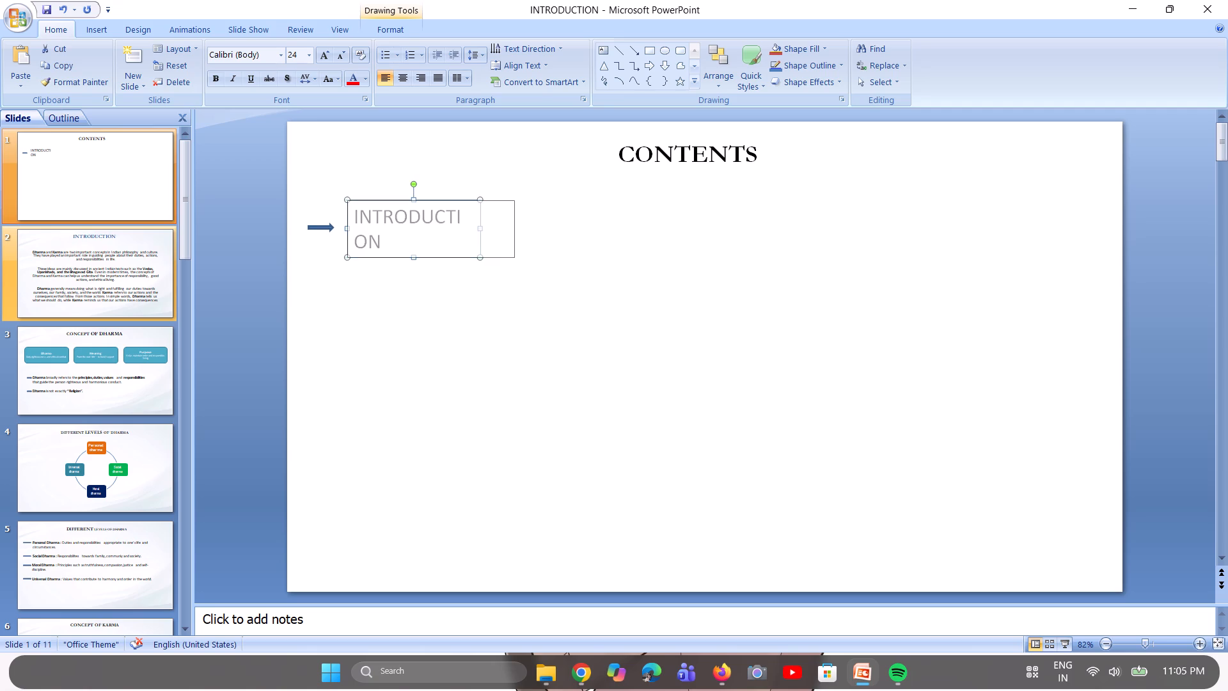
left_click_drag(516, 223, 516, 223)
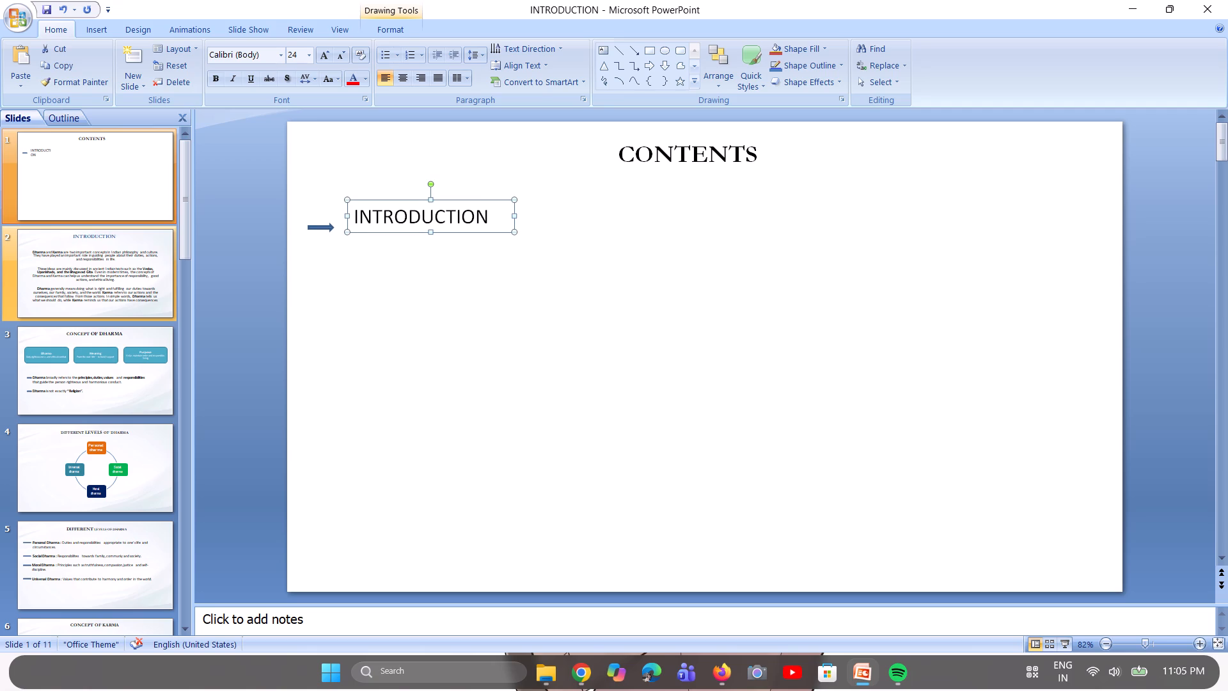
Move the INTRODUCTION text box slightly down and closer to the arrow so the two line up.
left_click_drag(351, 228, 346, 240)
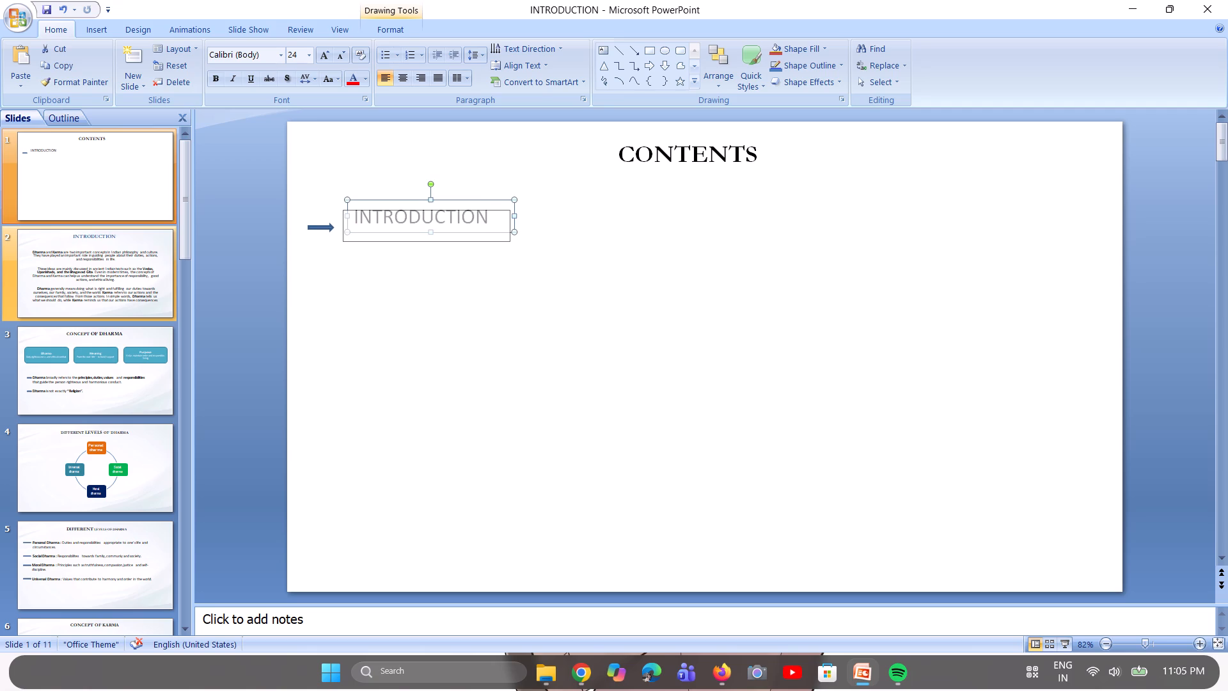
left_click_drag(346, 240, 345, 239)
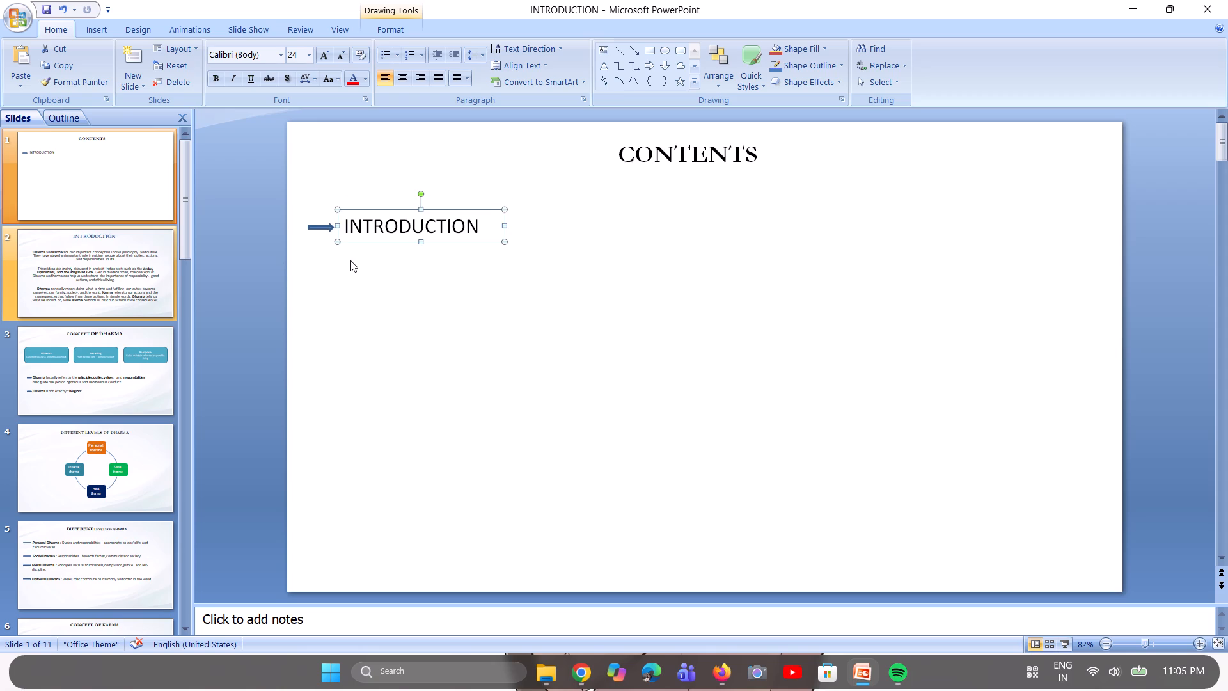
left_click(350, 260)
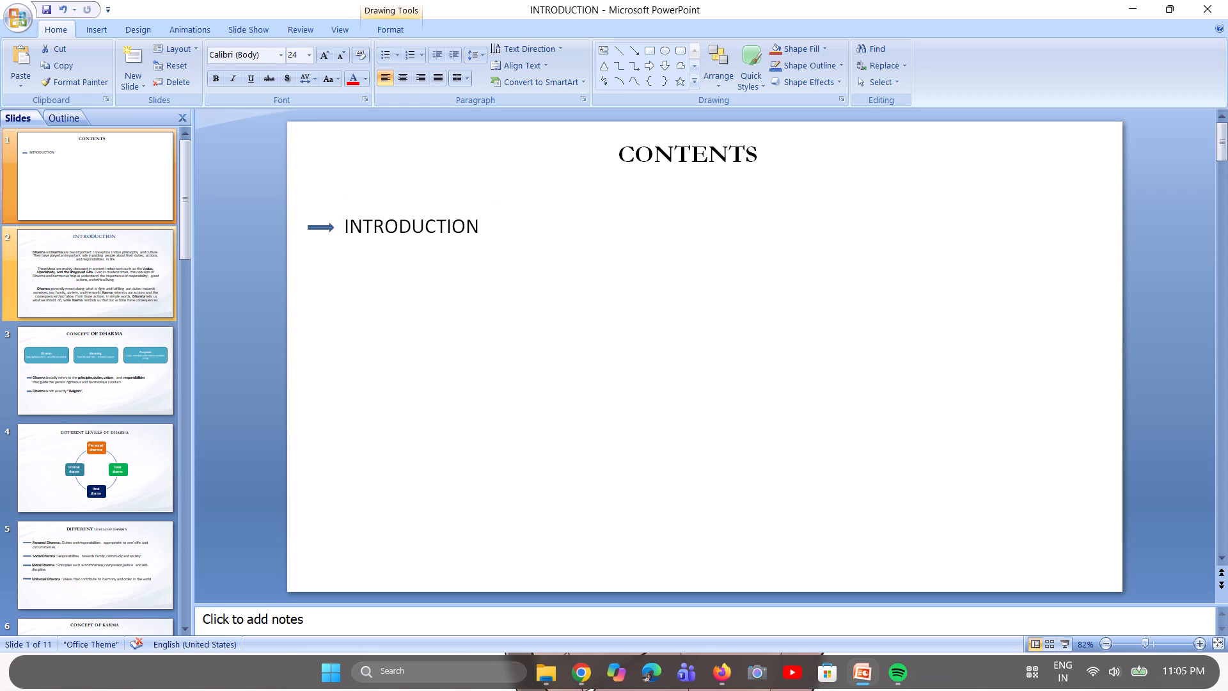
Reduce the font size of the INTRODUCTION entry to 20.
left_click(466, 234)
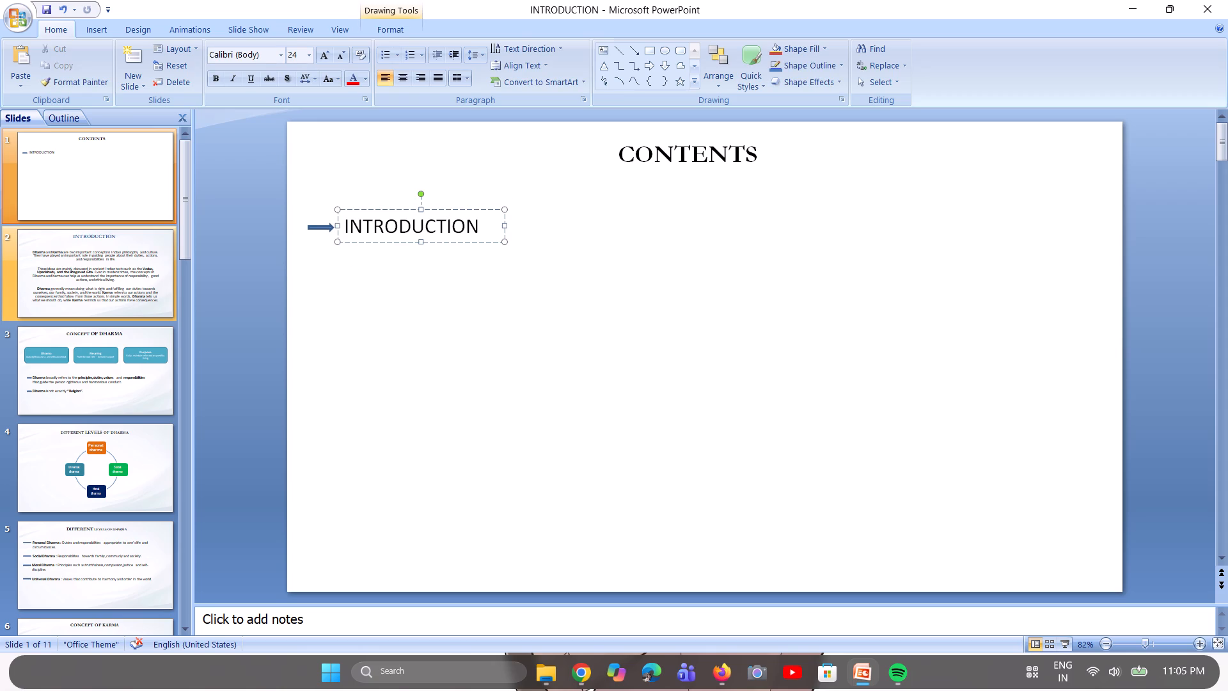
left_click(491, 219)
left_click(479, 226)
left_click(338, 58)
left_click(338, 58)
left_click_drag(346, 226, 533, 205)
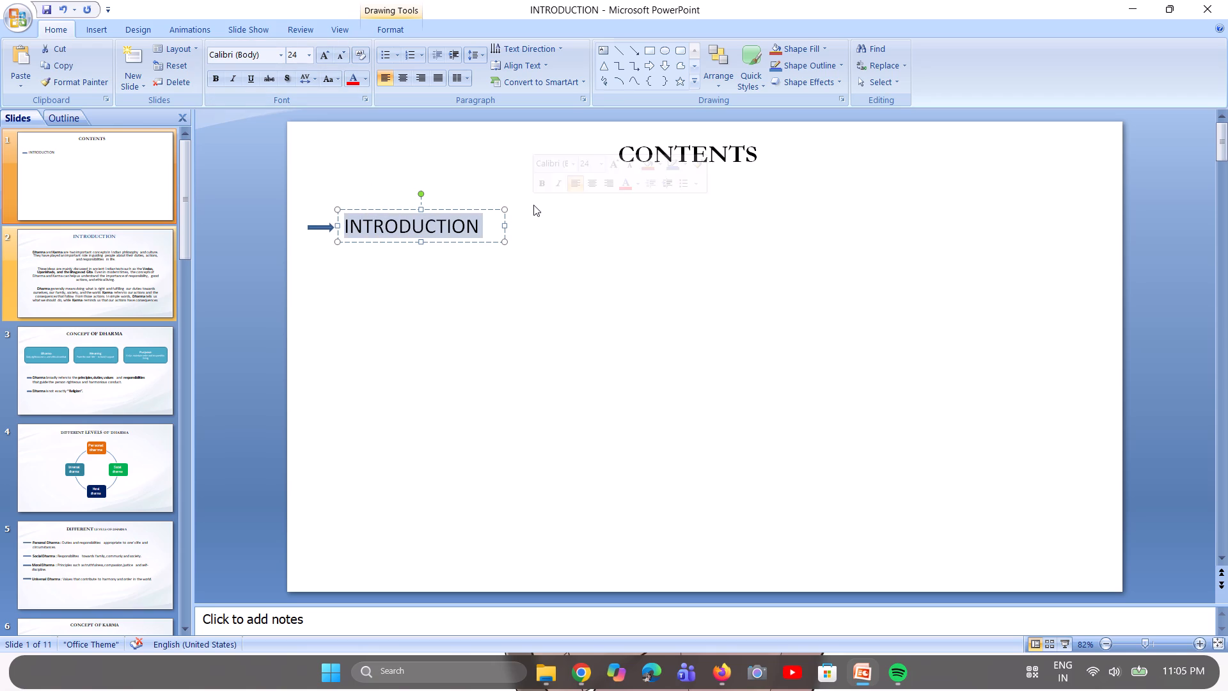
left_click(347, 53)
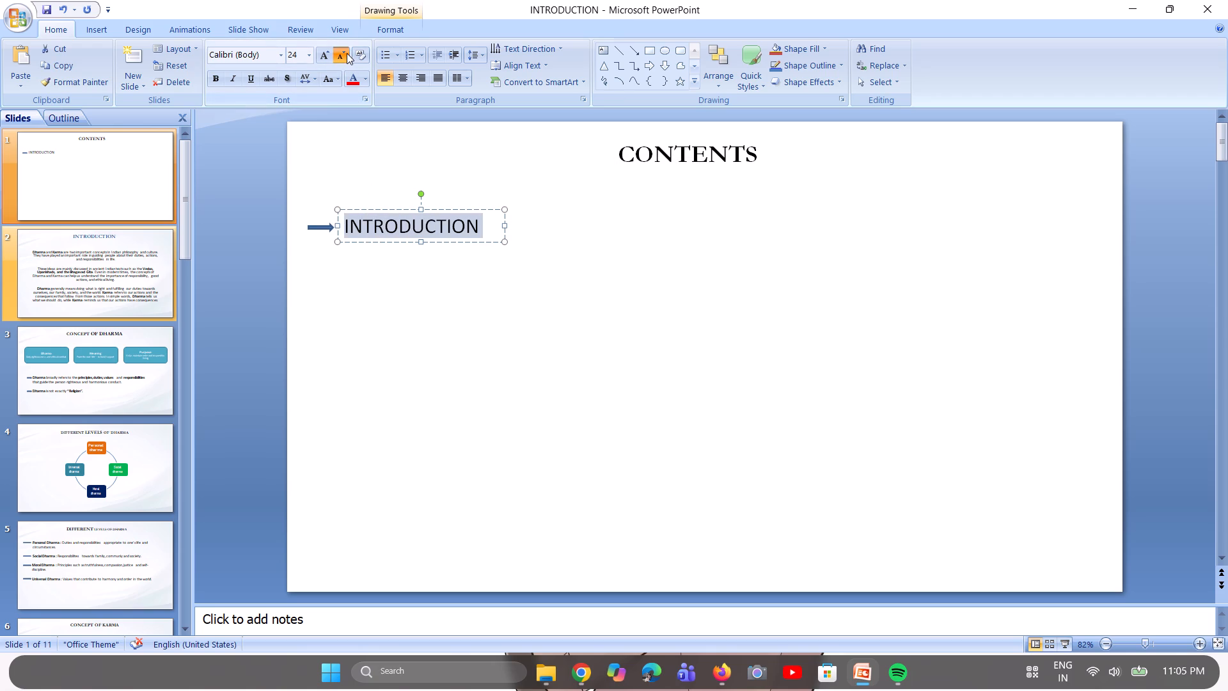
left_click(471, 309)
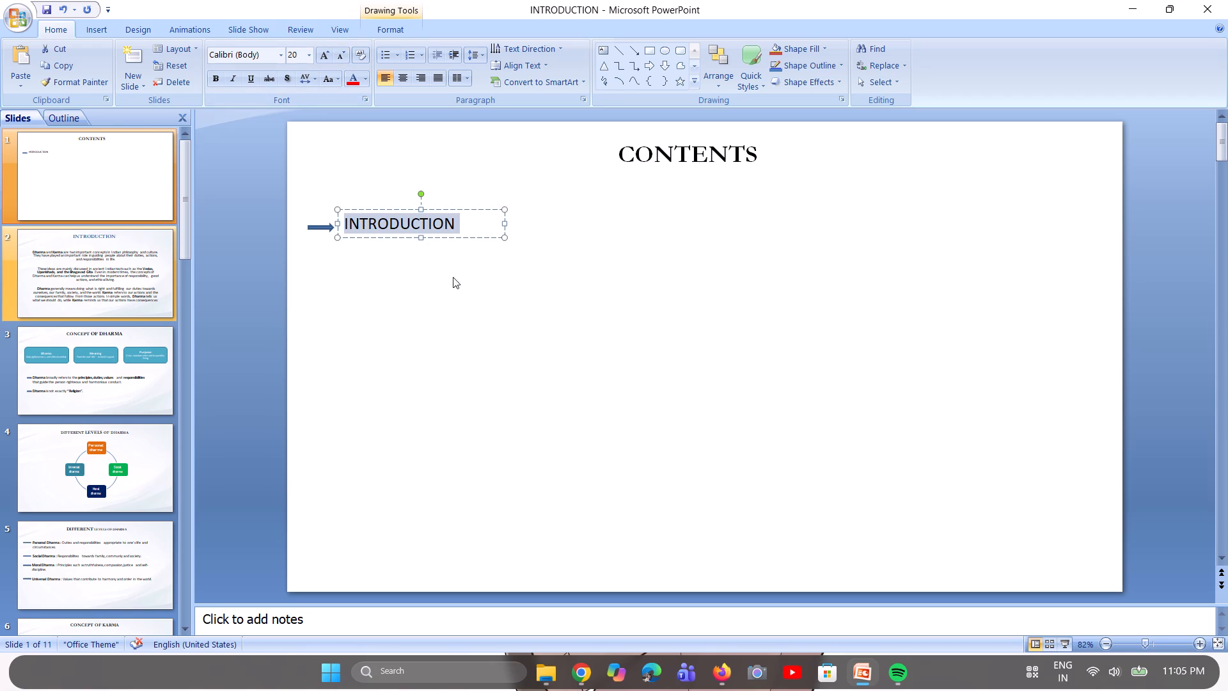
Move the INTRODUCTION text box slightly to the right, away from the arrow.
left_click(422, 223)
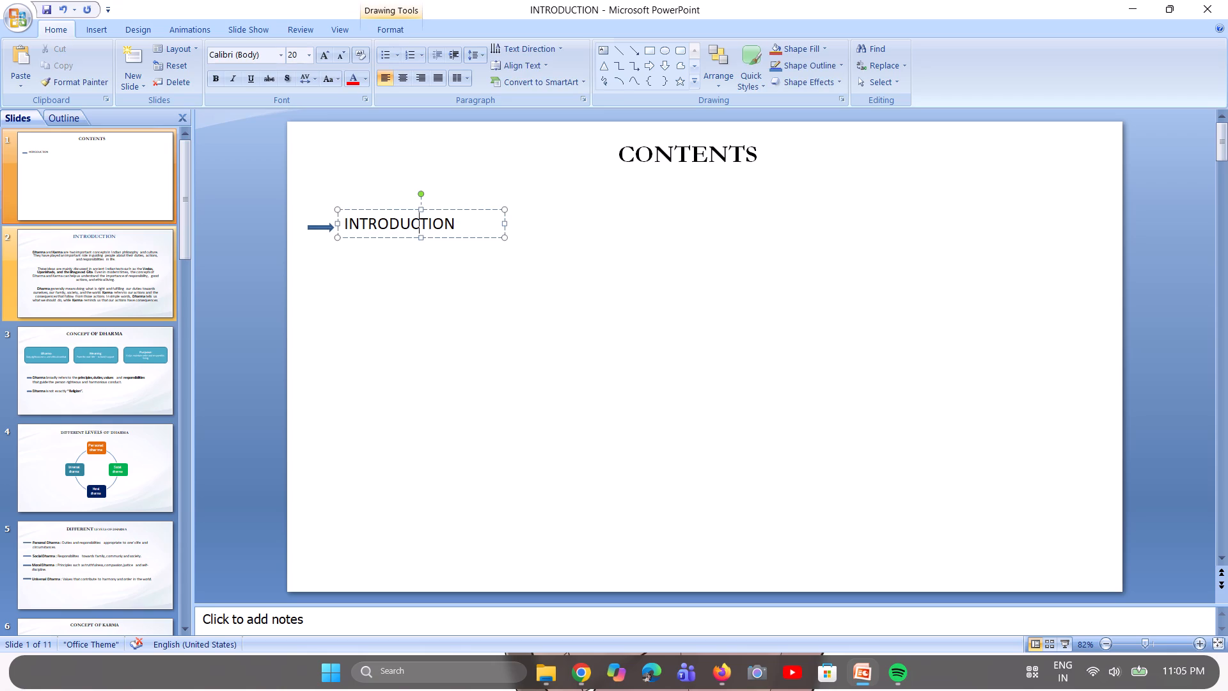
left_click_drag(402, 231, 427, 231)
left_click_drag(423, 258, 451, 213)
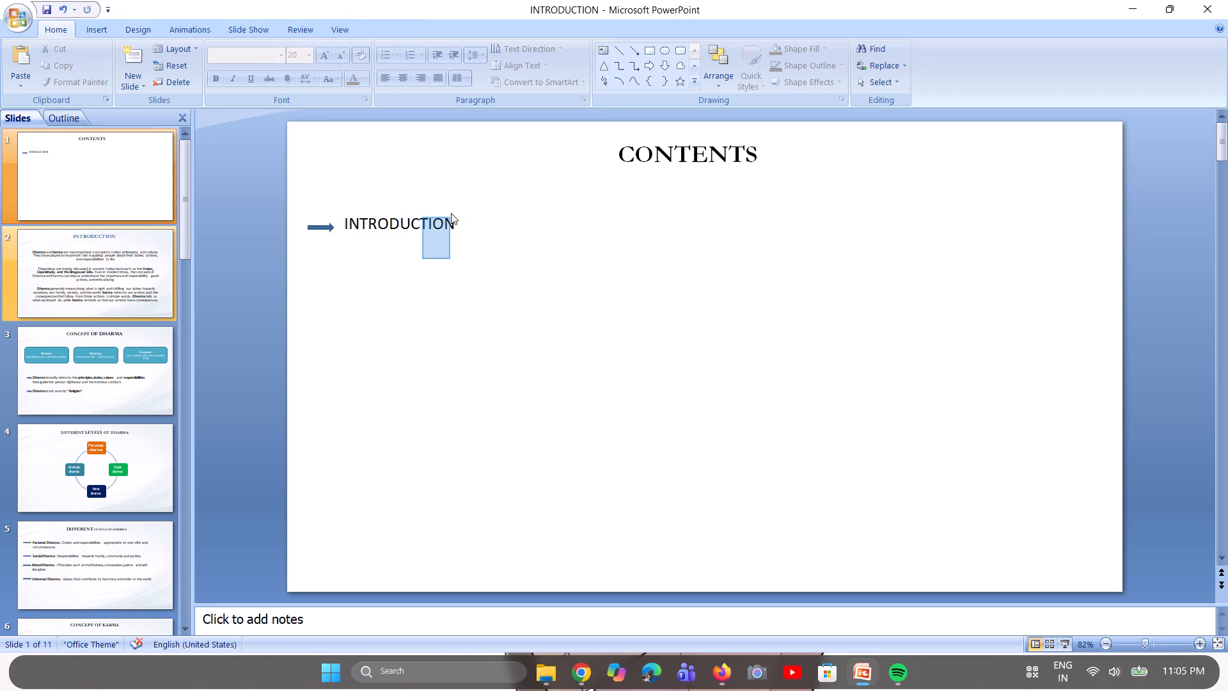
left_click_drag(451, 213, 452, 212)
left_click(453, 219)
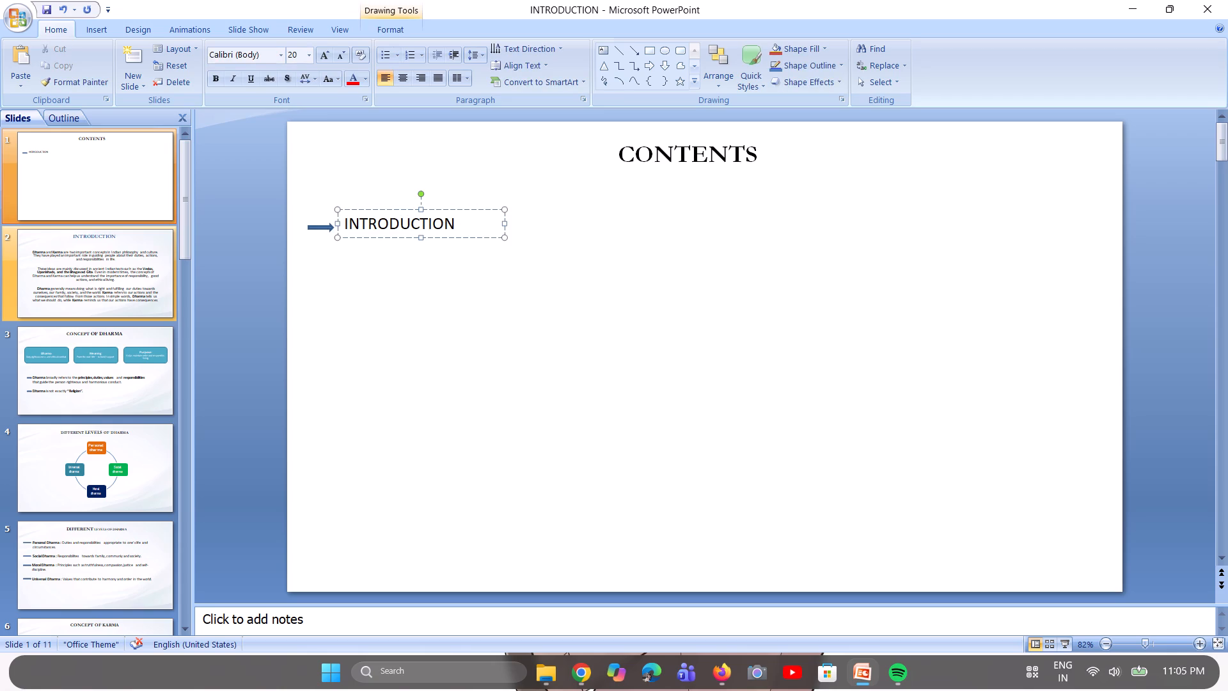
left_click_drag(476, 234, 490, 233)
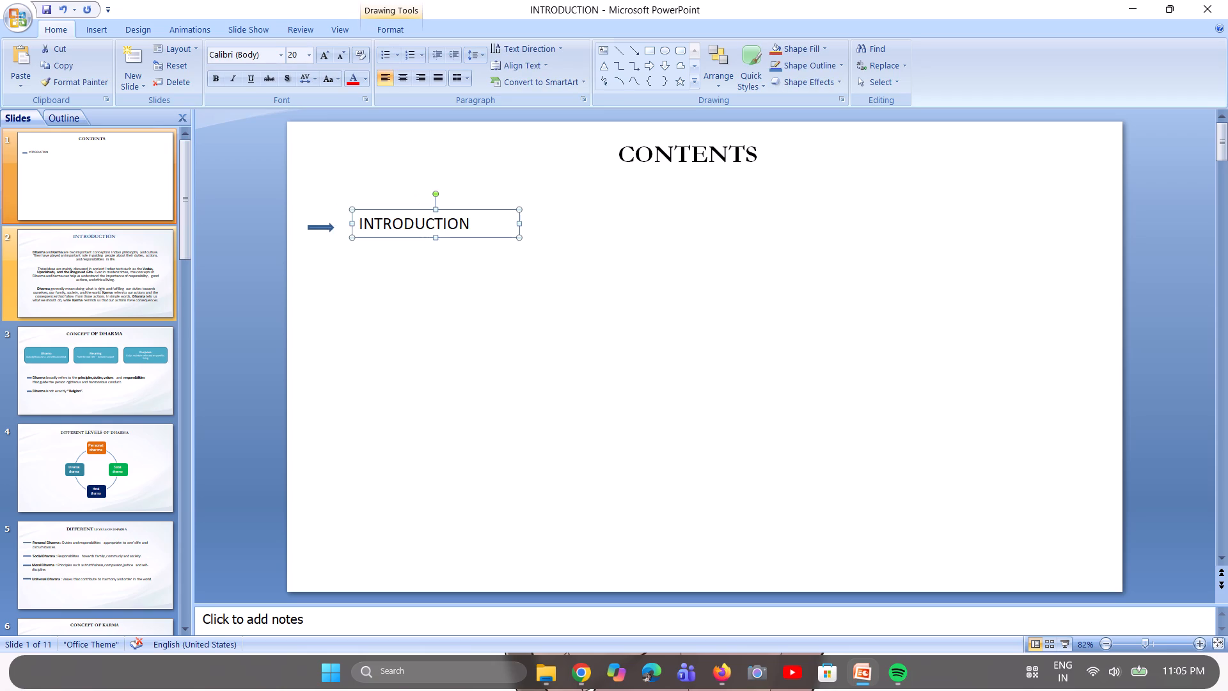
Move the arrow right and slightly up so it sits just before the INTRODUCTION entry.
left_click_drag(324, 228, 336, 225)
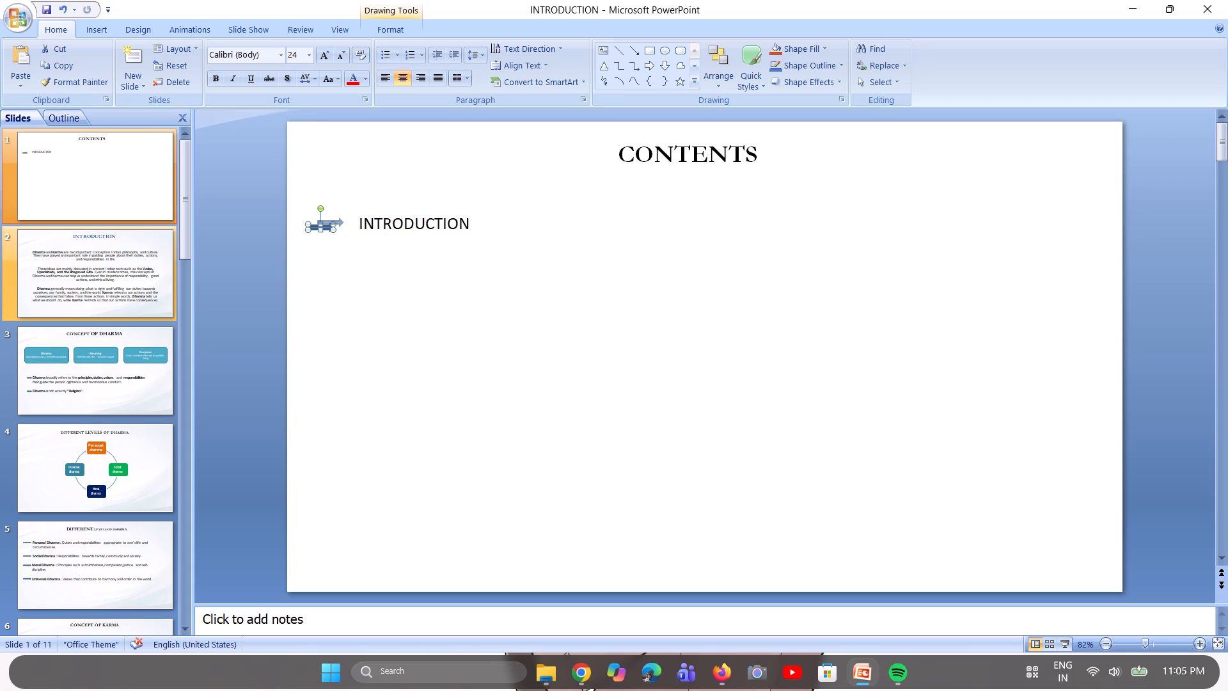
left_click_drag(336, 225, 337, 226)
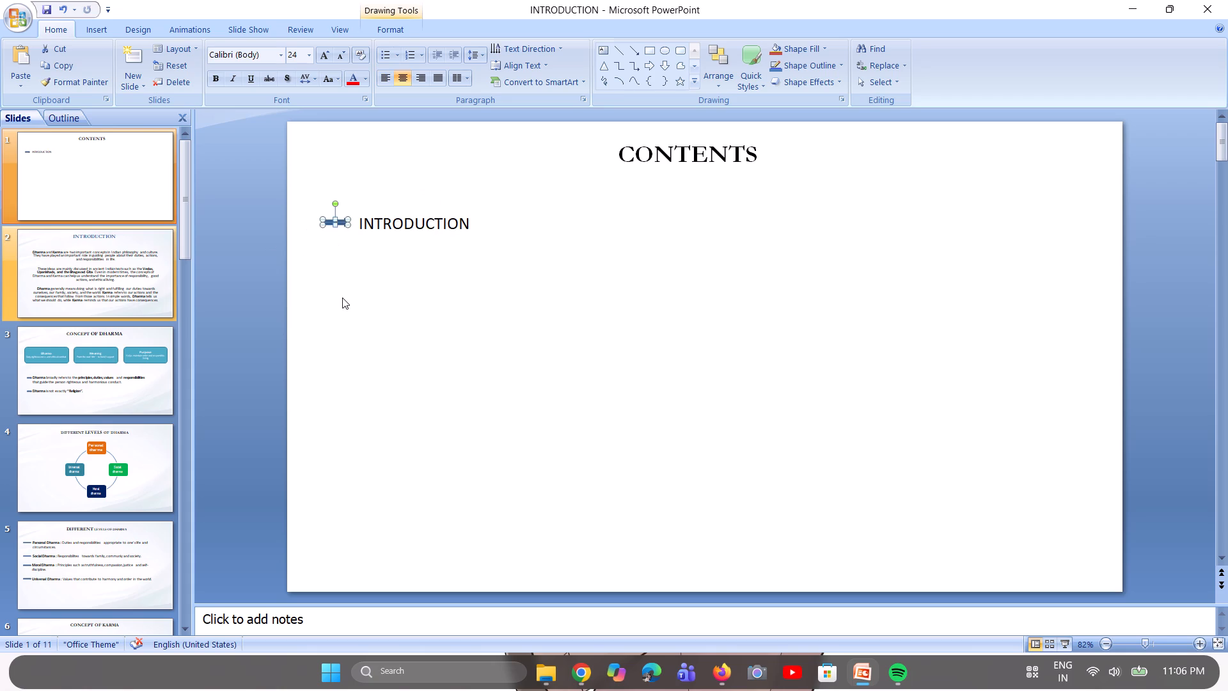
left_click(342, 298)
Set the font size of the INTRODUCTION entry to 24.
left_click(402, 225)
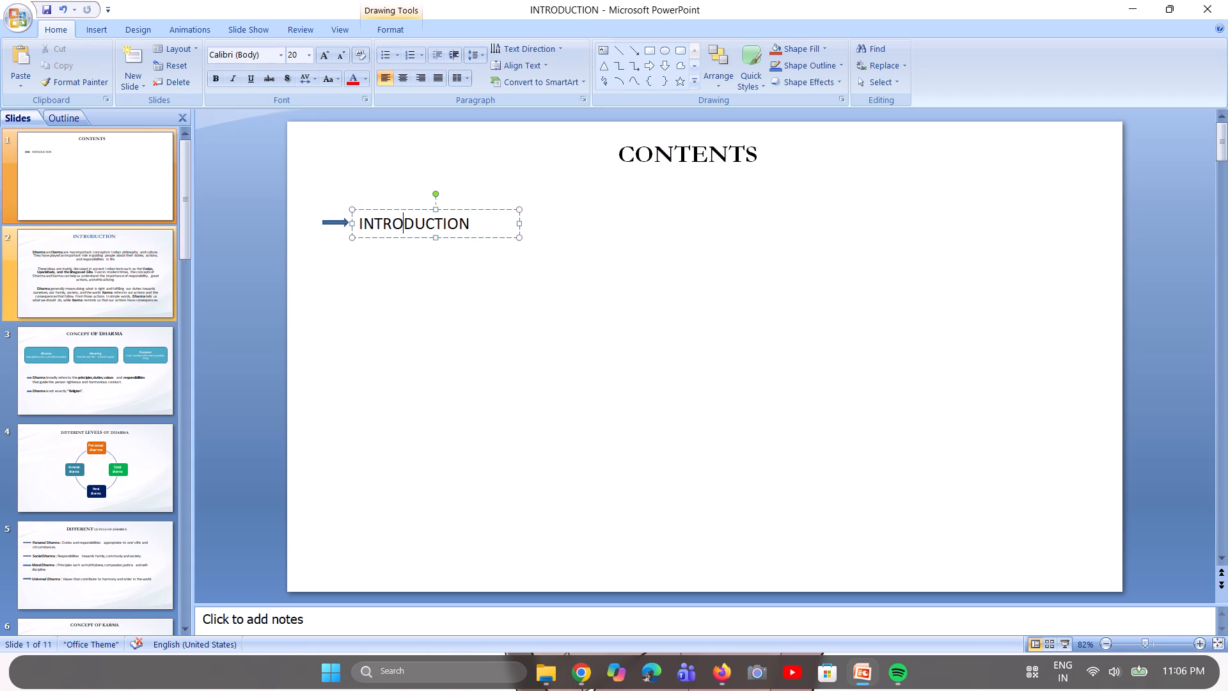
left_click_drag(359, 226, 484, 215)
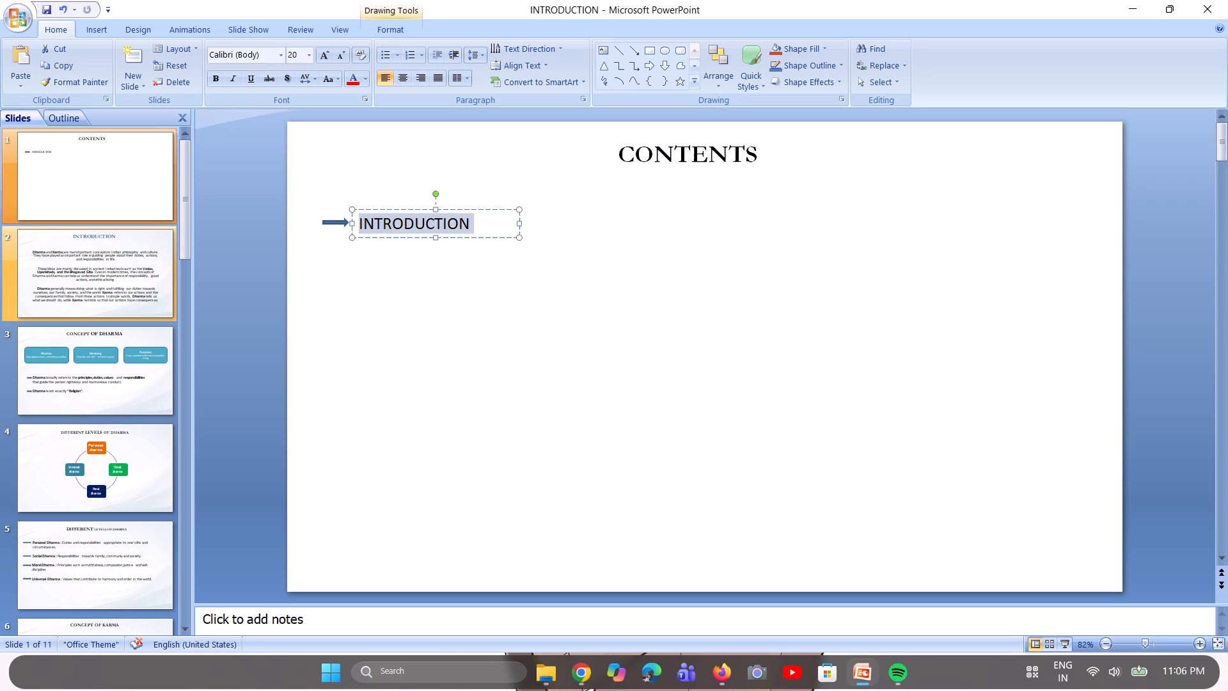
left_click(328, 58)
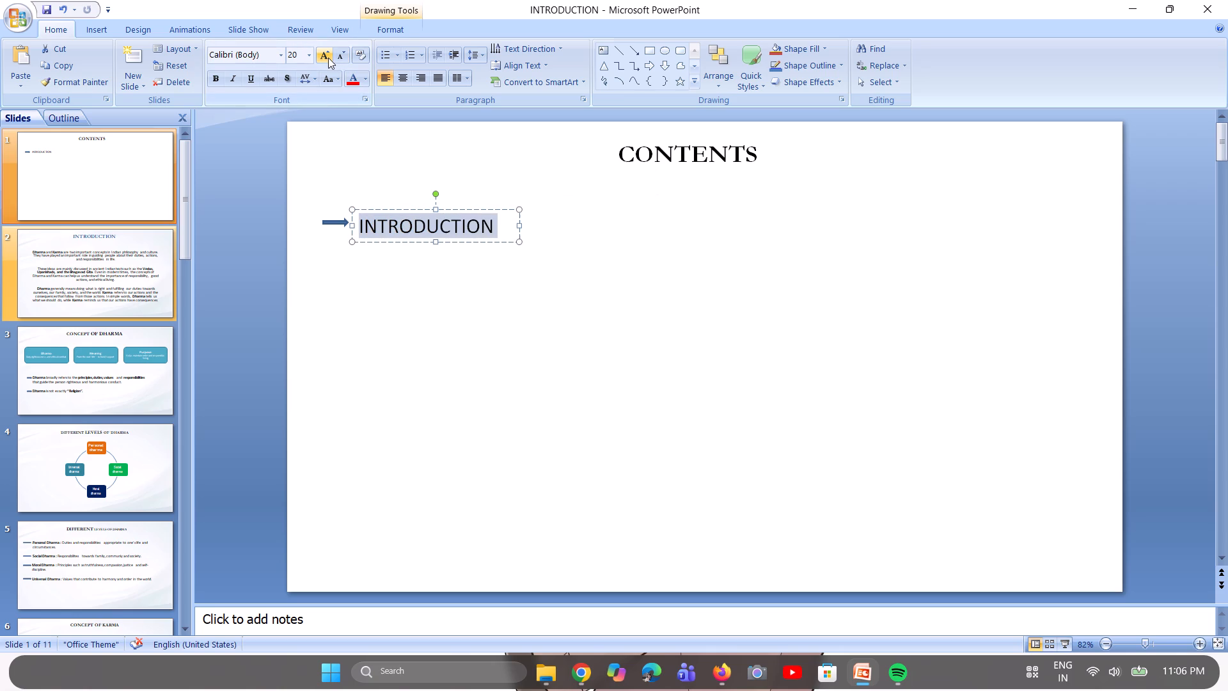
left_click(398, 255)
Move the INTRODUCTION text box slightly up so its text is vertically level with the arrow.
left_click_drag(404, 234, 416, 234)
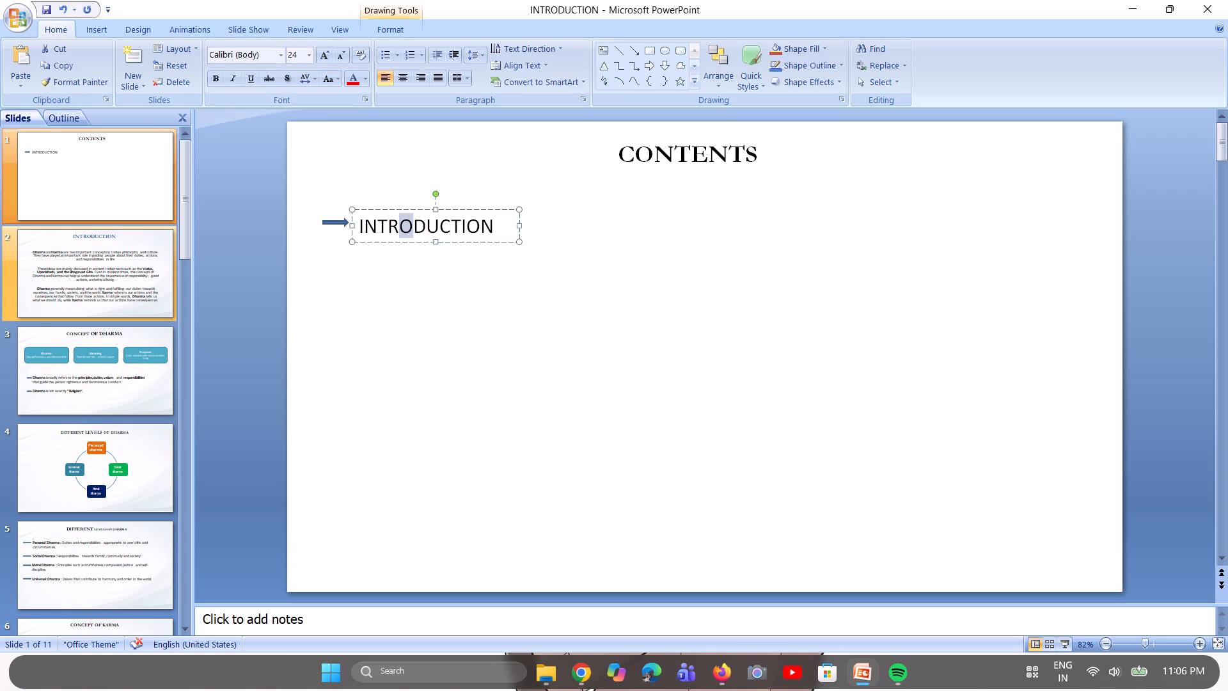
left_click_drag(416, 234, 484, 234)
left_click(470, 299)
left_click_drag(478, 232, 514, 240)
left_click(514, 240)
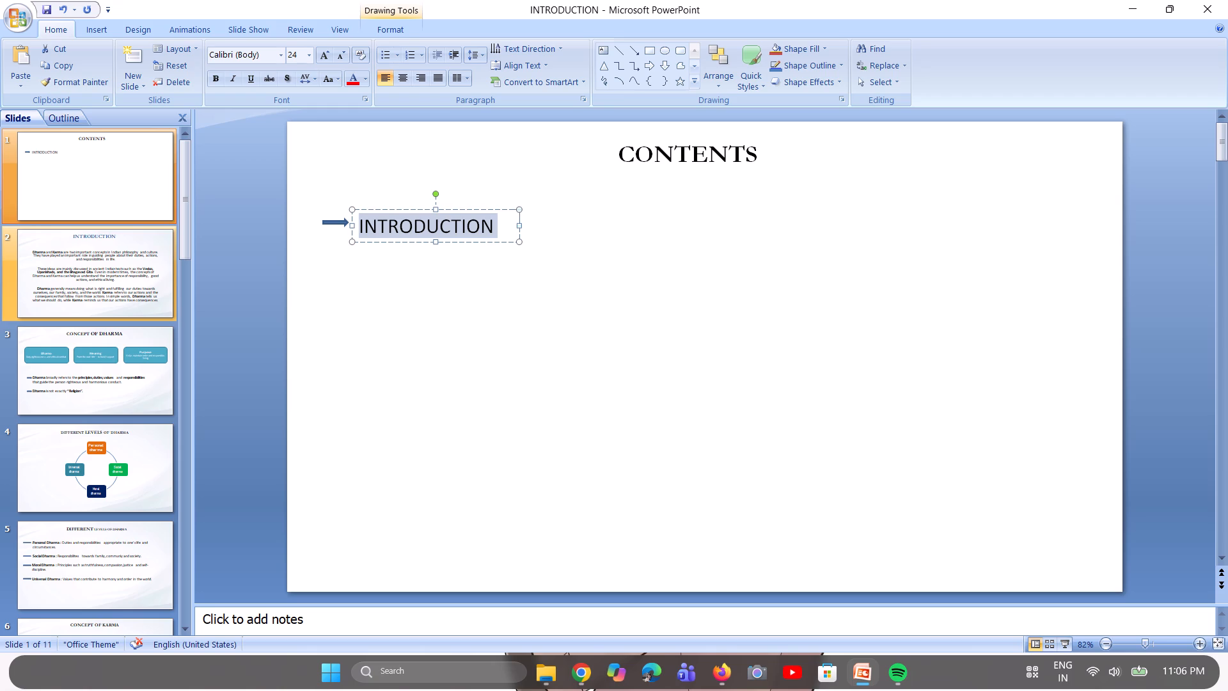
left_click(507, 235)
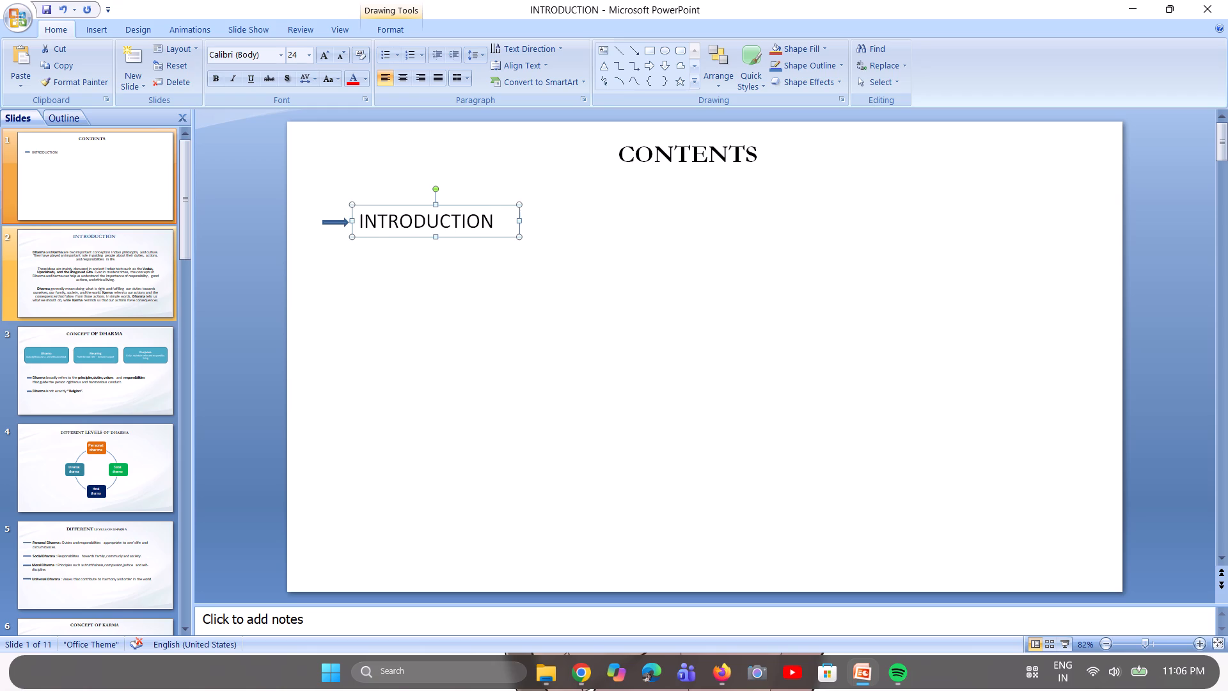
left_click(470, 316)
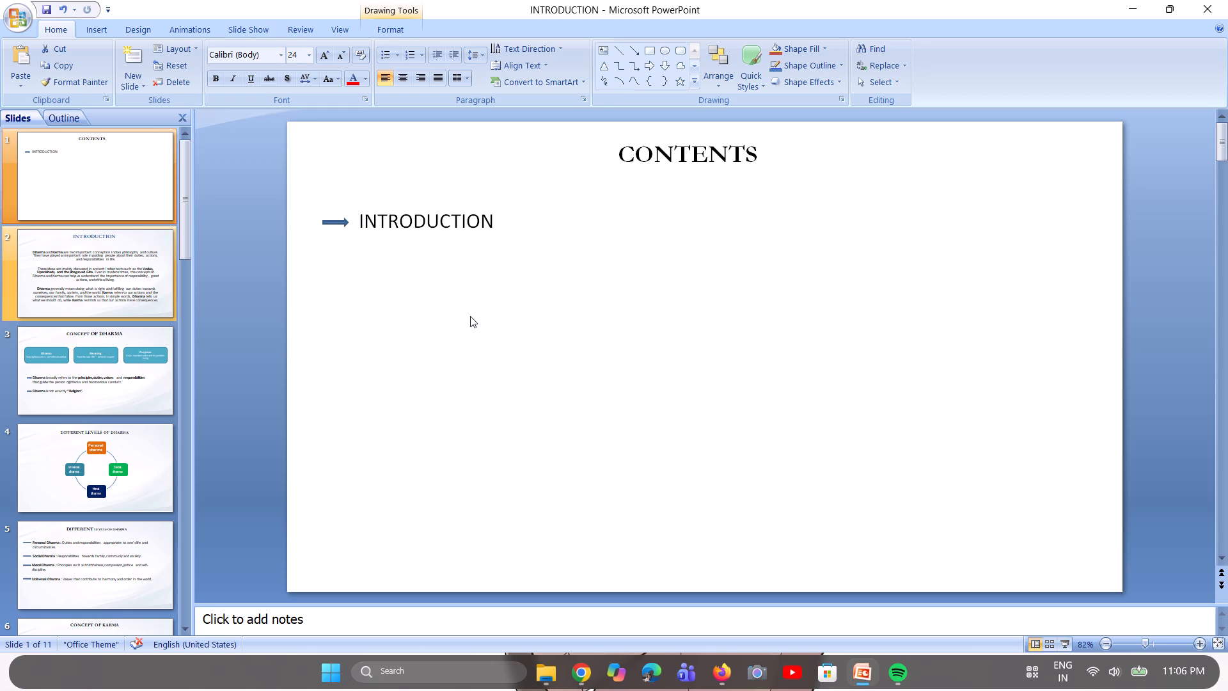
Nudge the arrow slightly right, closer to the INTRODUCTION text.
left_click(325, 218)
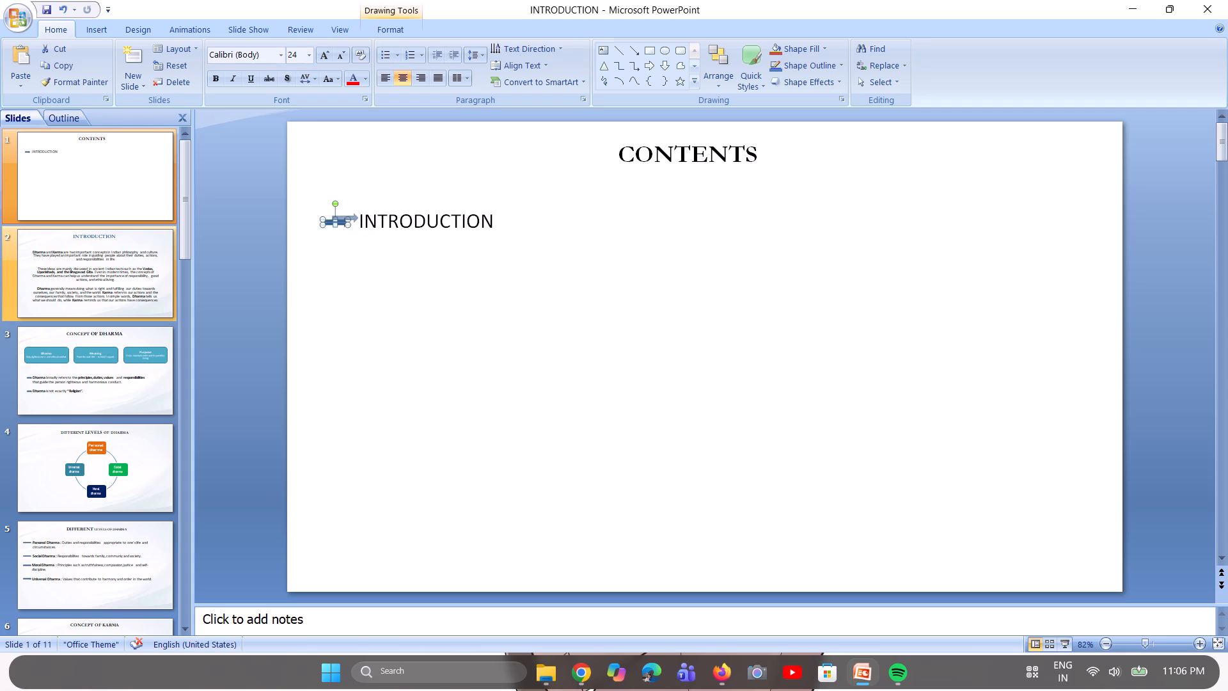
left_click(338, 306)
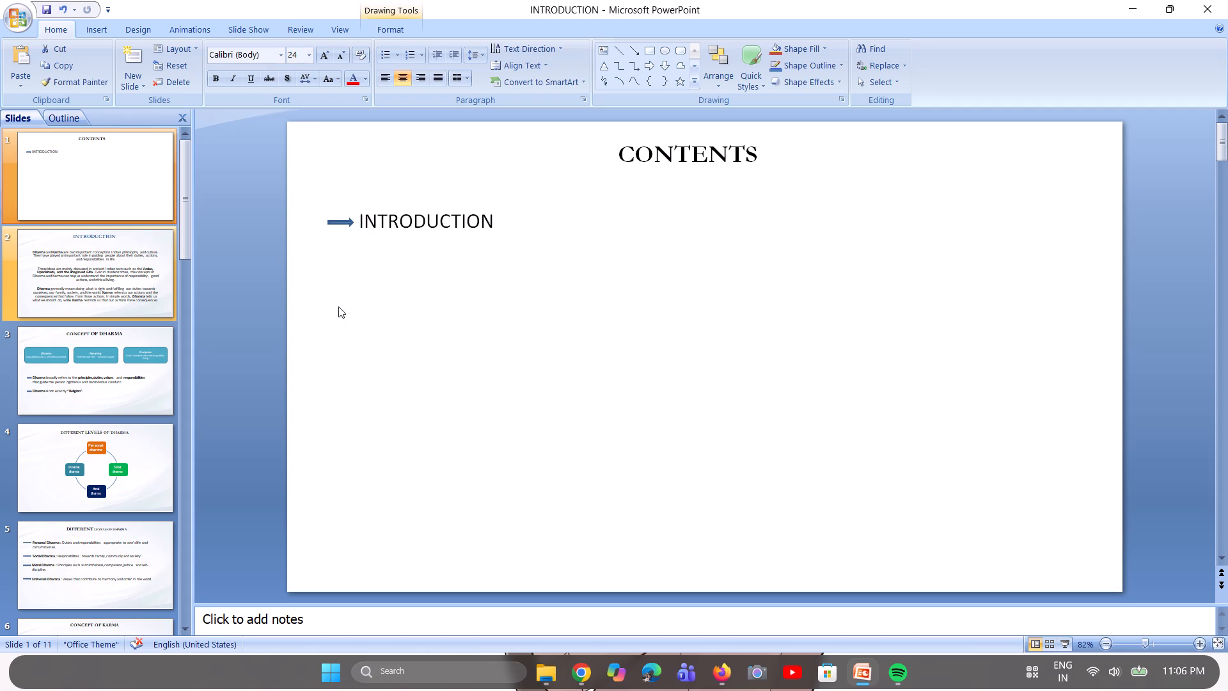
Paste another copy of the arrow on the CONTENTS slide and place it directly below the first arrow, aligned with it.
right_click(340, 312)
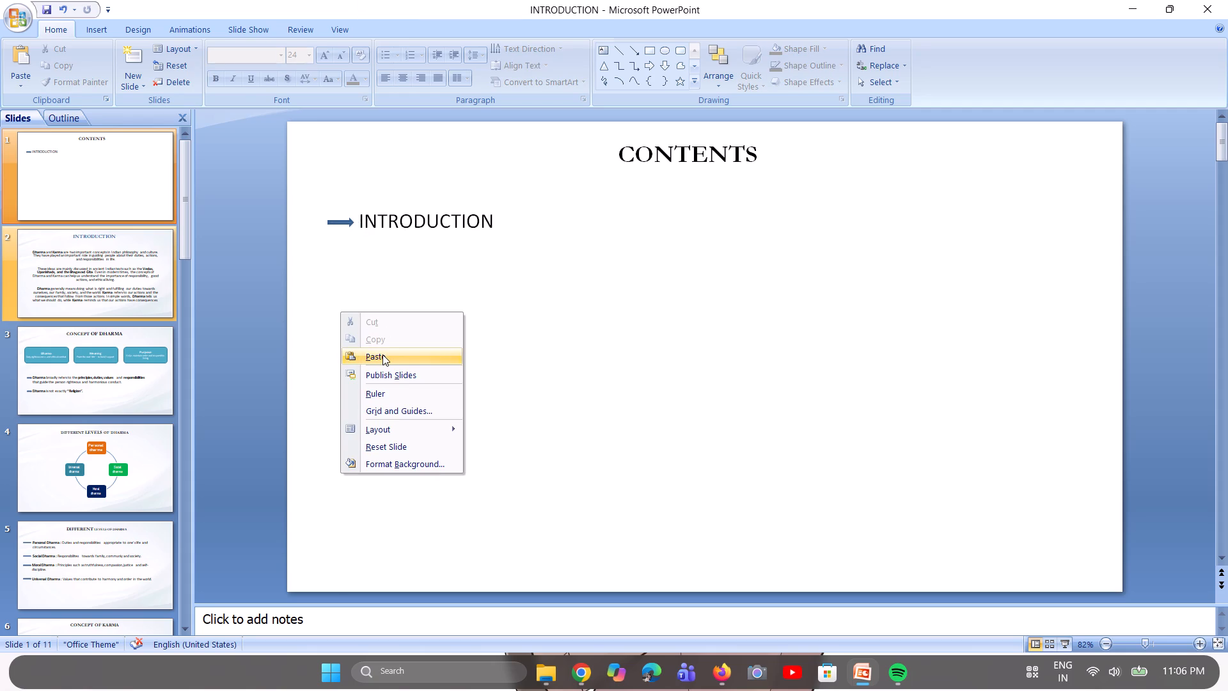
left_click(382, 354)
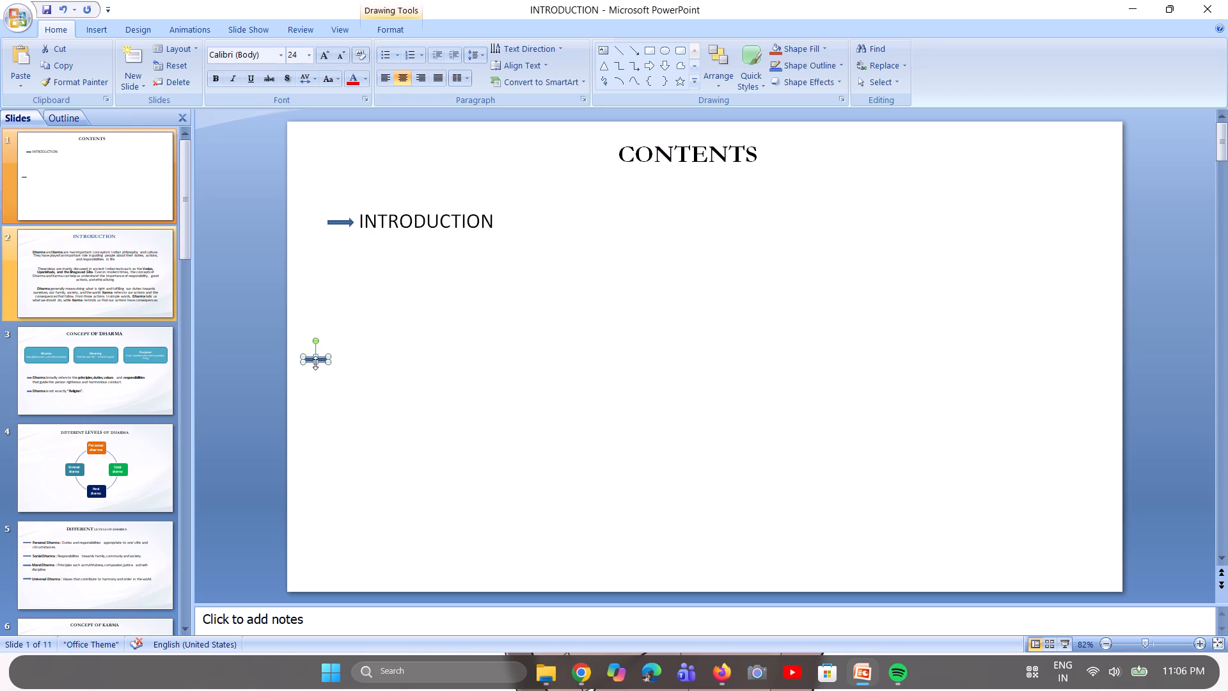
left_click_drag(315, 363, 354, 344)
left_click_drag(354, 344, 353, 361)
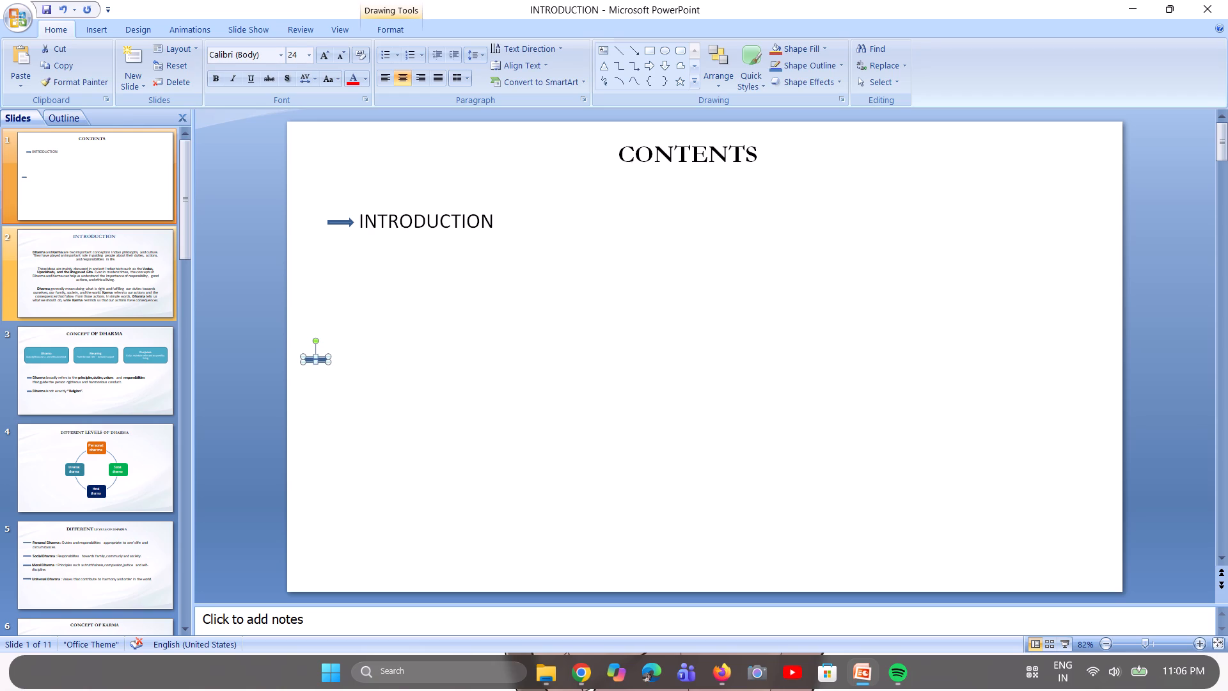
left_click_drag(324, 362, 347, 276)
left_click_drag(347, 276, 348, 260)
left_click(344, 303)
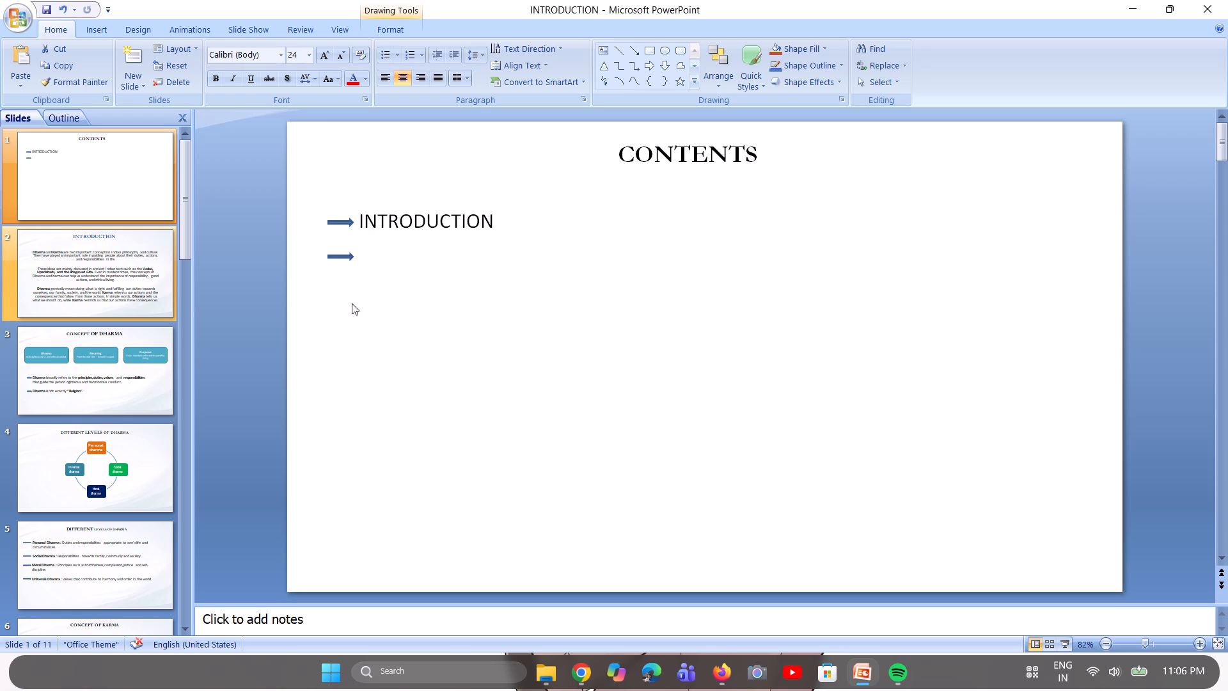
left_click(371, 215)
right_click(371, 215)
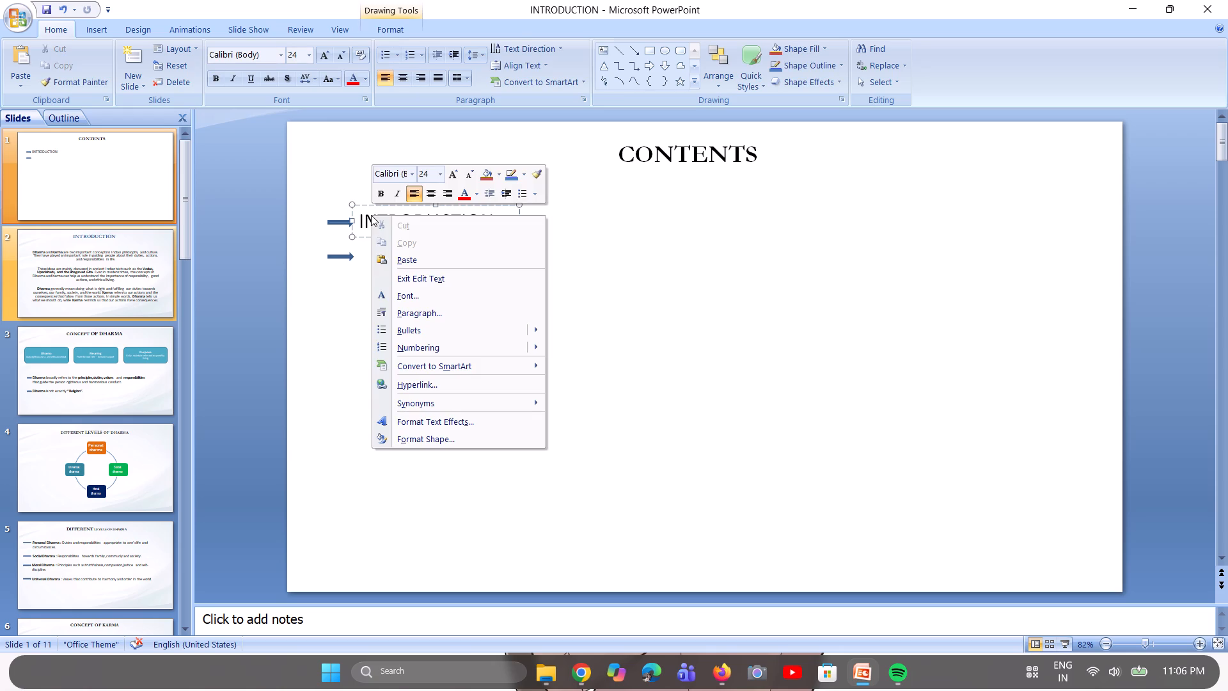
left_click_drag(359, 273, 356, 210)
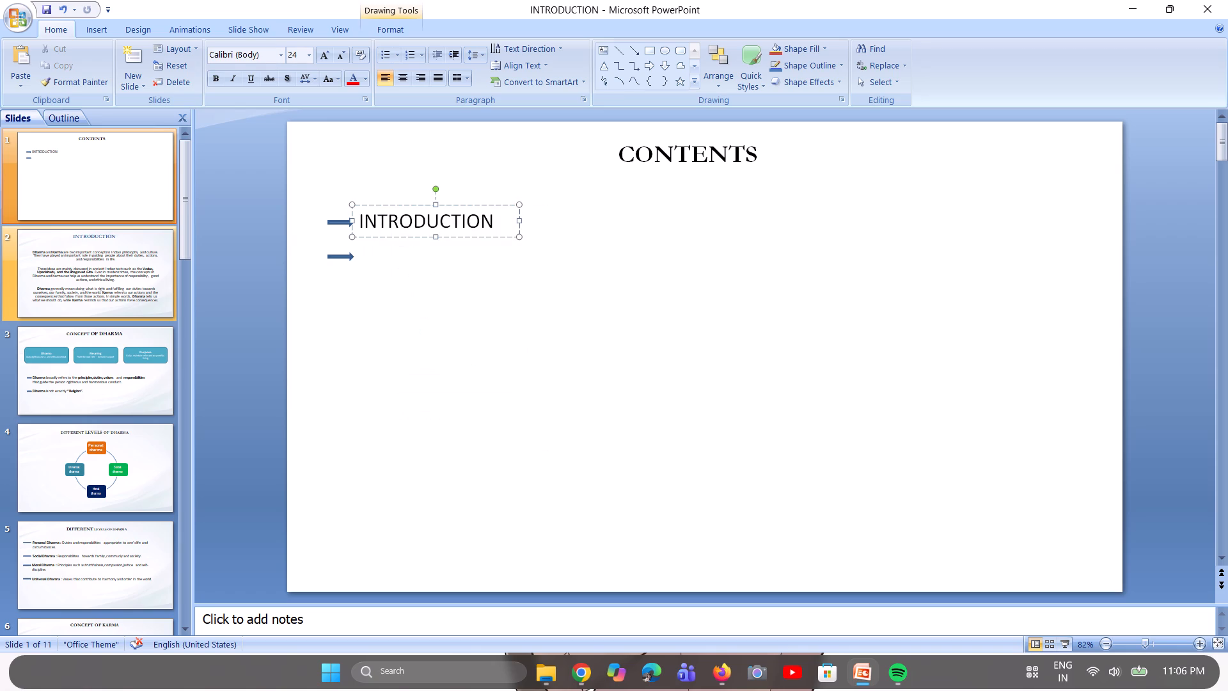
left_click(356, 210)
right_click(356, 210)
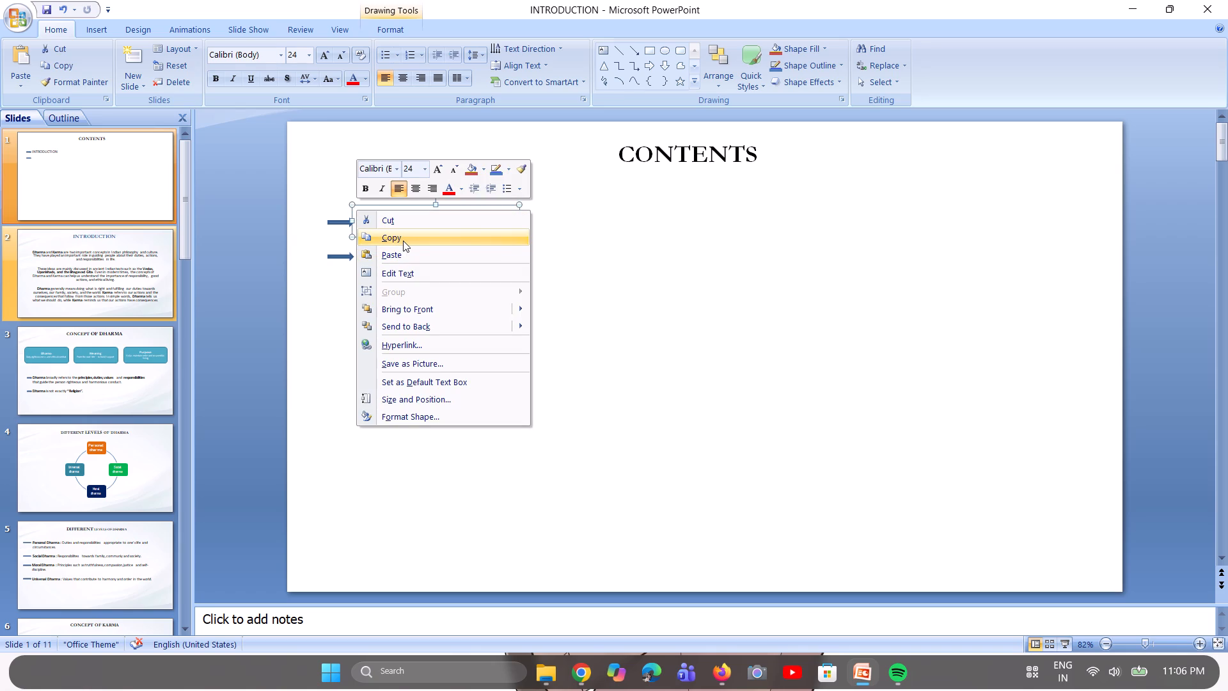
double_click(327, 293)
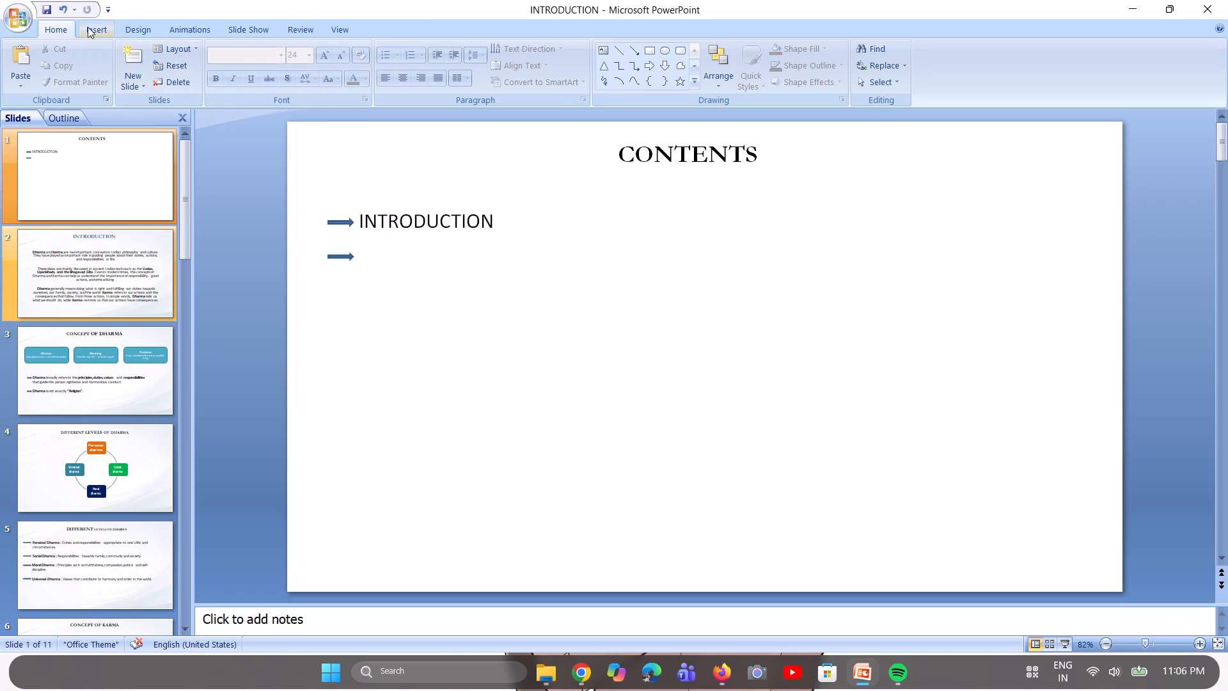
Add a text box beside the second arrow reading CONCEPT OF DHARMA, wide enough to fit on one line.
left_click_drag(88, 26, 336, 52)
left_click_drag(336, 52, 363, 217)
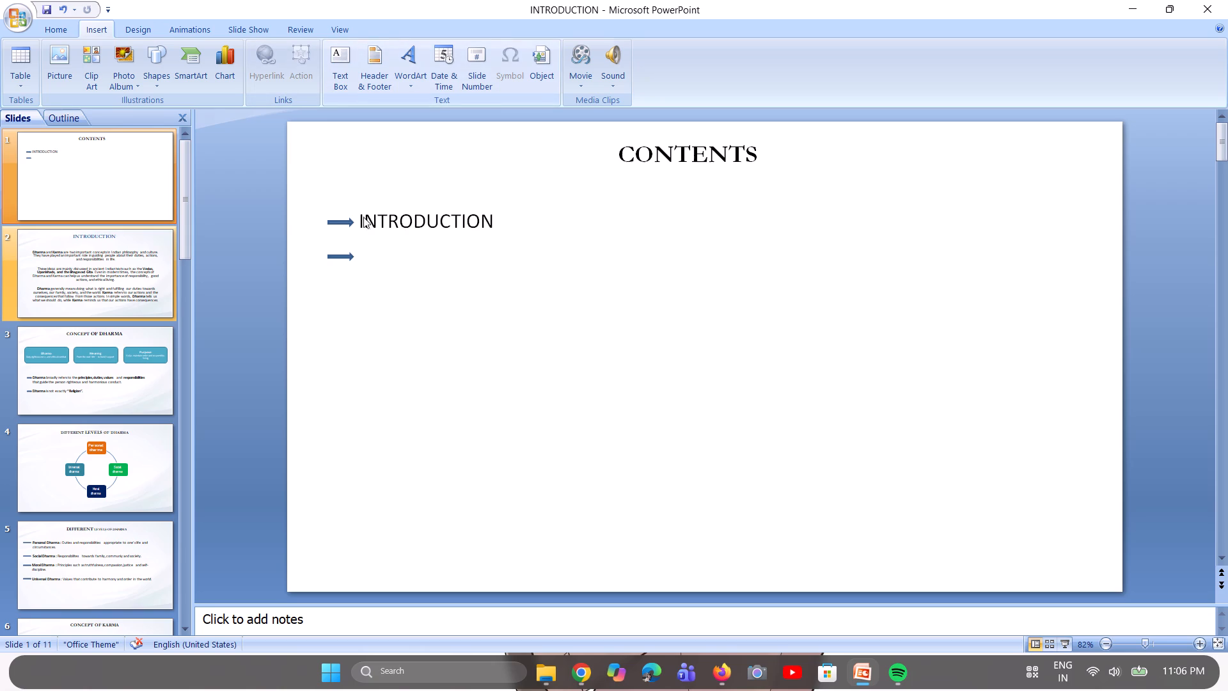
left_click_drag(363, 217, 363, 251)
left_click_drag(363, 251, 423, 260)
left_click(349, 82)
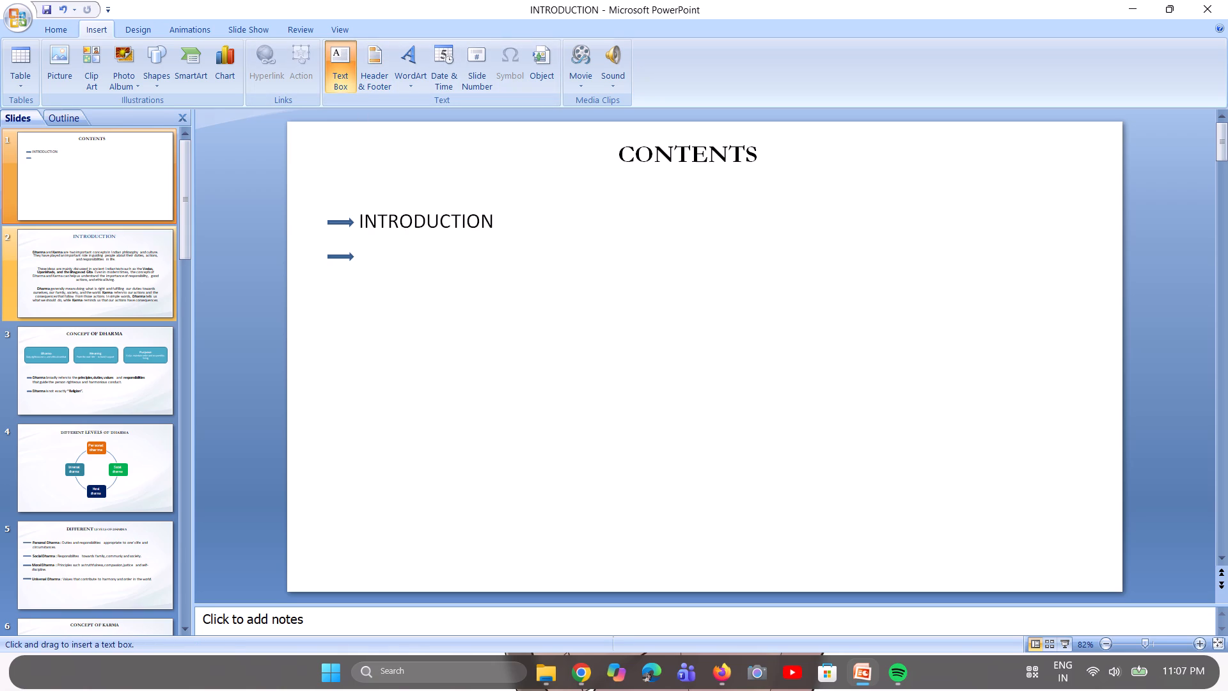
left_click_drag(364, 256, 454, 251)
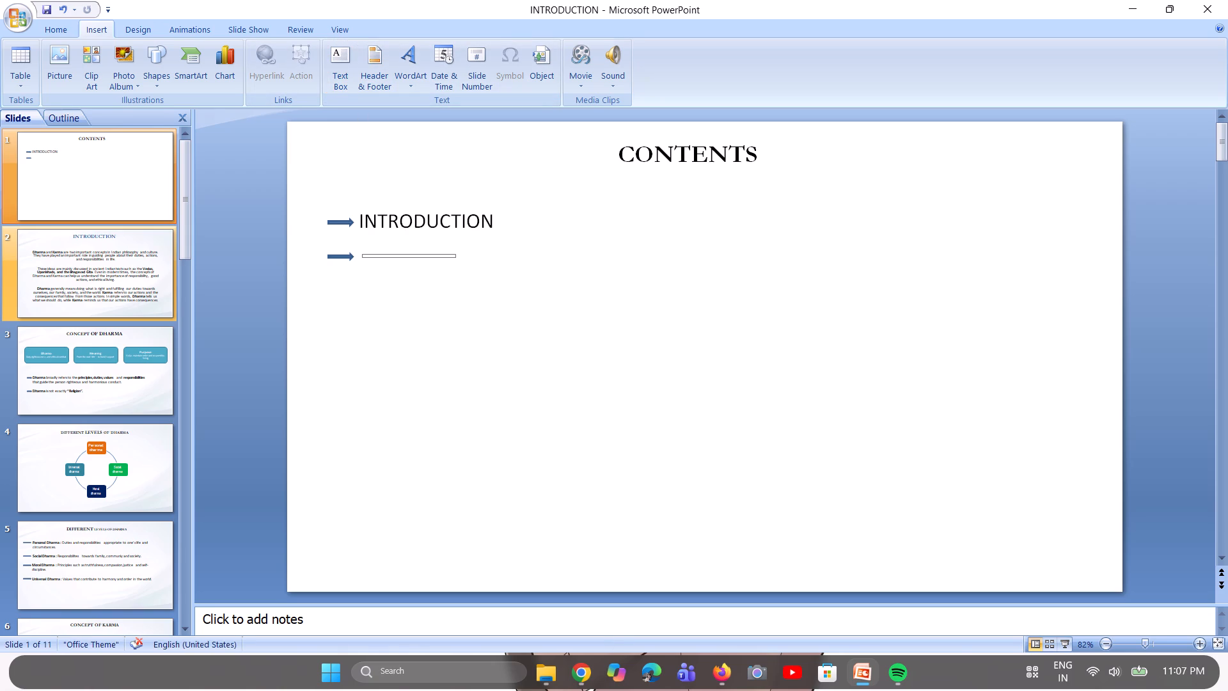
left_click_drag(454, 251, 482, 253)
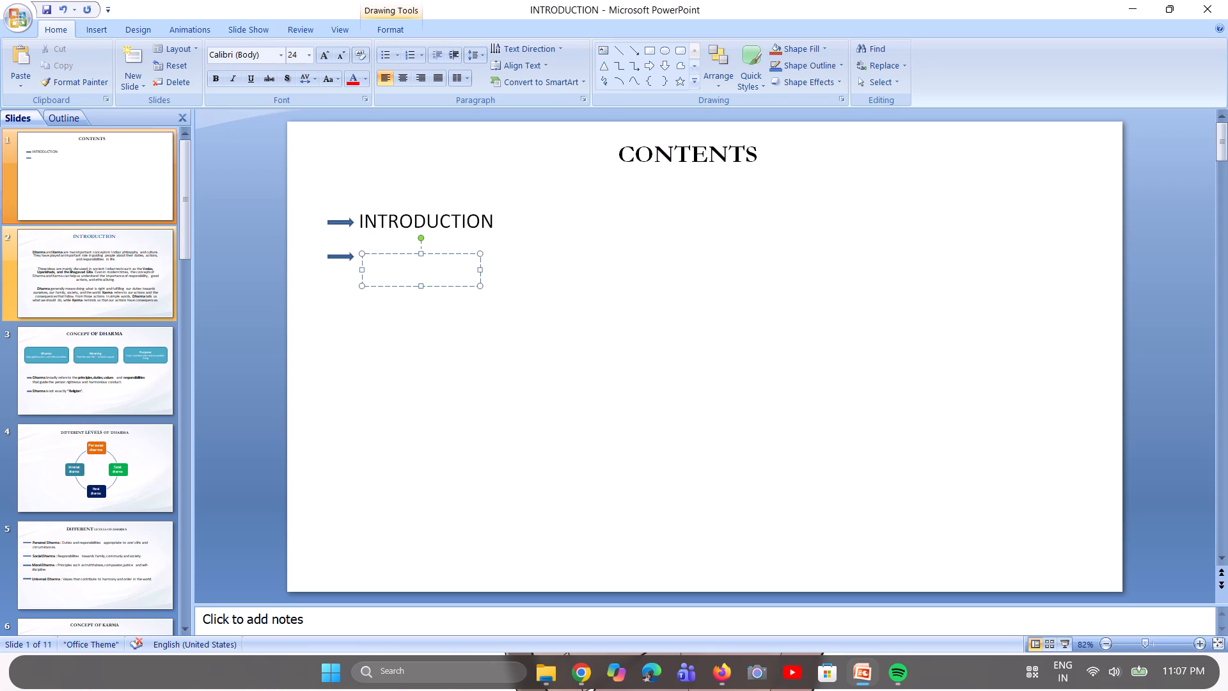
type("CONCEPT")
key("space")
type("OF T")
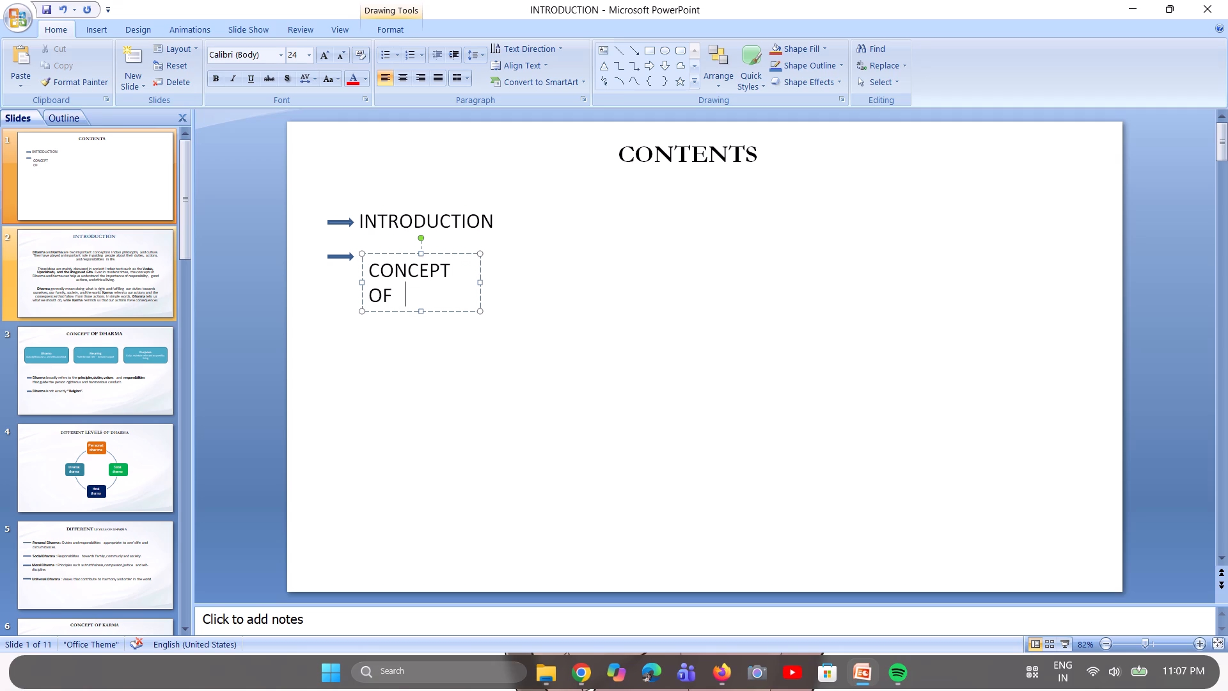
key("BackSpace")
type("DHARMA")
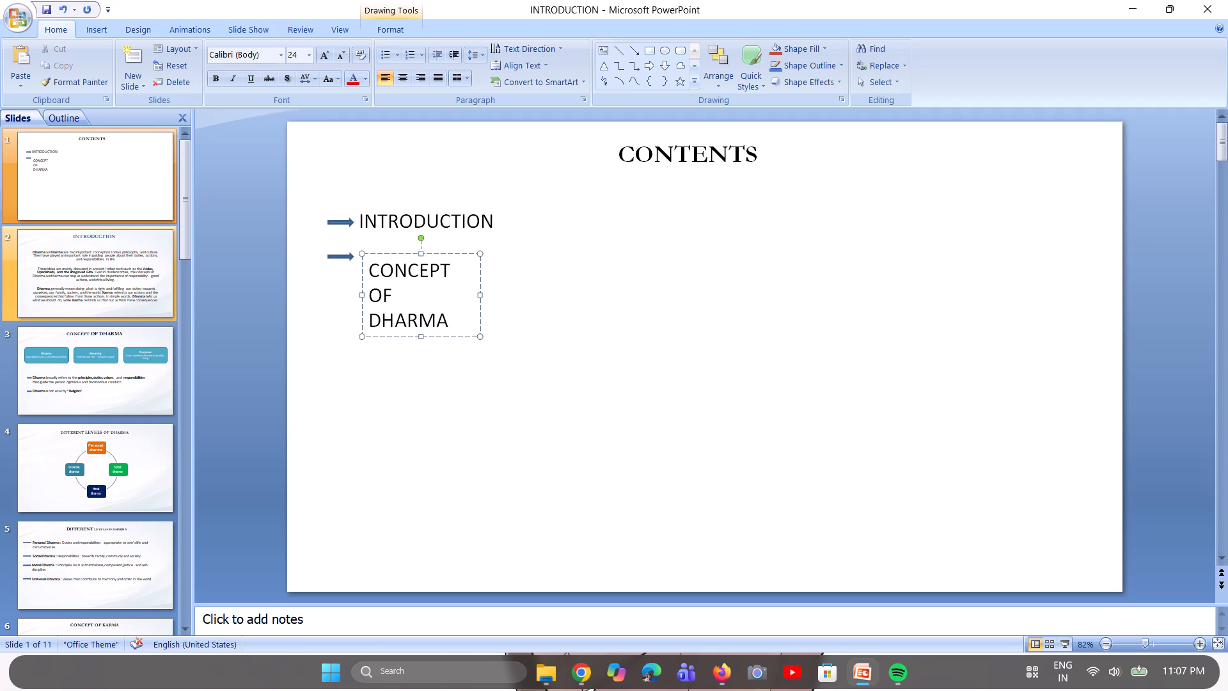
left_click_drag(480, 293, 541, 292)
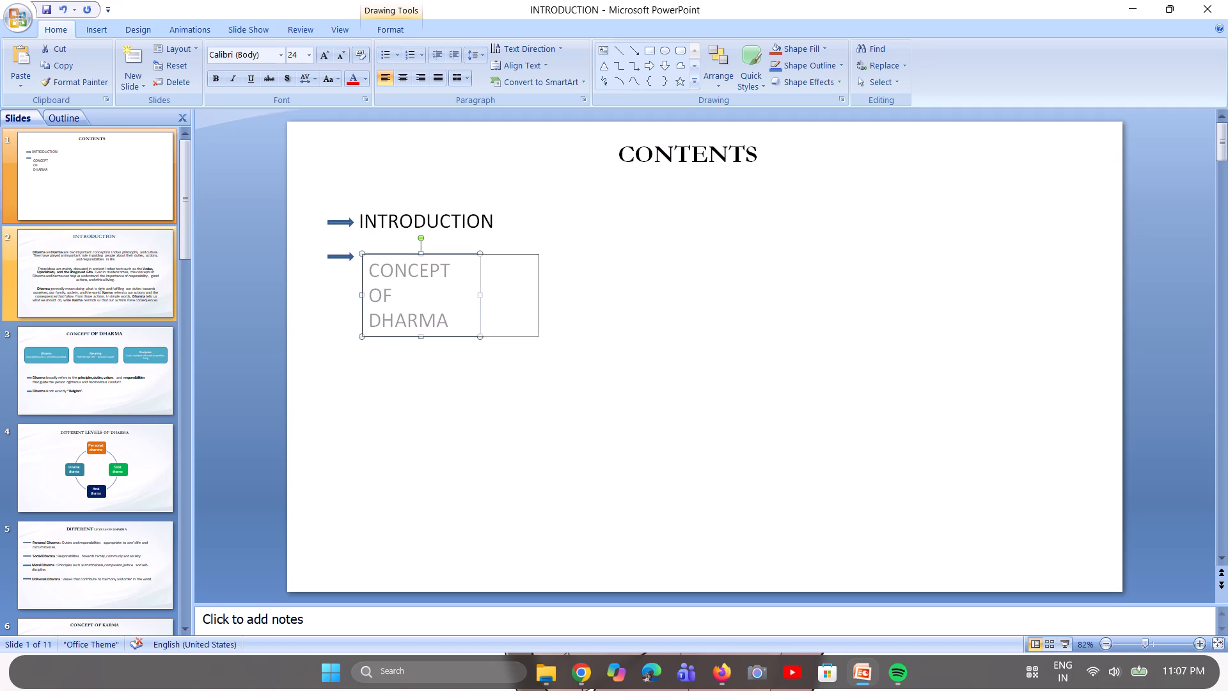
left_click_drag(541, 292, 571, 296)
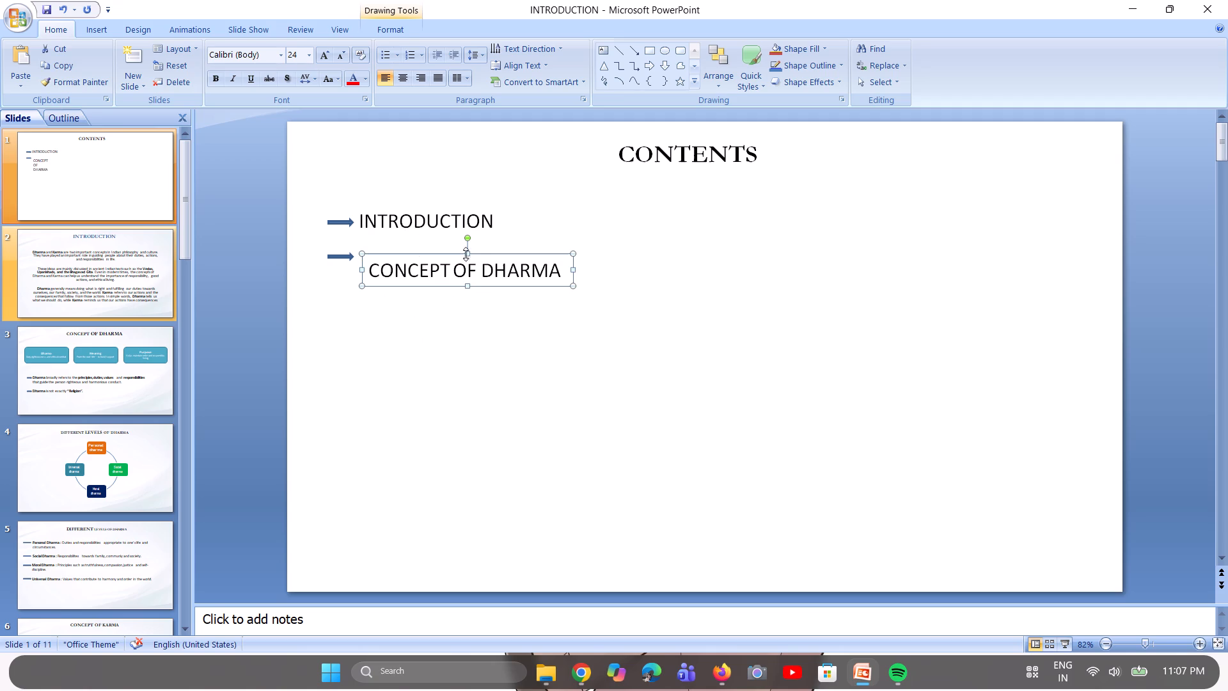
Move the CONCEPT OF DHARMA text box up and slightly left so its text is level with the second arrow.
left_click_drag(372, 282, 369, 262)
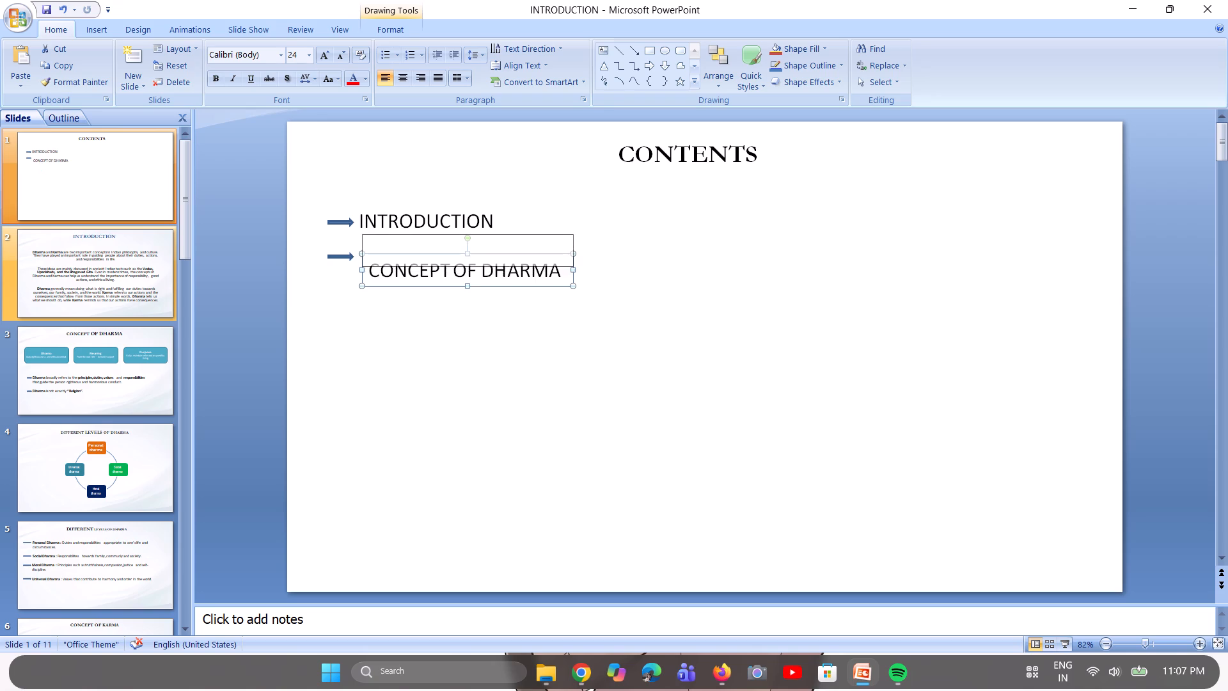
left_click_drag(369, 262, 368, 266)
left_click(352, 333)
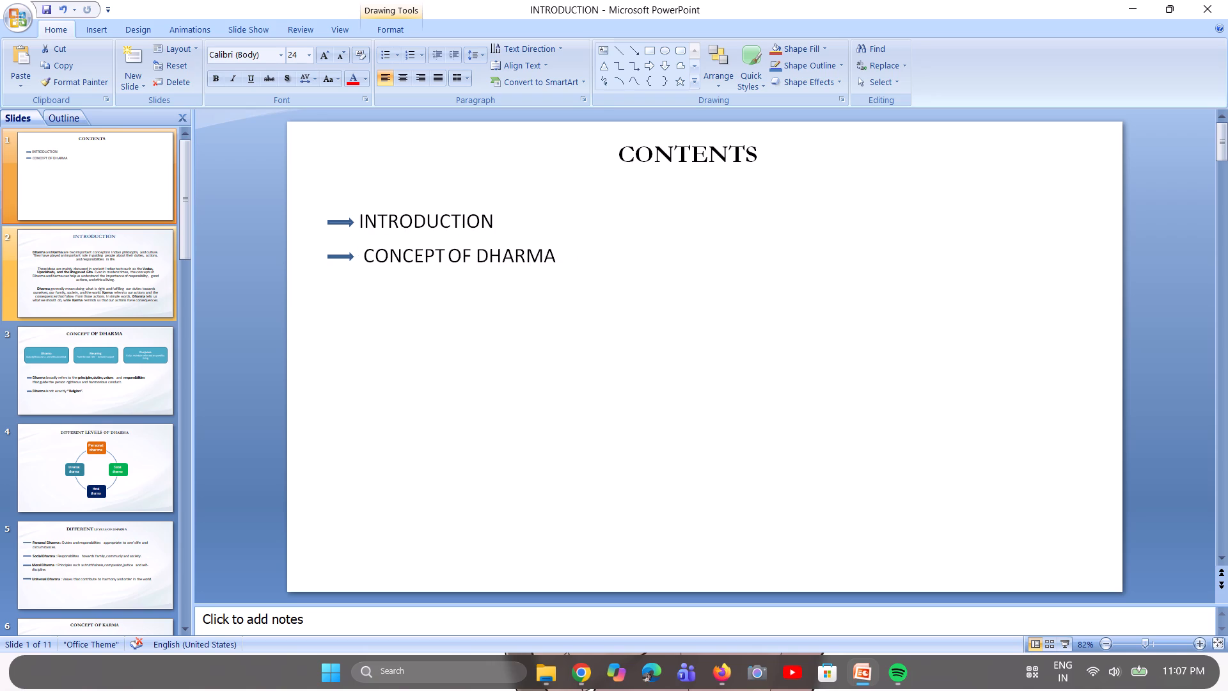
Reduce the font size of the CONCEPT OF DHARMA entry to 20.
left_click_drag(366, 252, 569, 242)
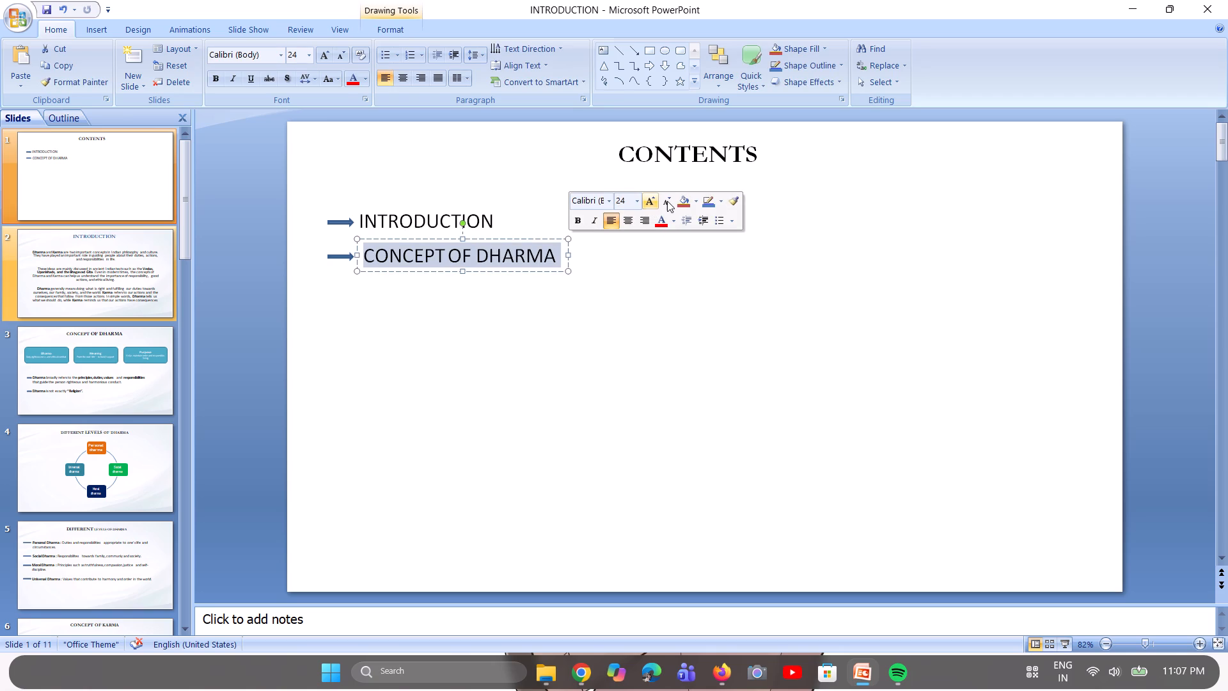
left_click(667, 201)
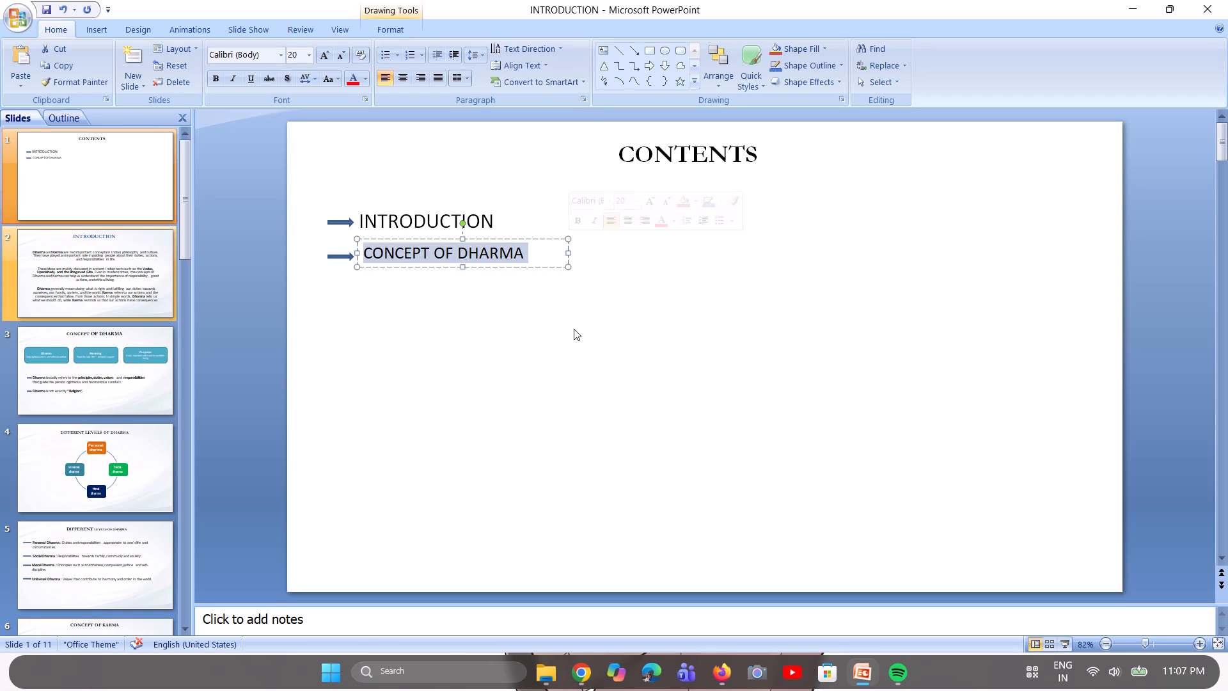
left_click(574, 329)
left_click(488, 258)
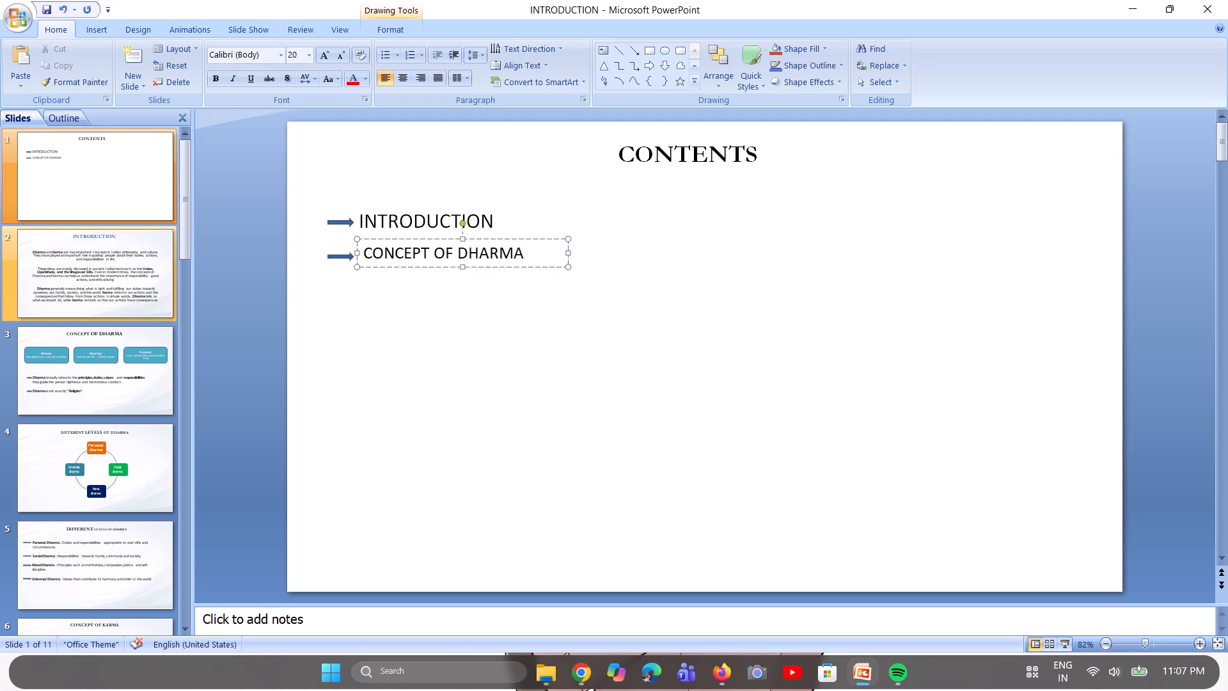
Nudge the CONCEPT OF DHARMA text box slightly down so its text is level with the second arrow again.
left_click_drag(553, 266, 550, 271)
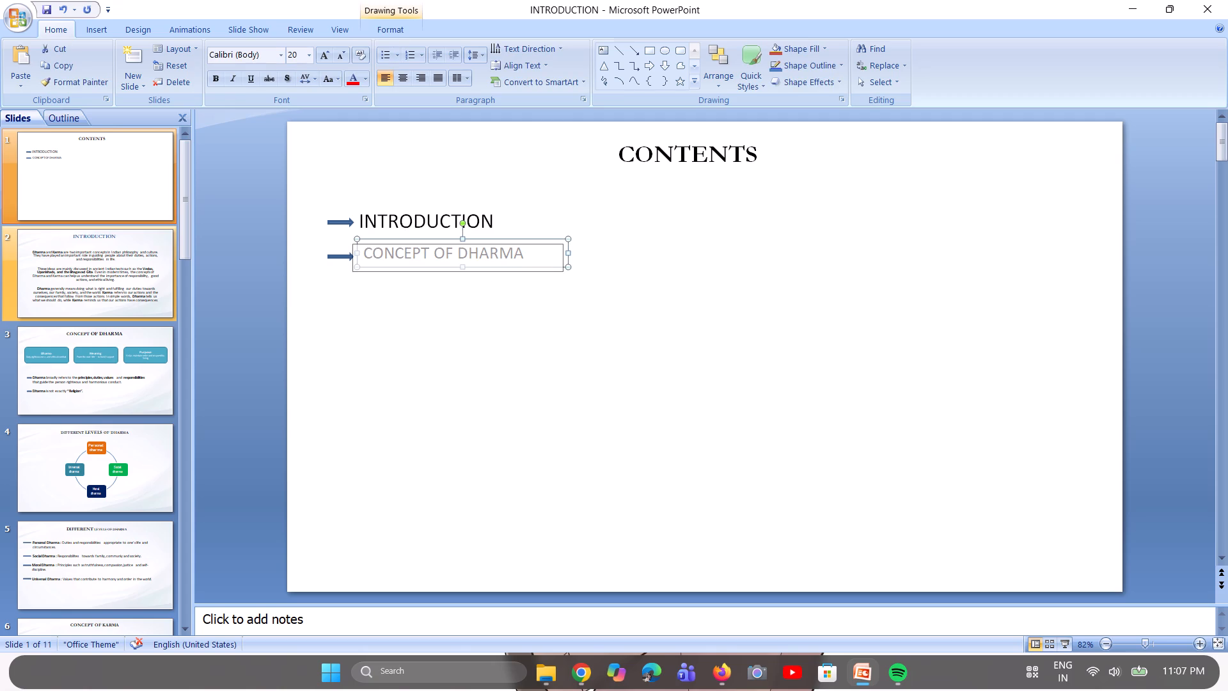
left_click_drag(550, 271, 553, 273)
left_click_drag(468, 318, 455, 238)
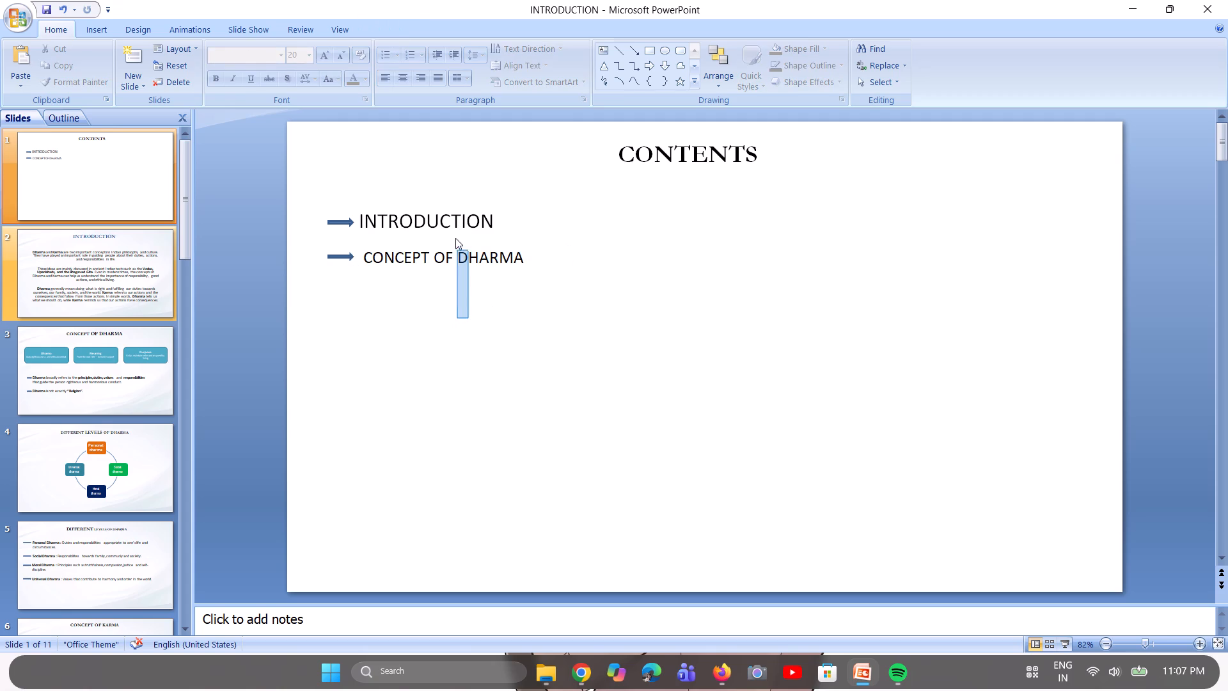
left_click_drag(455, 238, 446, 287)
Reduce the font size of the INTRODUCTION entry to 20.
double_click(364, 218)
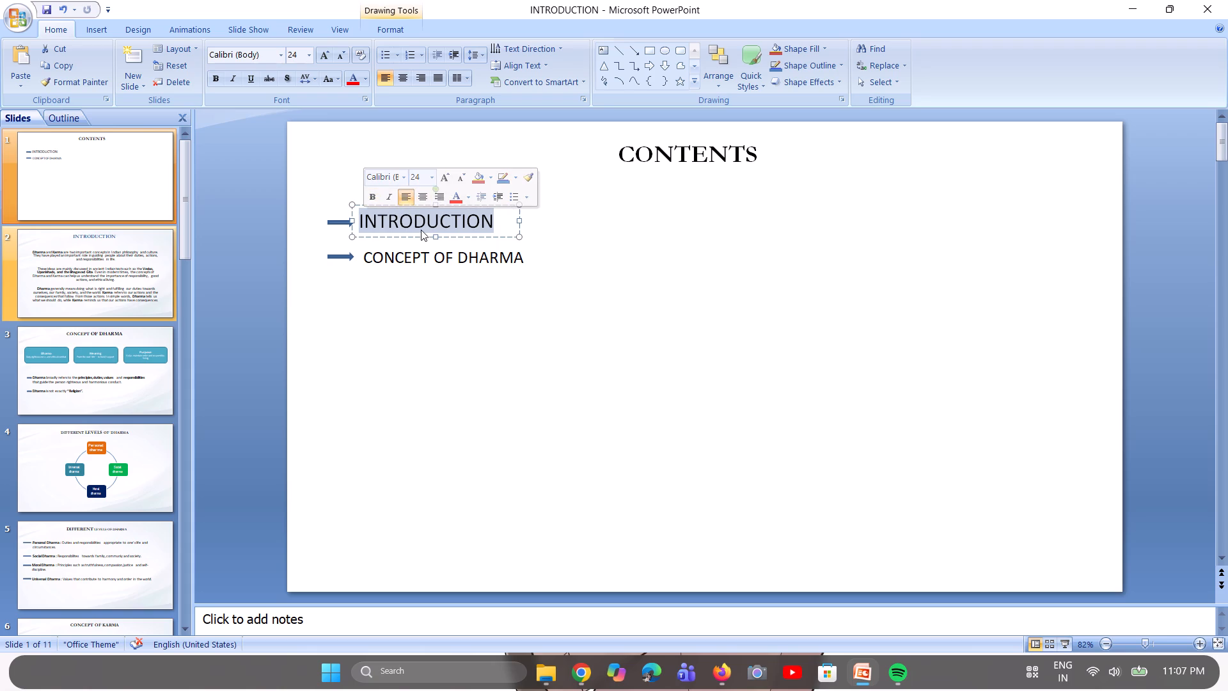
left_click(462, 182)
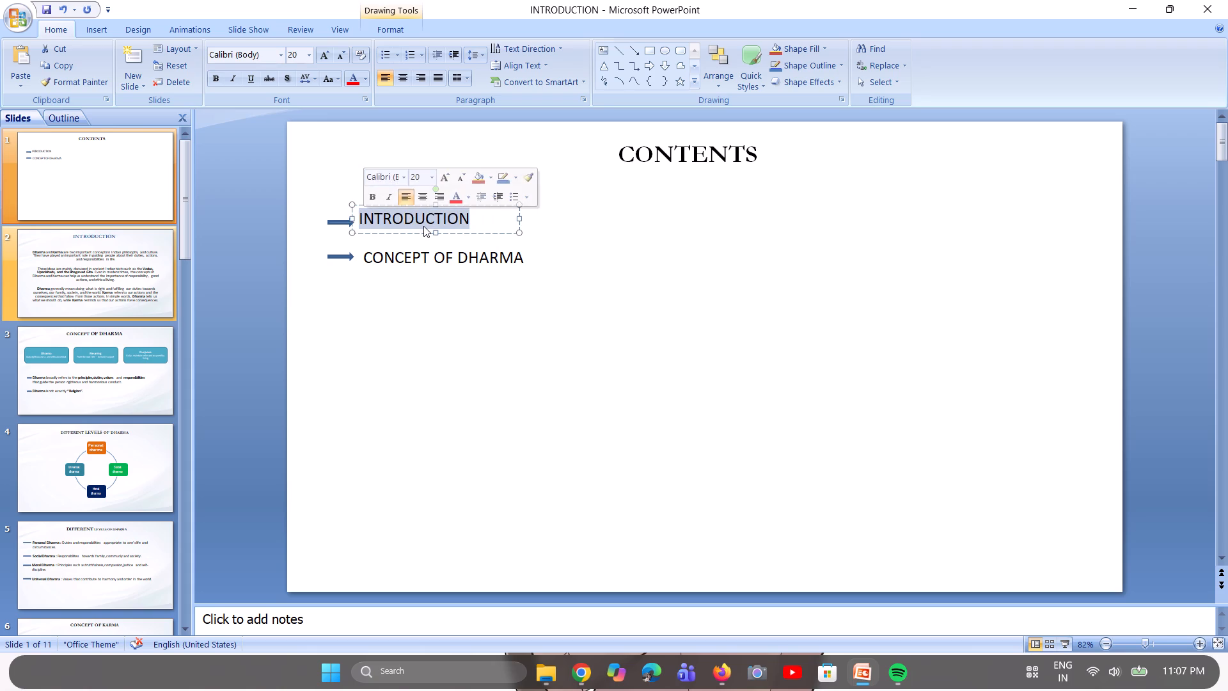
Move the INTRODUCTION text box slightly down so its text is vertically level with the first arrow.
left_click_drag(423, 225, 421, 234)
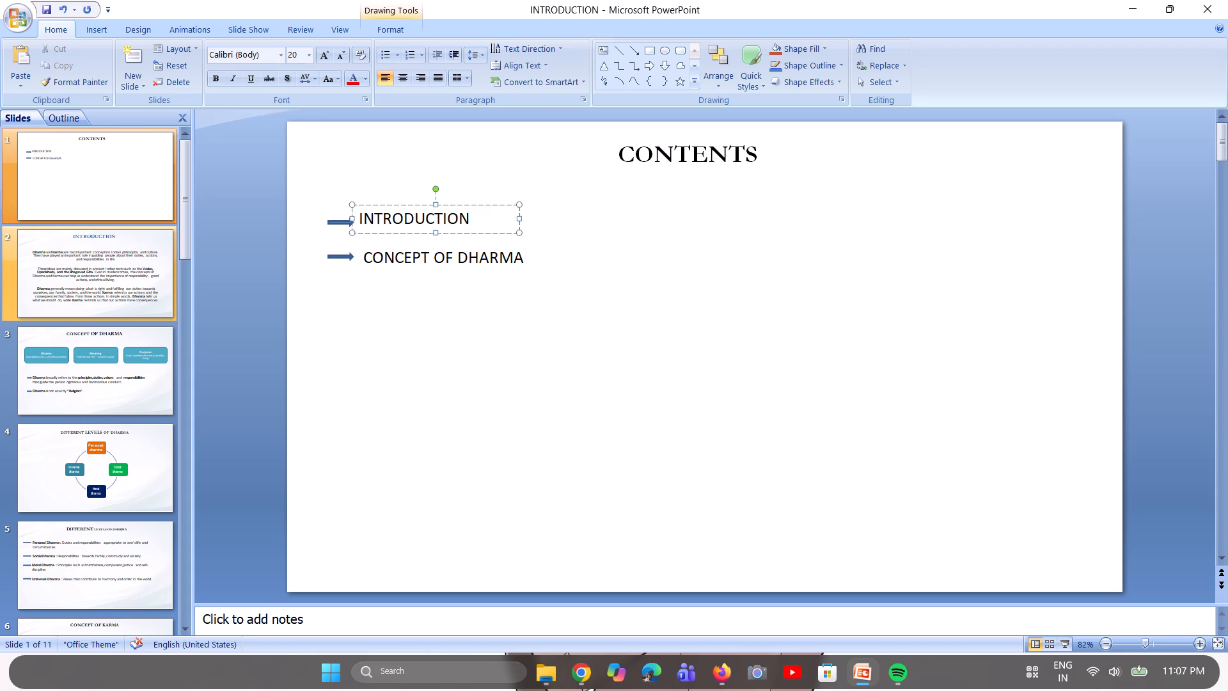
left_click_drag(502, 221, 503, 225)
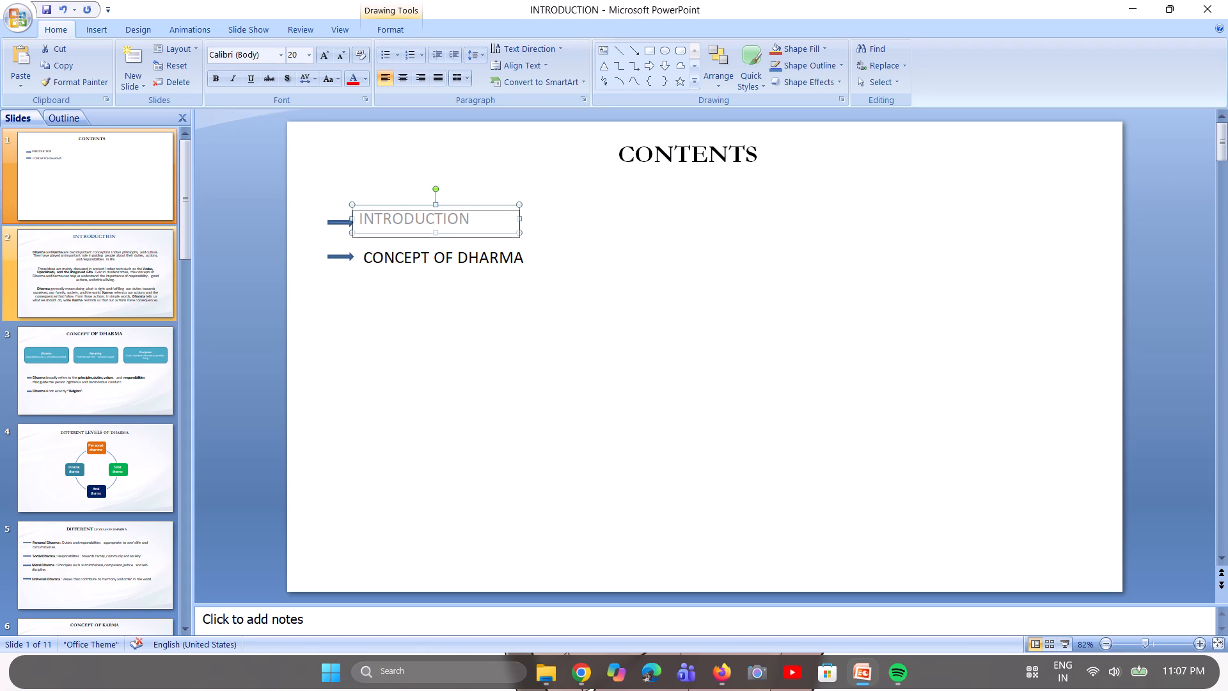
left_click_drag(503, 225, 508, 227)
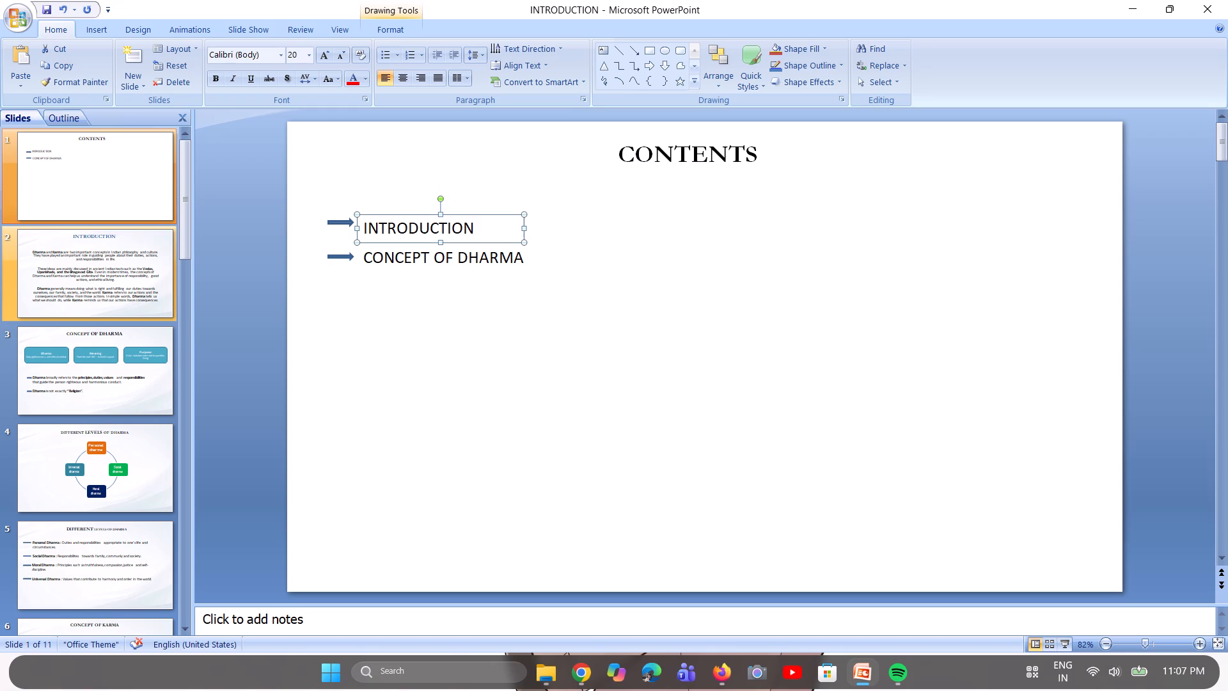
left_click_drag(514, 236, 507, 228)
left_click(436, 436)
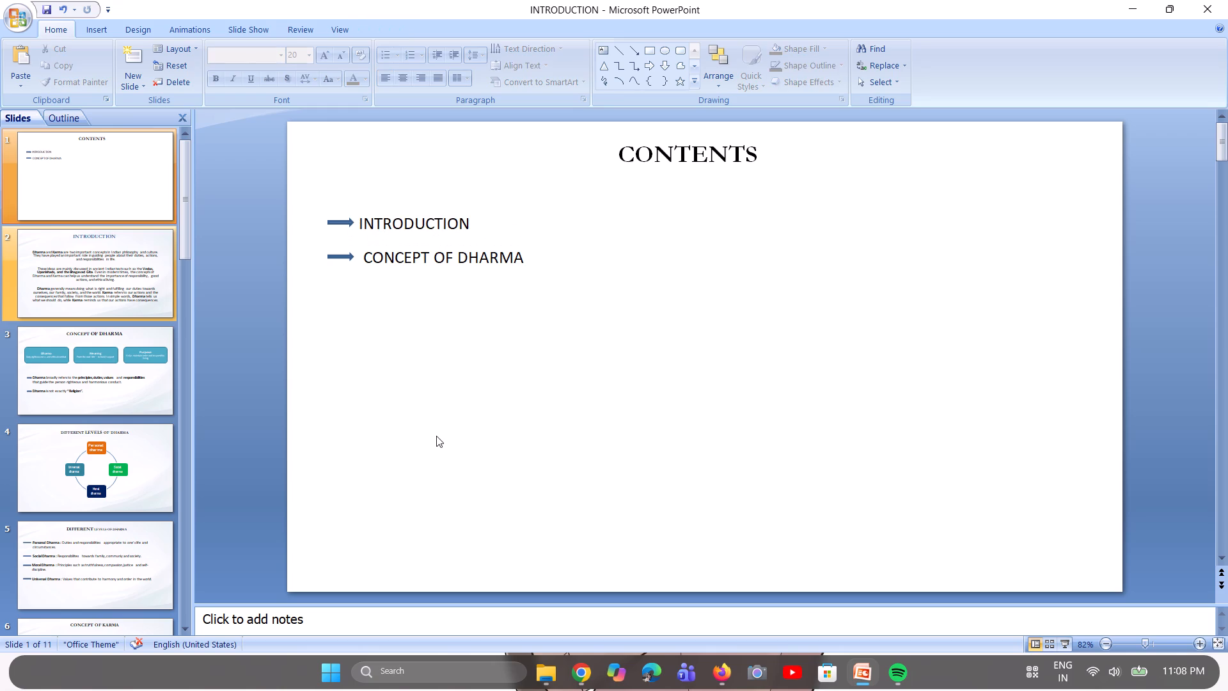
Nudge the CONCEPT OF DHARMA text box slightly left so its text starts in line with INTRODUCTION above.
left_click(395, 257)
left_click(554, 267)
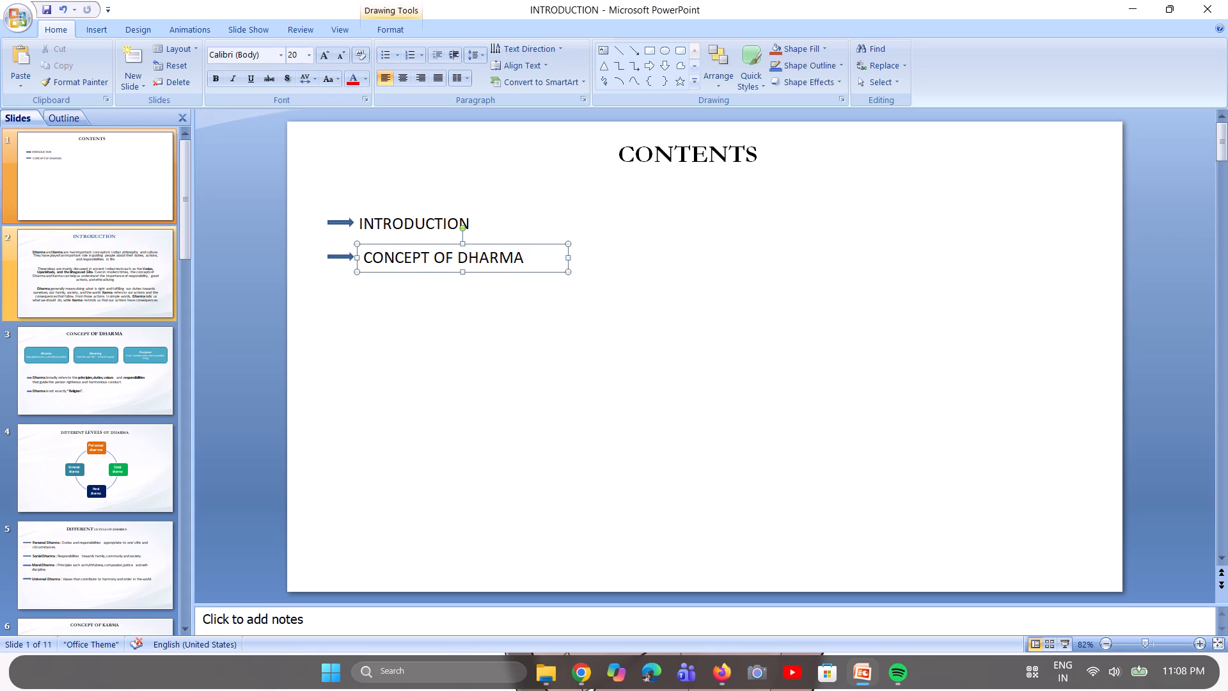
left_click(511, 342)
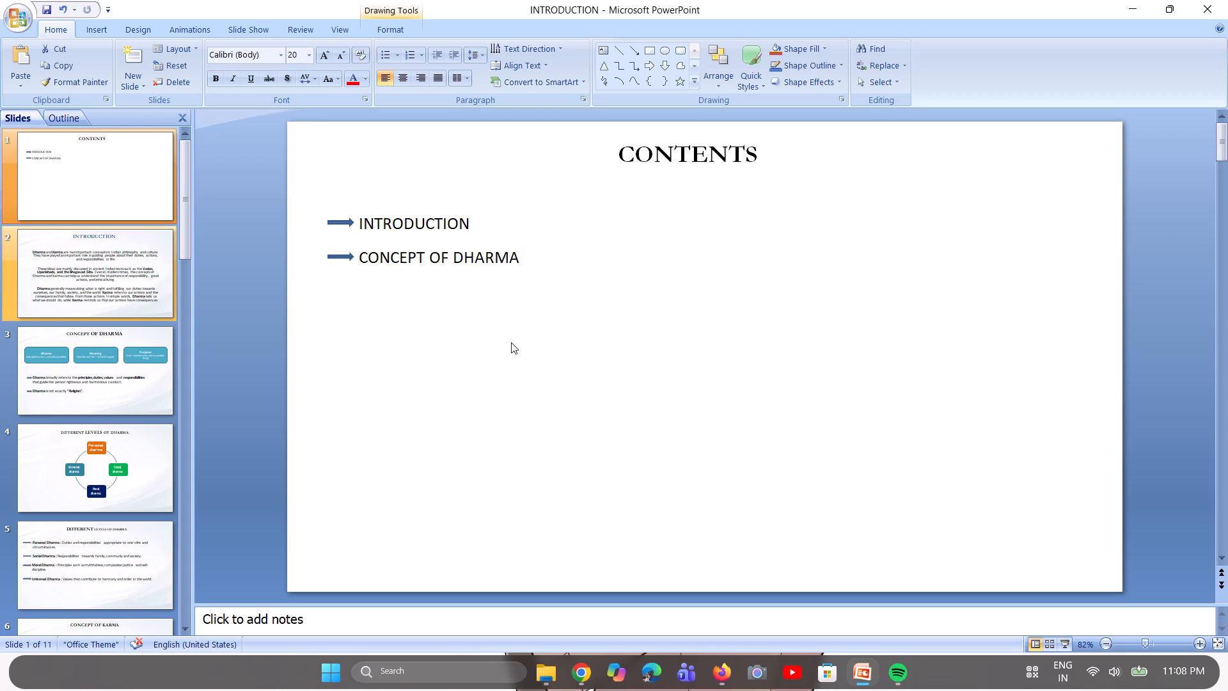
Paste a third arrow onto the CONTENTS slide and line it up directly below the CONCEPT OF DHARMA arrow, matching the existing spacing.
right_click(340, 316)
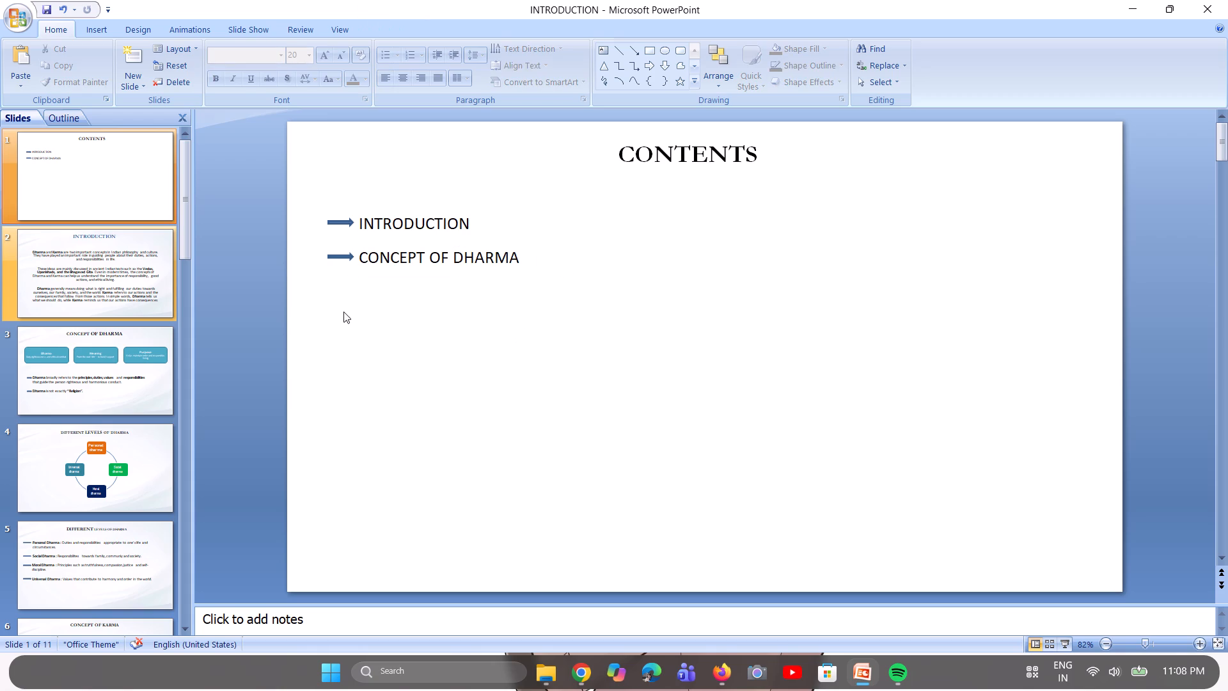
left_click(414, 363)
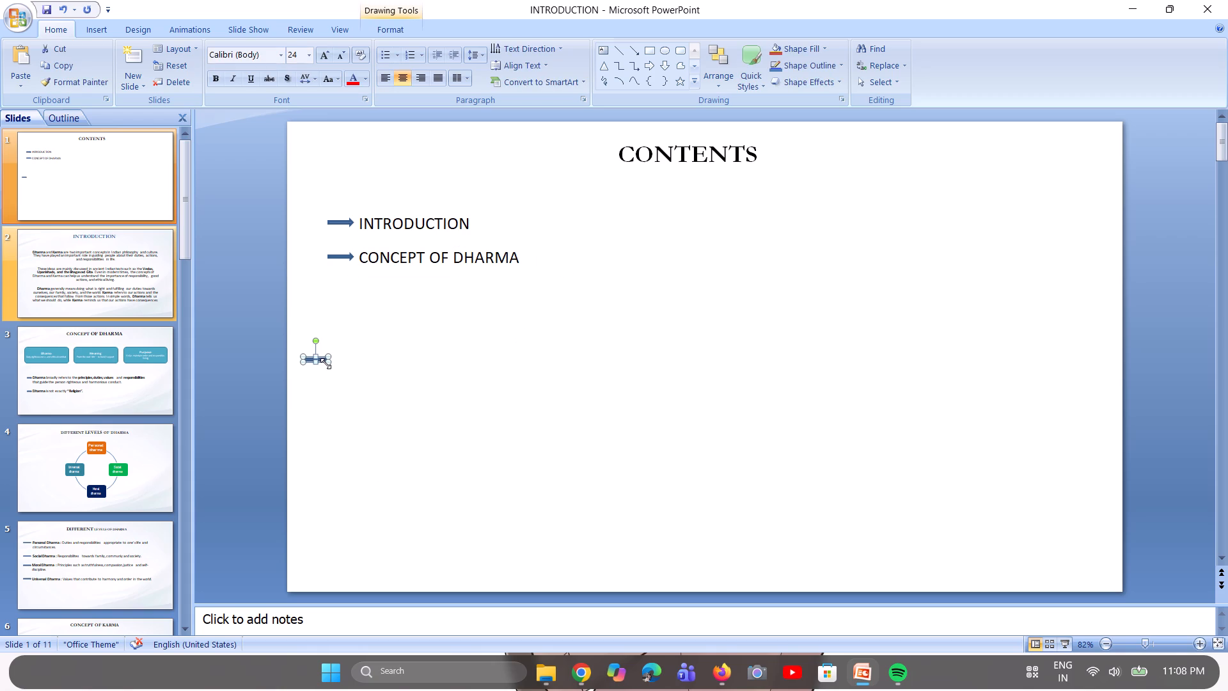
left_click(326, 363)
left_click(62, 10)
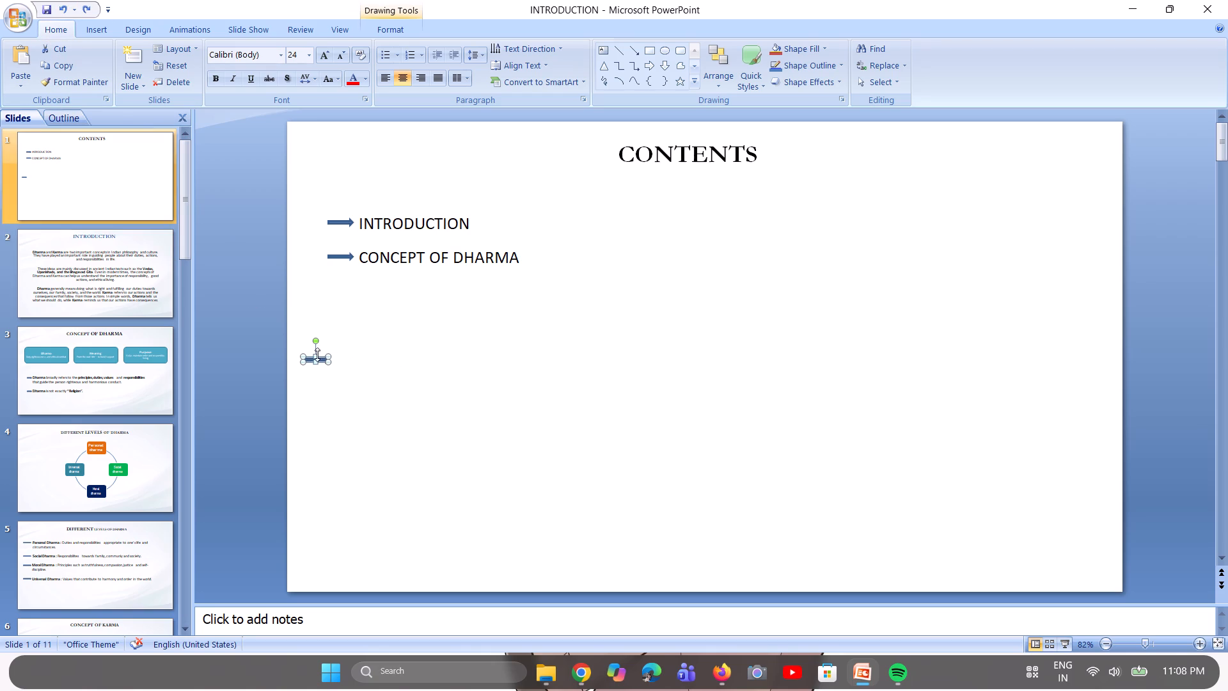
left_click_drag(324, 360, 352, 300)
left_click_drag(352, 300, 346, 292)
left_click_drag(346, 292, 348, 289)
left_click_drag(348, 289, 350, 287)
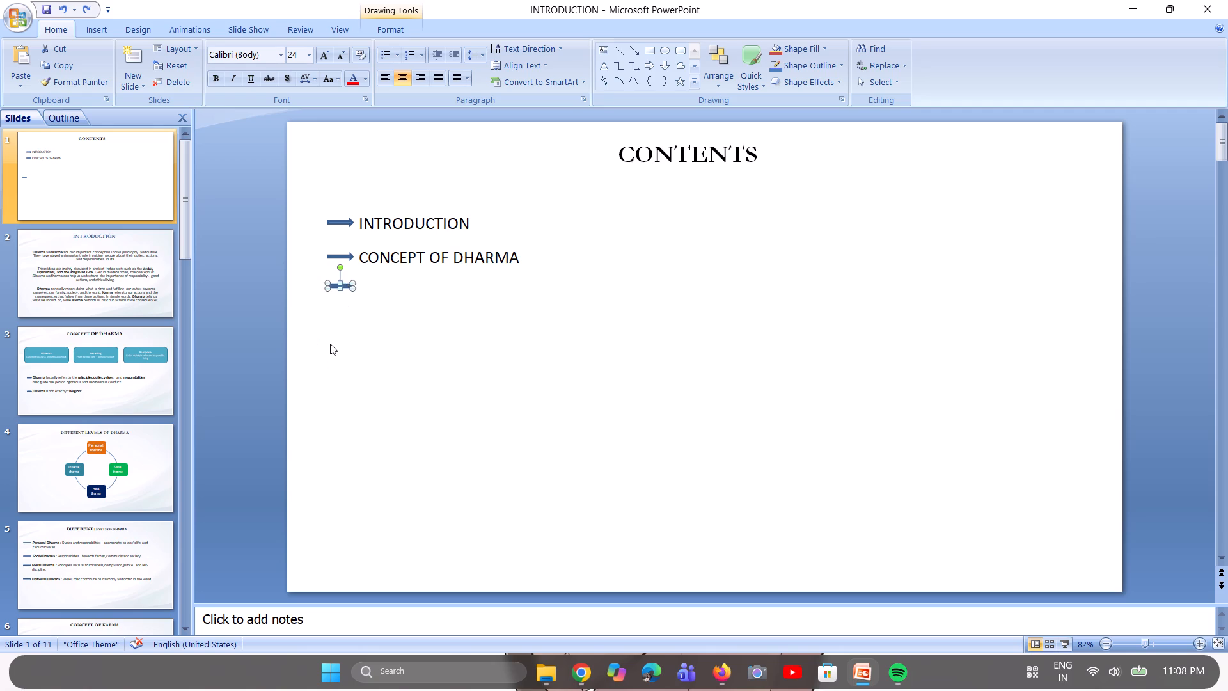
left_click(330, 344)
left_click(352, 282)
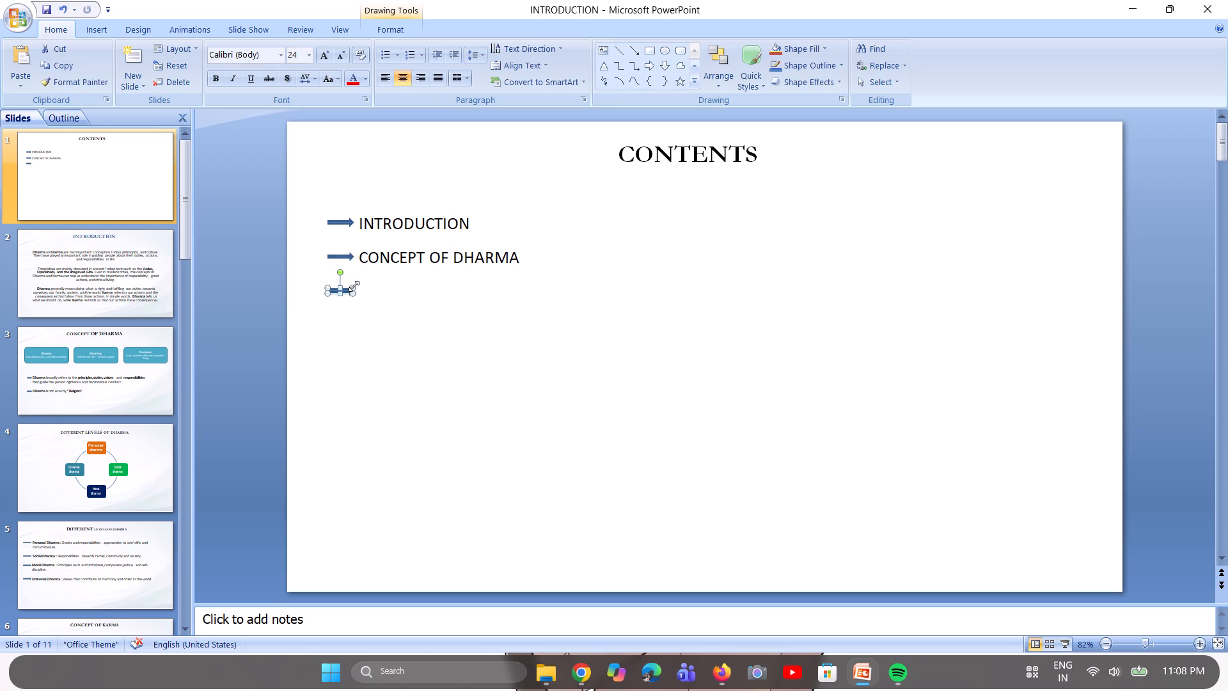
left_click(391, 312)
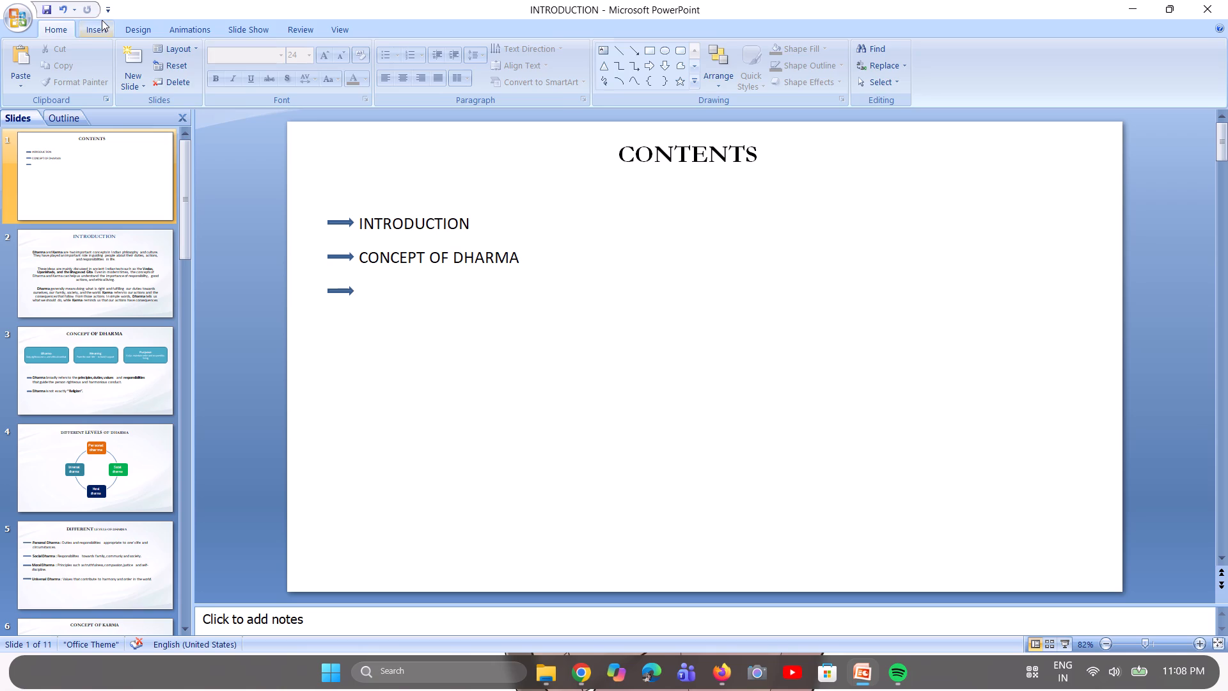
Add a text box beside the third arrow reading DIFFERENT LEVELS OF DHARMA and widen it so the text fits on one line.
left_click_drag(104, 25, 347, 94)
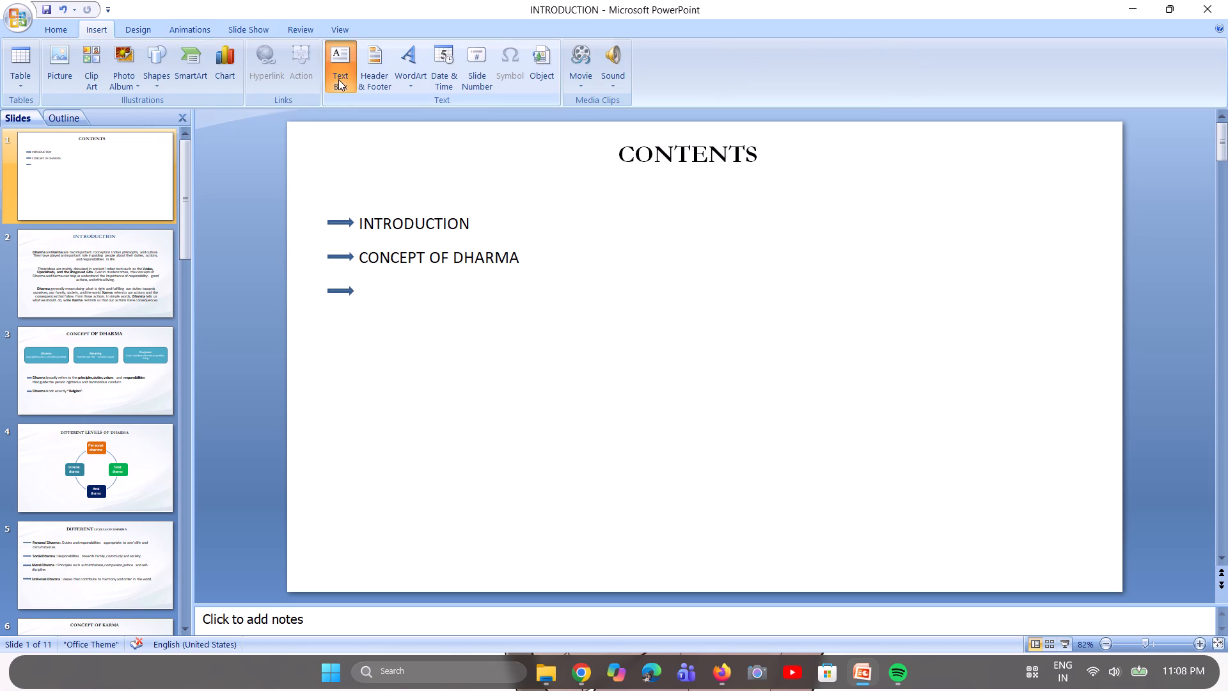
left_click(338, 79)
left_click_drag(374, 294, 585, 305)
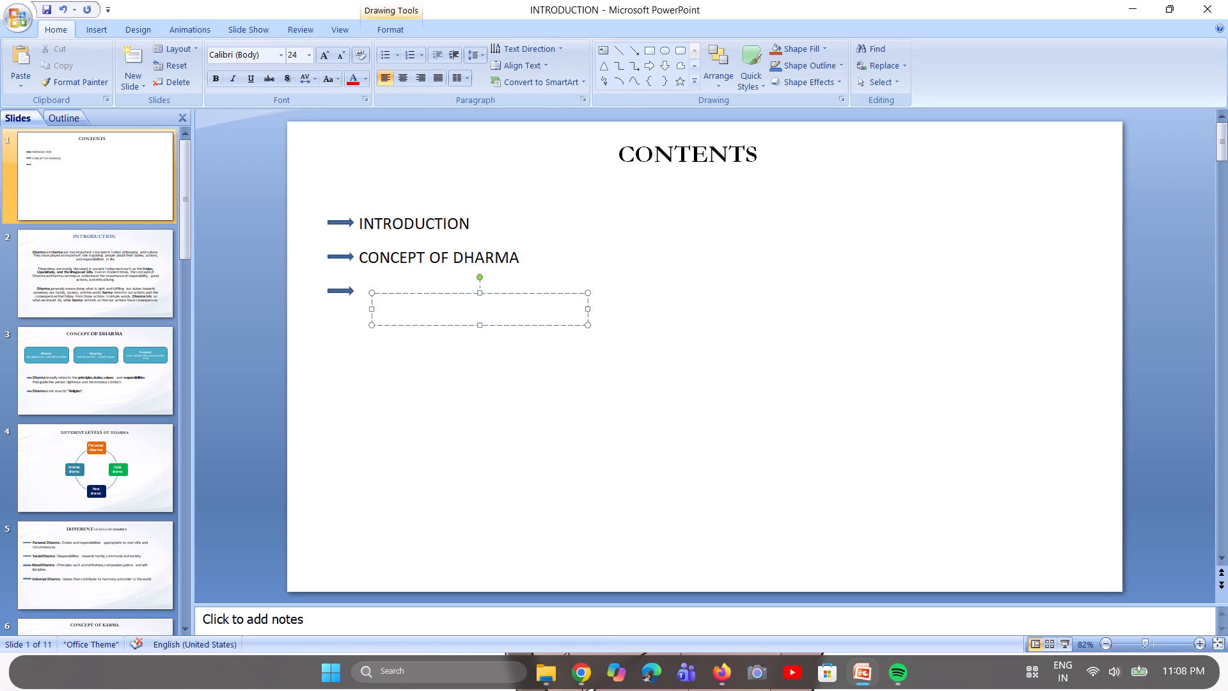
type("DIFFERENT")
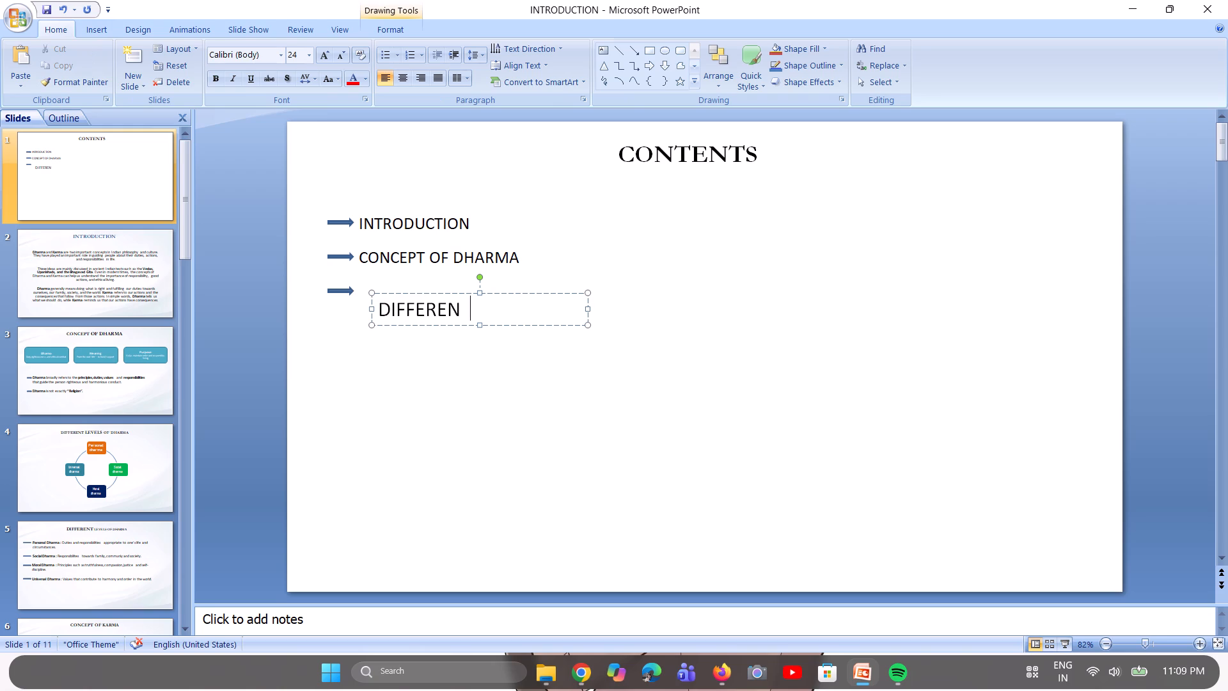
key("space")
type("LEVELS OF")
key("space")
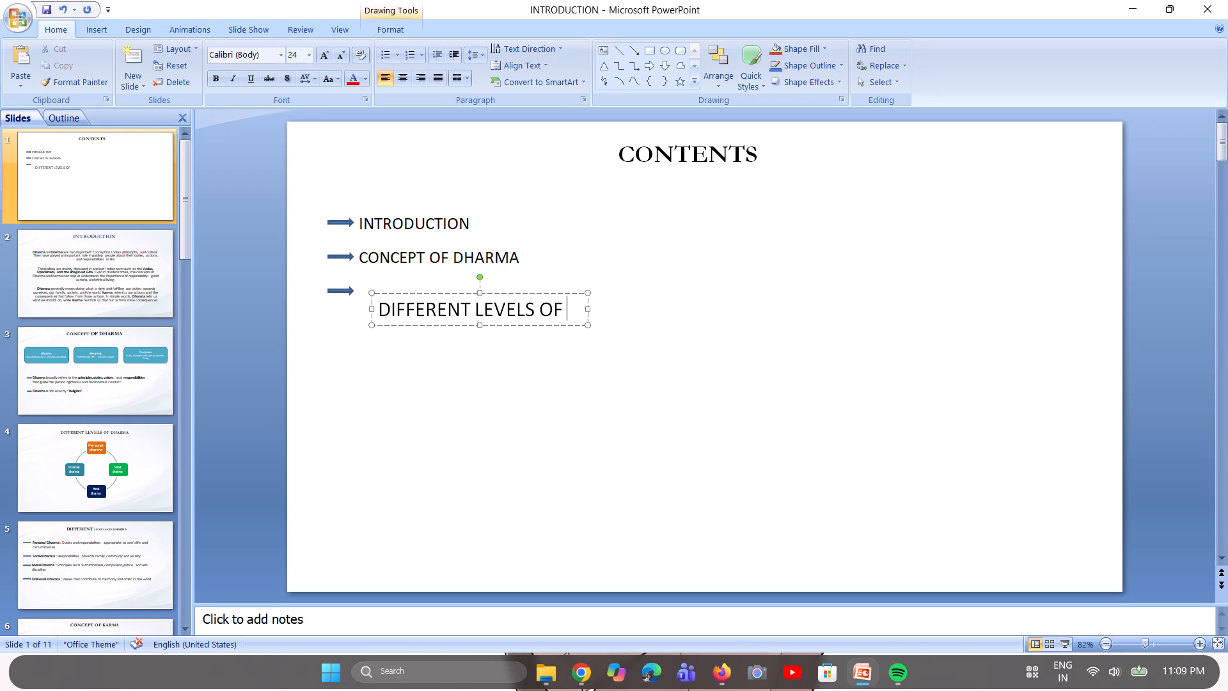
type("DHARMA")
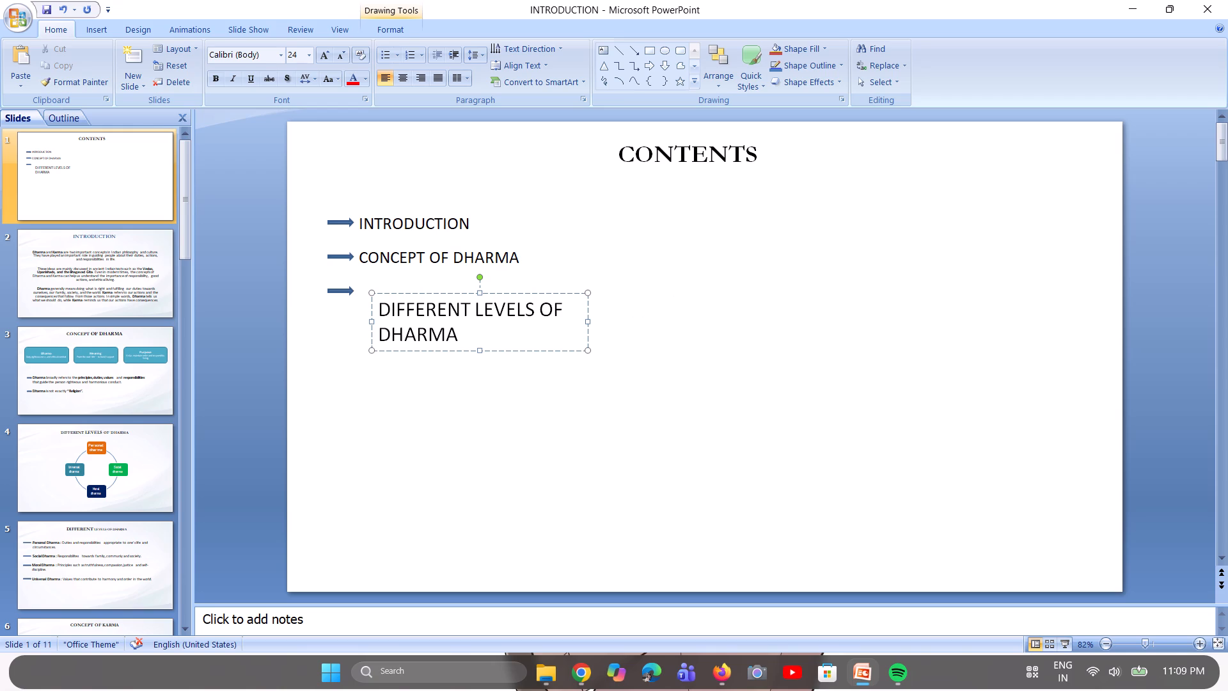
left_click_drag(588, 321, 721, 294)
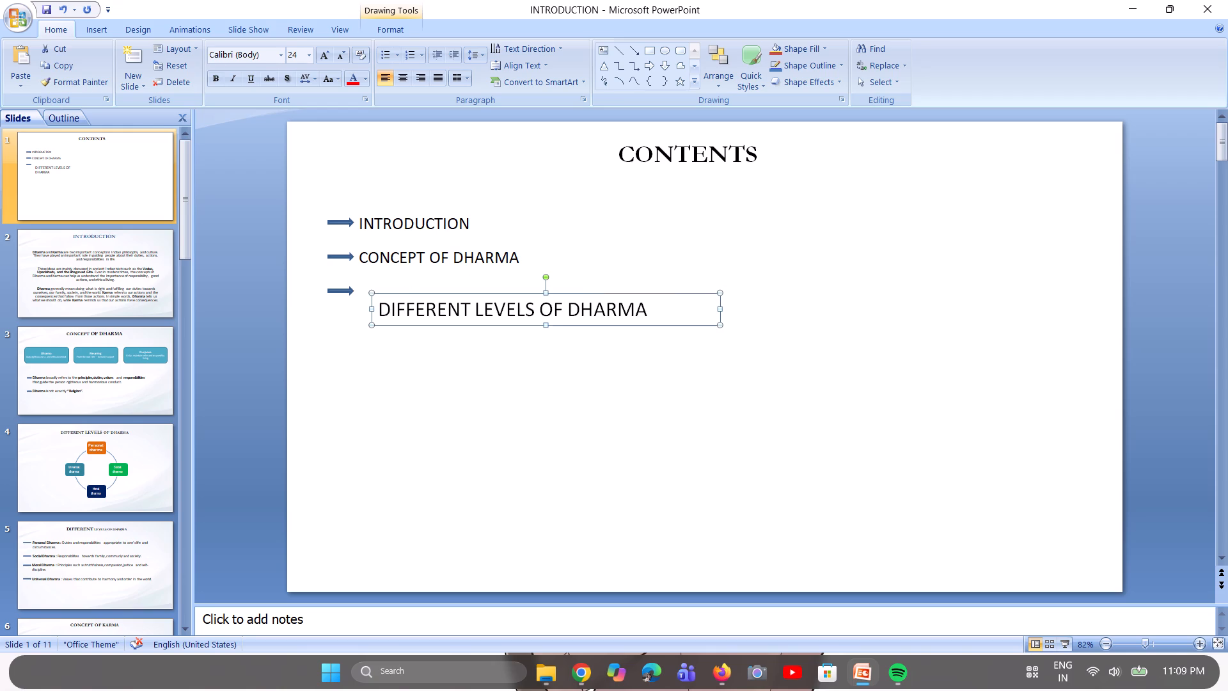
Move the DIFFERENT LEVELS OF DHARMA text box up and slightly left, closer to the third arrow.
left_click_drag(375, 321, 365, 306)
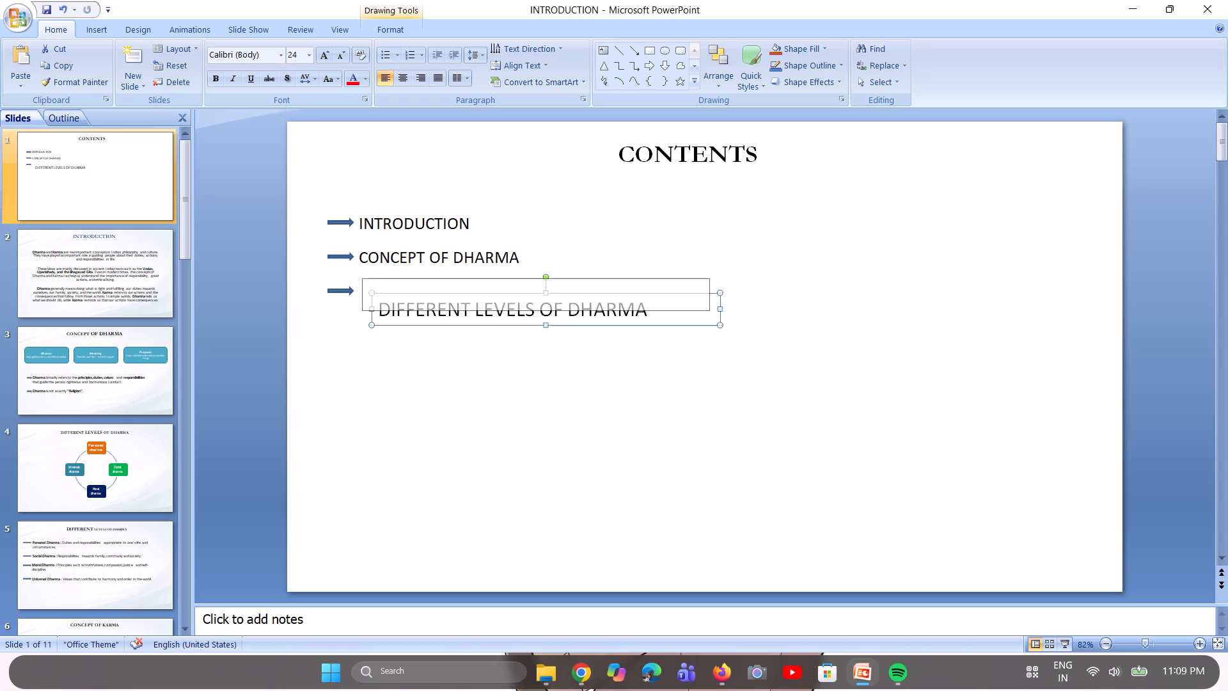
left_click_drag(365, 306, 365, 305)
Reduce the font size of the DIFFERENT LEVELS OF DHARMA entry to 20.
left_click_drag(372, 291, 602, 292)
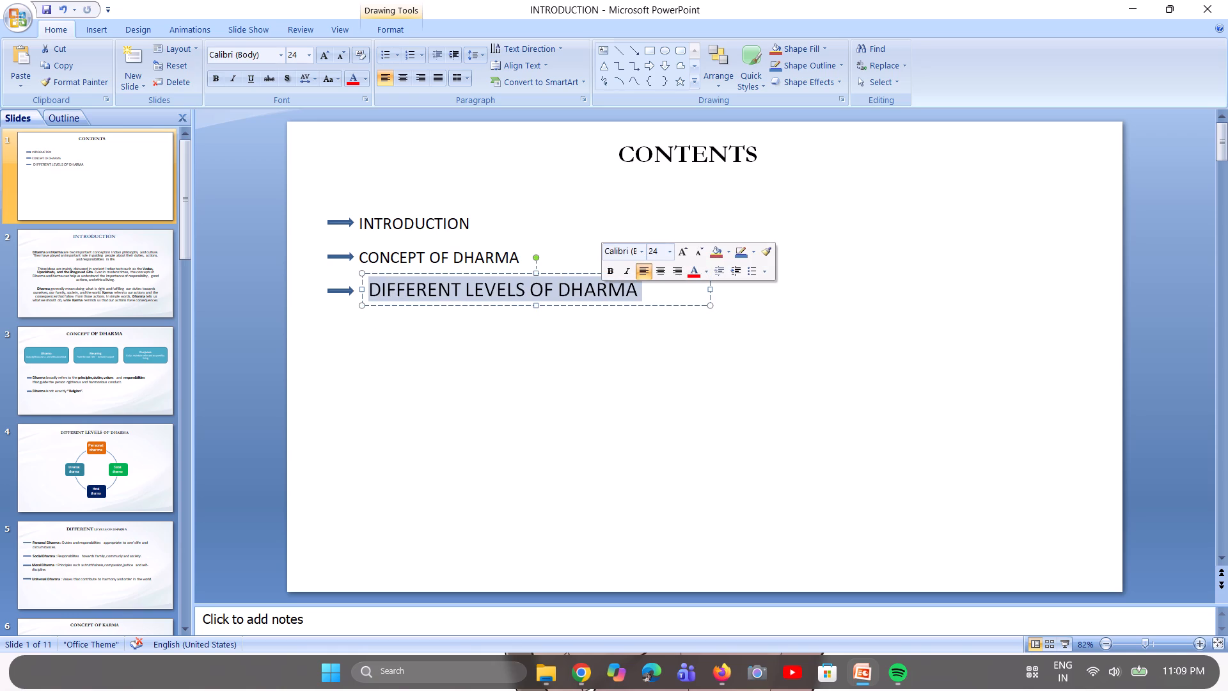
left_click(668, 250)
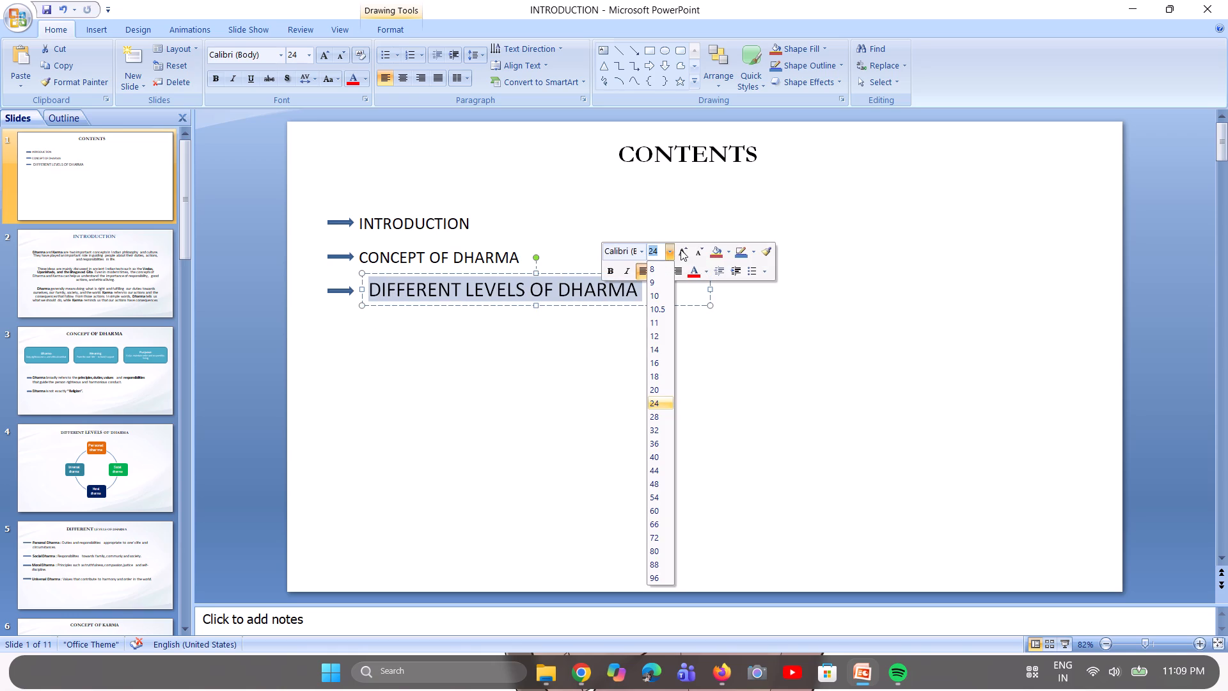
left_click(701, 248)
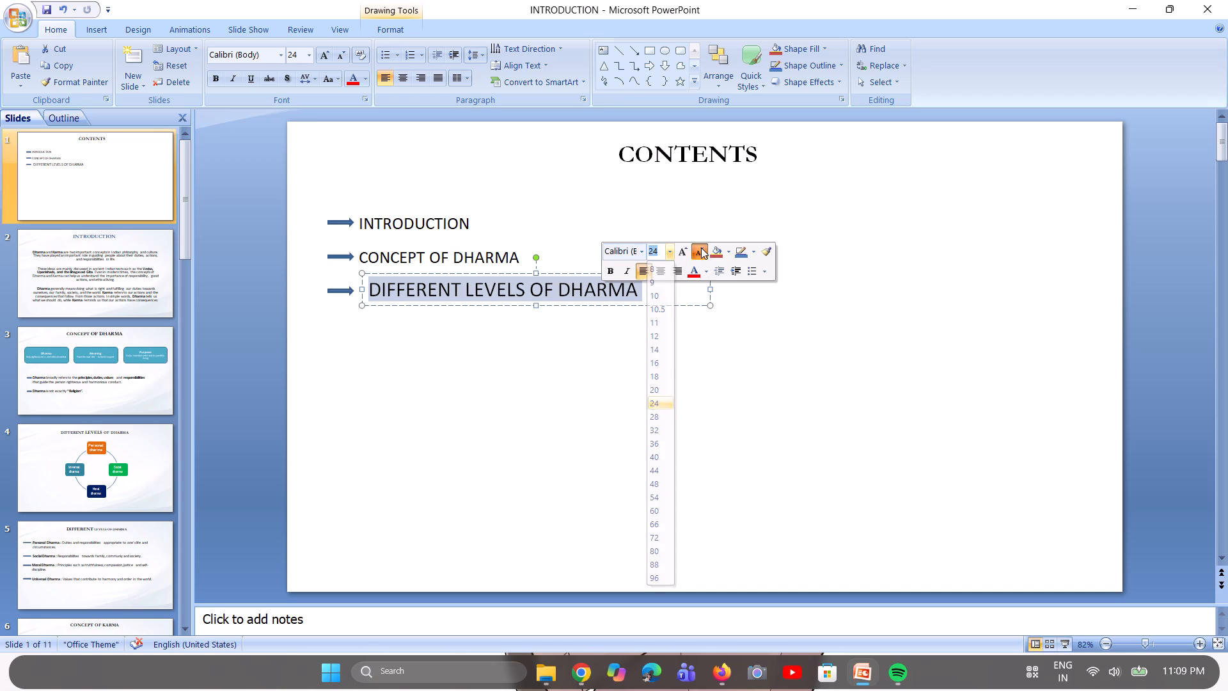
left_click(497, 429)
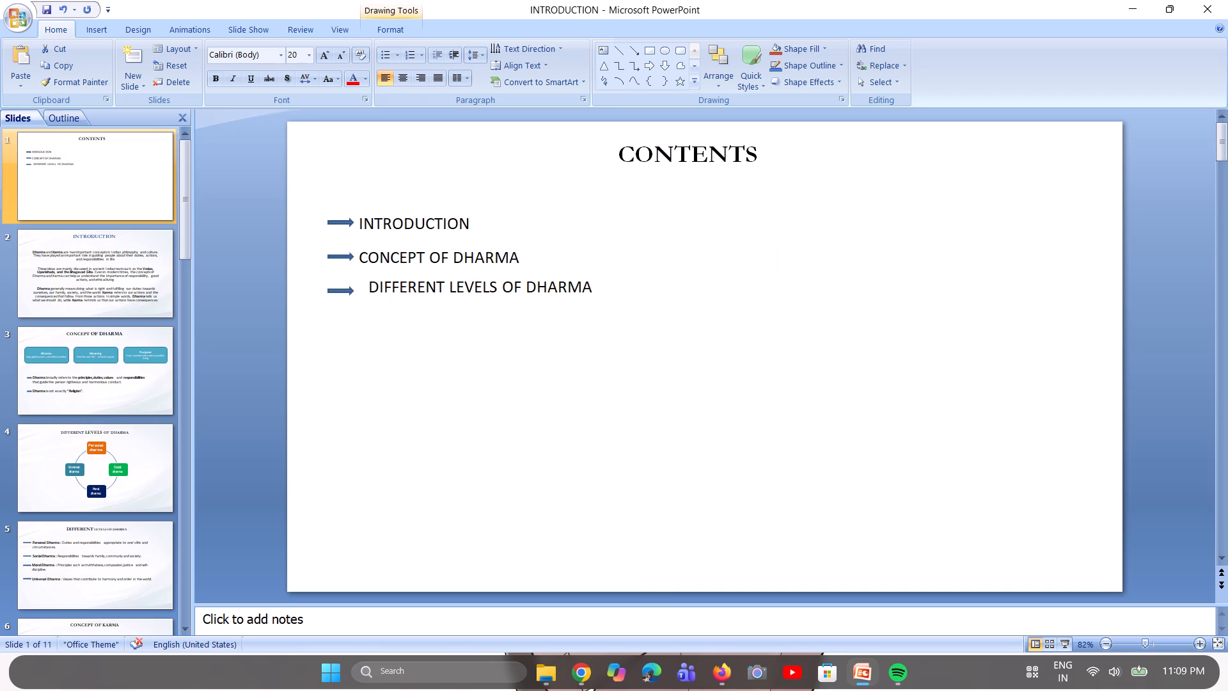
Nudge the DIFFERENT LEVELS OF DHARMA text box level with the third arrow, with its text starting in line with the entries above.
left_click(386, 292)
left_click(366, 299)
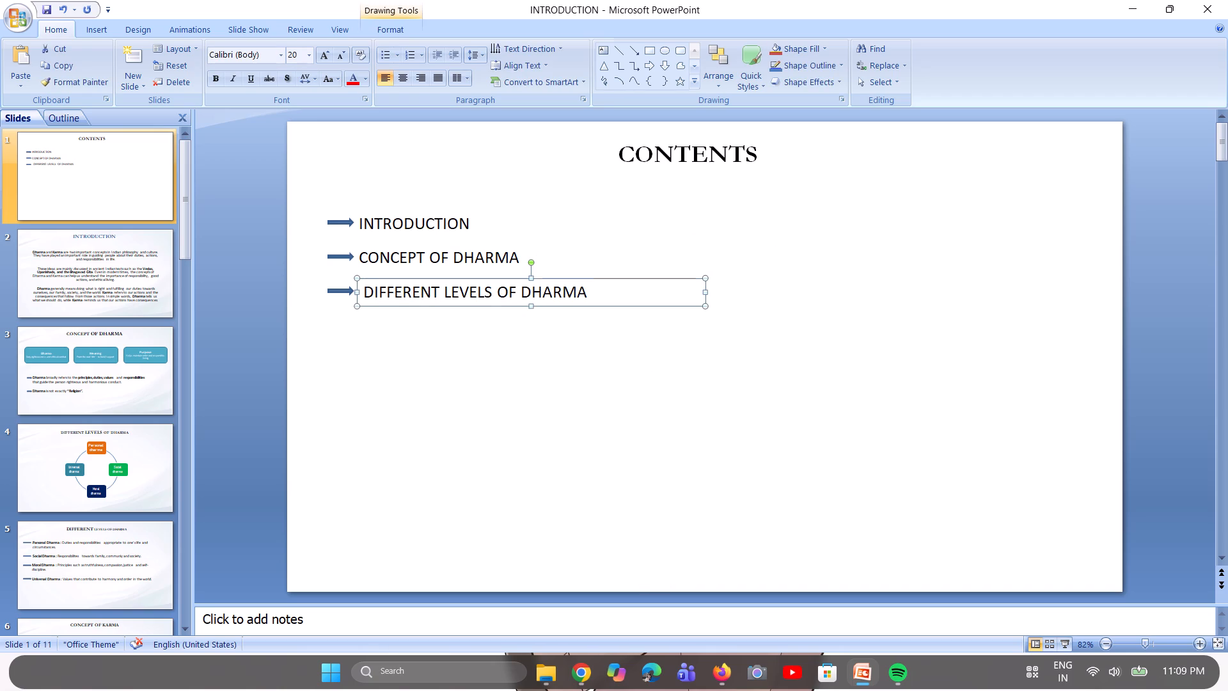
left_click(361, 302)
left_click(354, 411)
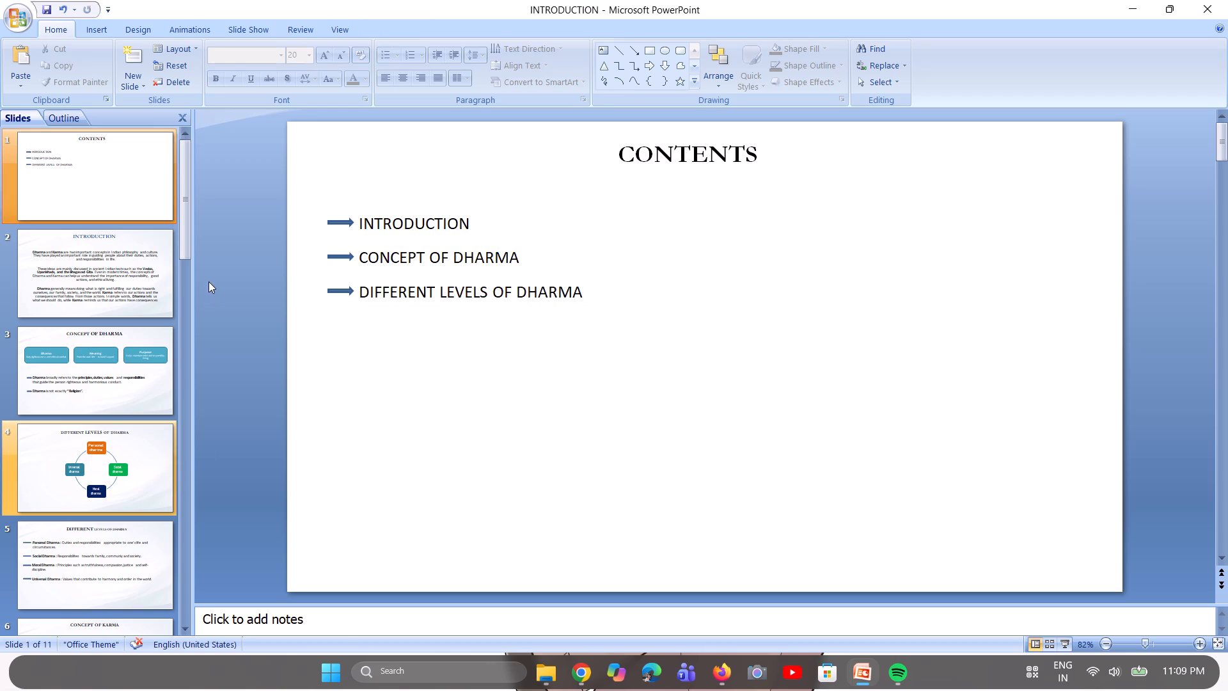
Paste a fourth arrow onto the CONTENTS slide and line it up directly below the DIFFERENT LEVELS OF DHARMA arrow.
left_click_drag(189, 246, 189, 278)
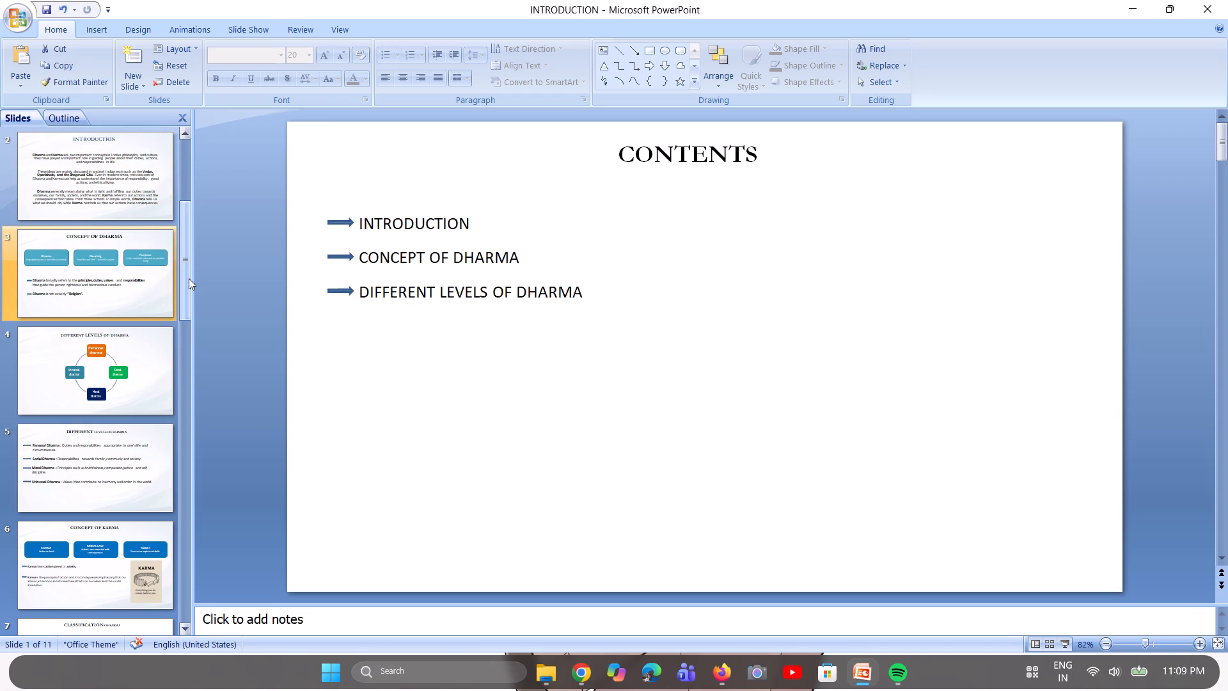
left_click_drag(185, 282, 193, 301)
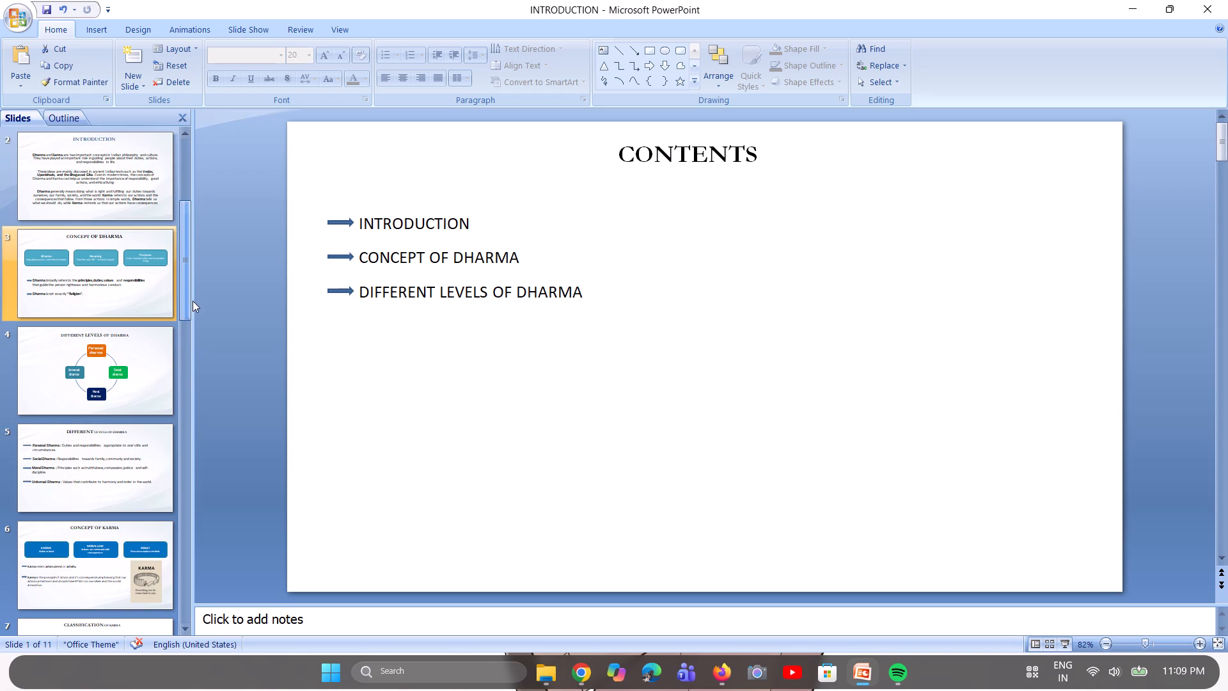
left_click_drag(193, 301, 201, 315)
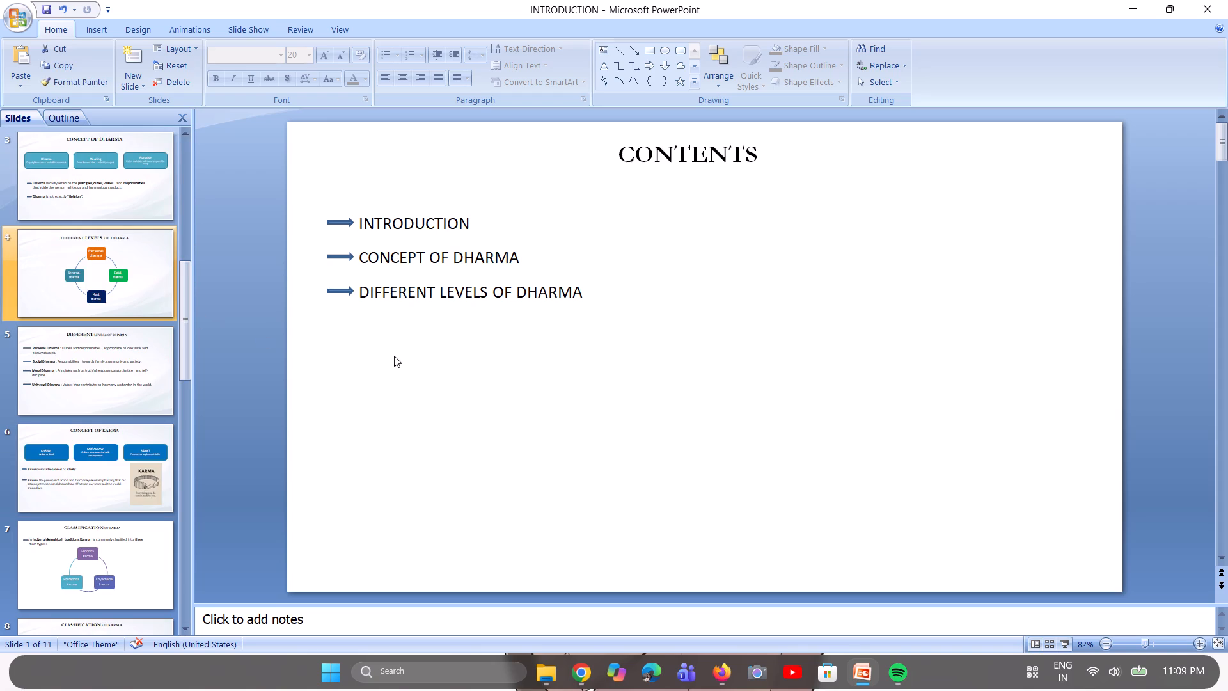
right_click_drag(396, 356, 393, 364)
left_click(434, 406)
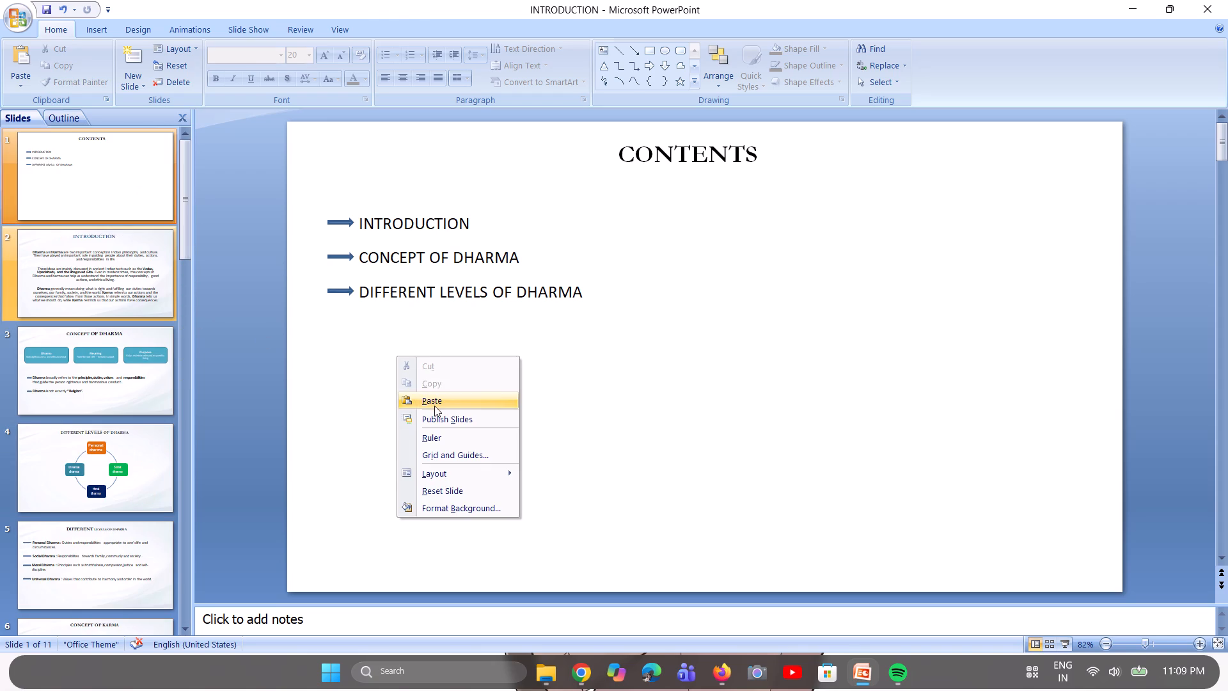
left_click_drag(319, 360, 343, 324)
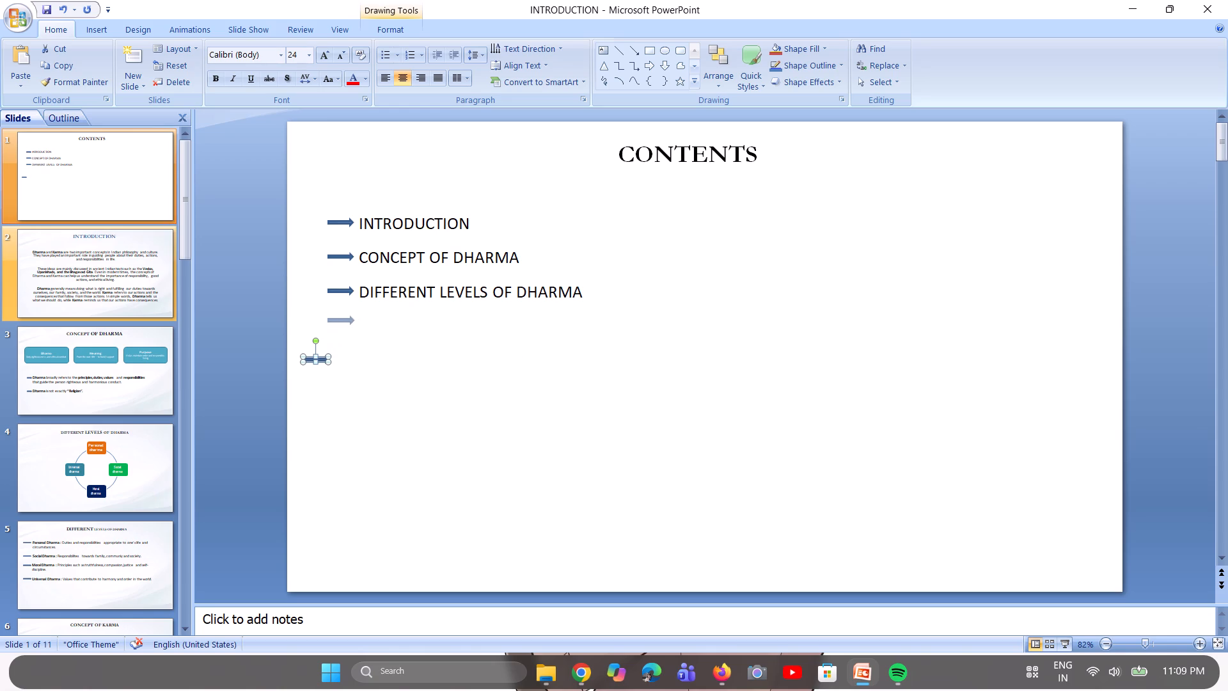
left_click_drag(343, 324, 344, 326)
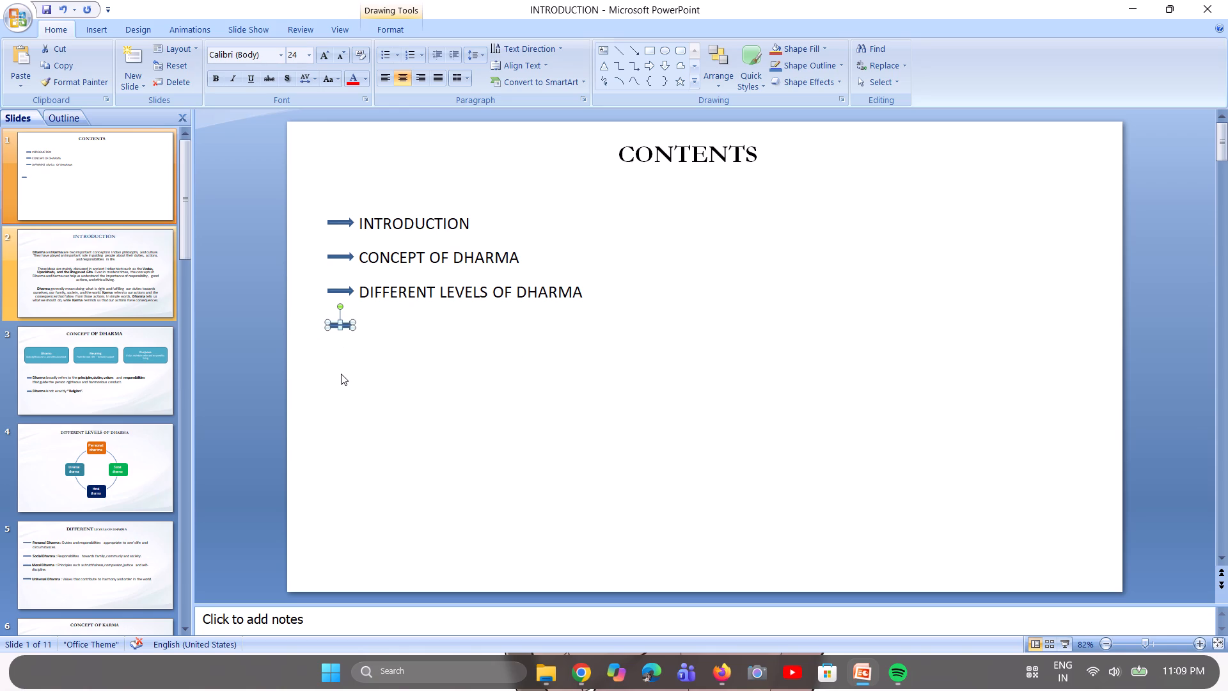
left_click(341, 374)
Add a text box reading CONCEPT OF KARMA beside the fourth arrow on the CONTENTS slide.
left_click(110, 25)
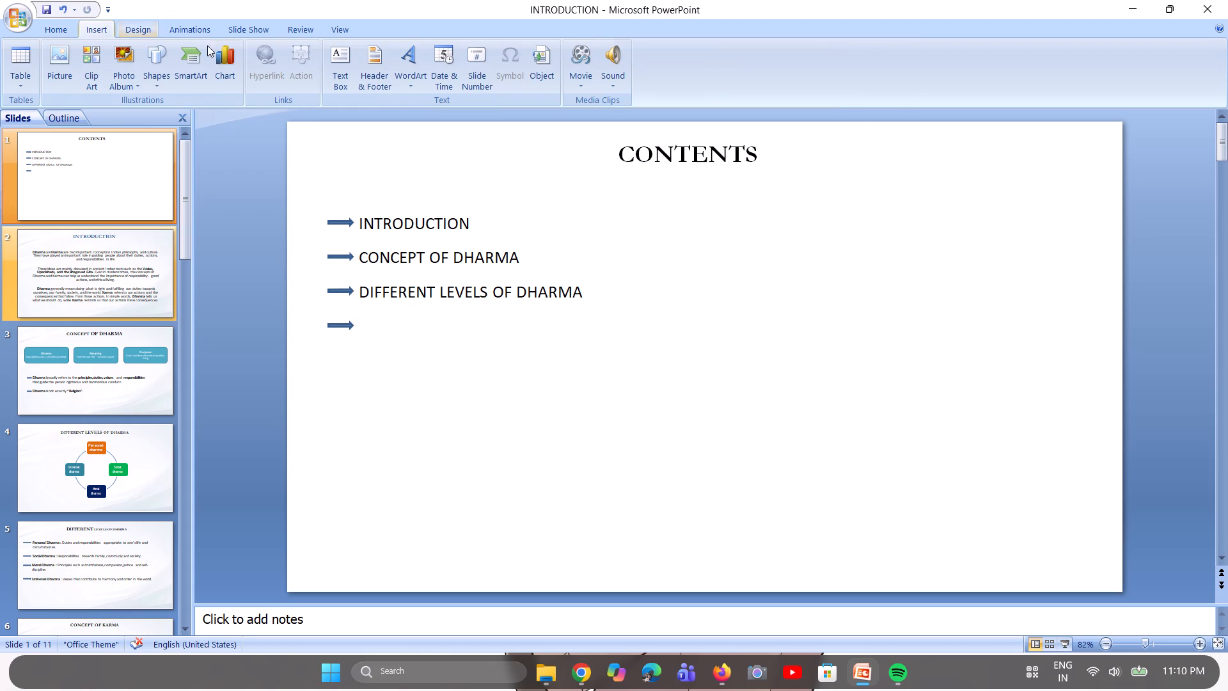
left_click(351, 45)
left_click_drag(351, 45, 370, 326)
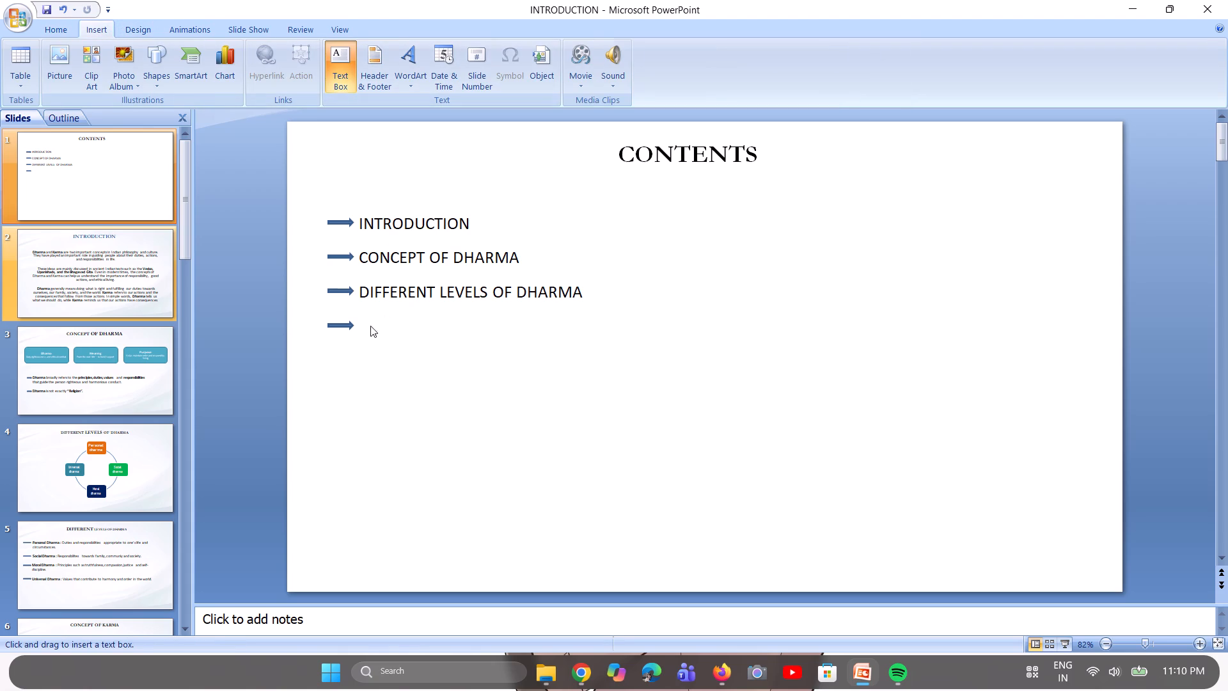
left_click_drag(370, 326, 371, 322)
left_click_drag(371, 322, 545, 331)
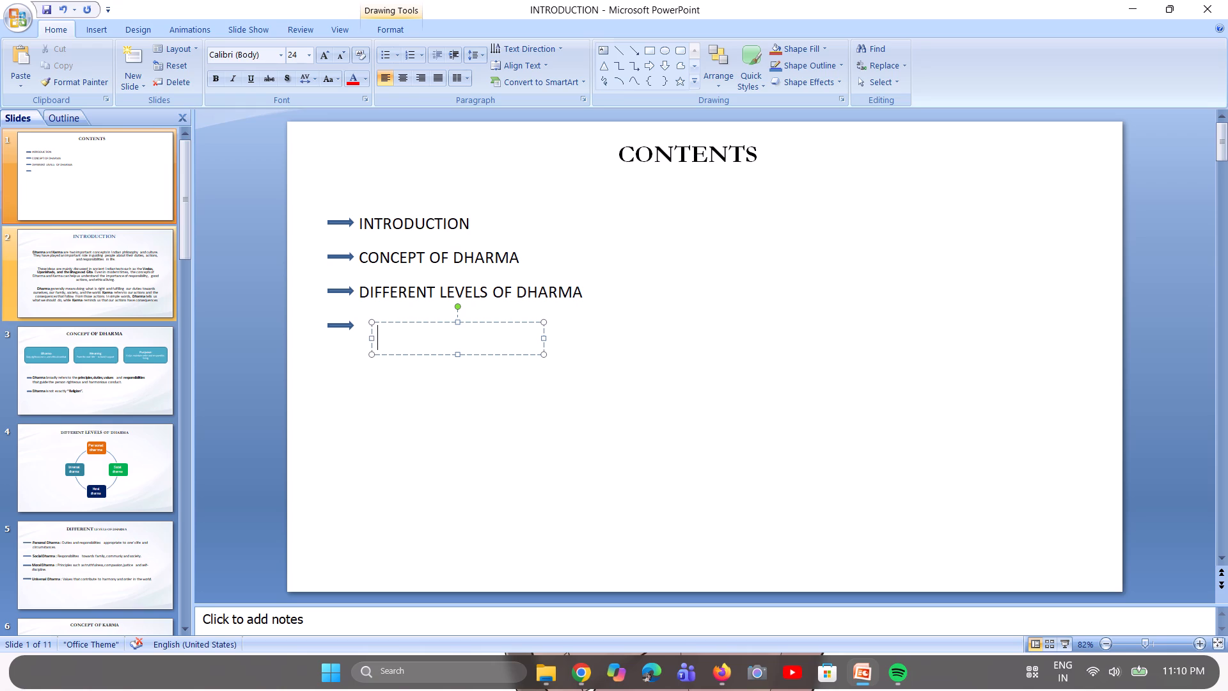
type("CONCEPT")
key("space")
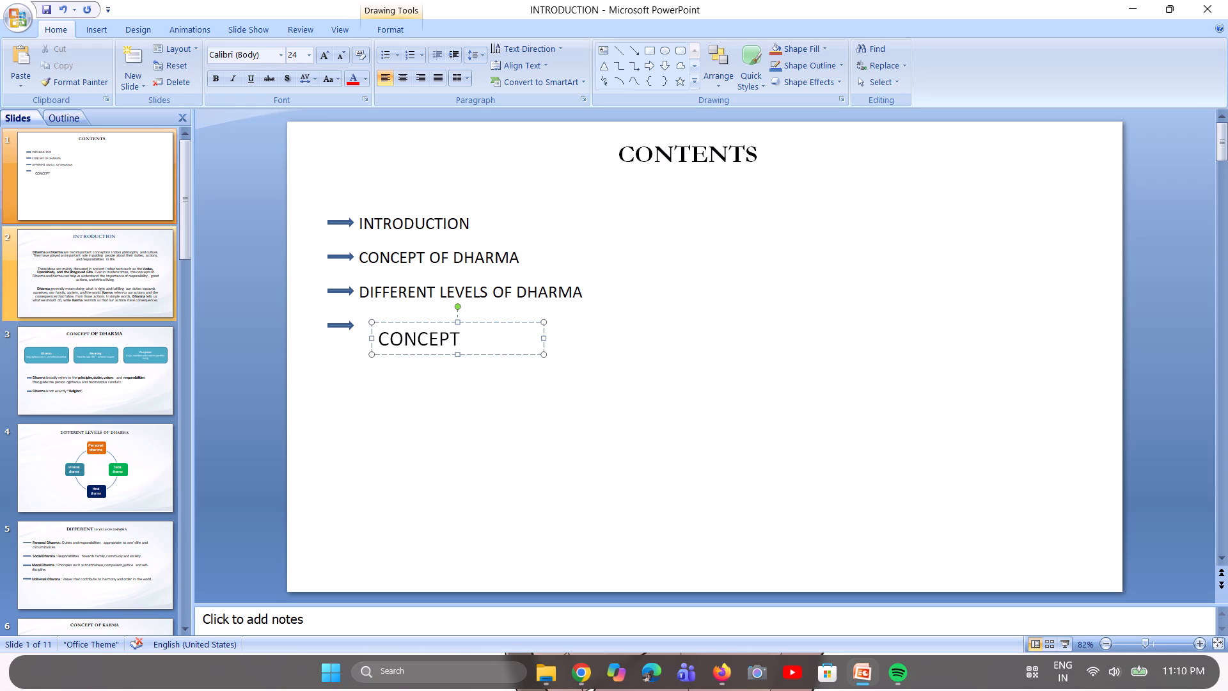
type("OF")
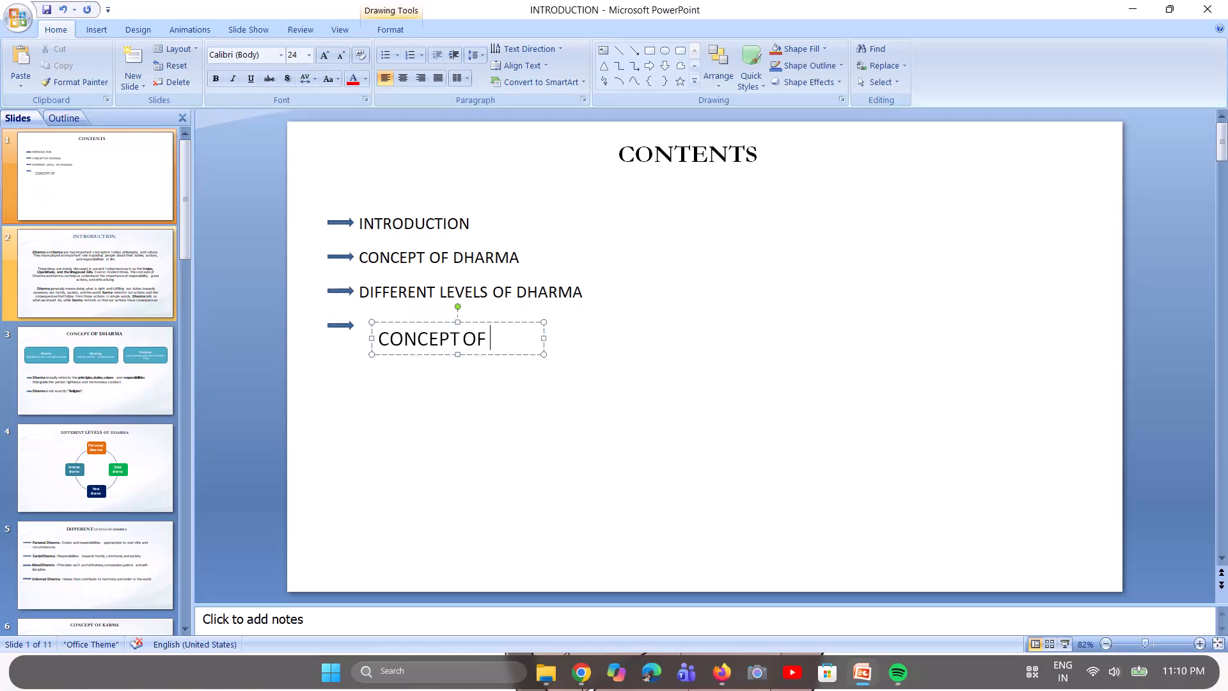
key("space")
type("KARMA")
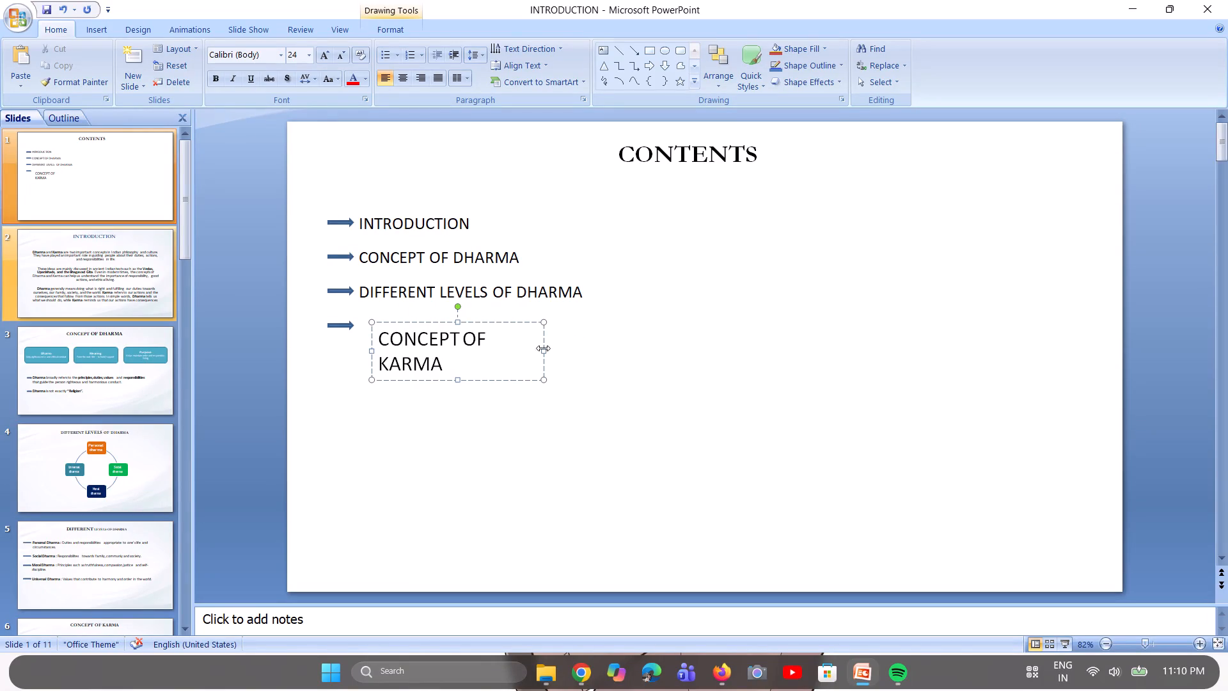
Widen the CONCEPT OF KARMA text box so its text fits on one line.
left_click_drag(547, 353, 448, 345)
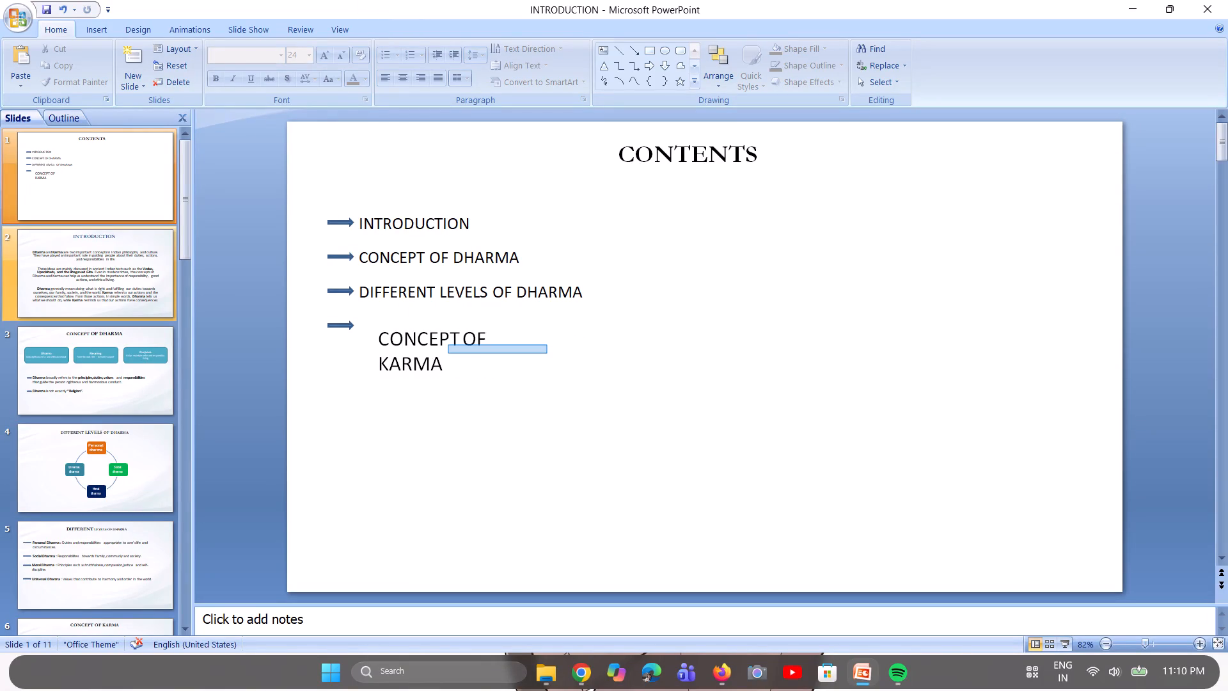
left_click(384, 340)
left_click_drag(545, 351, 638, 351)
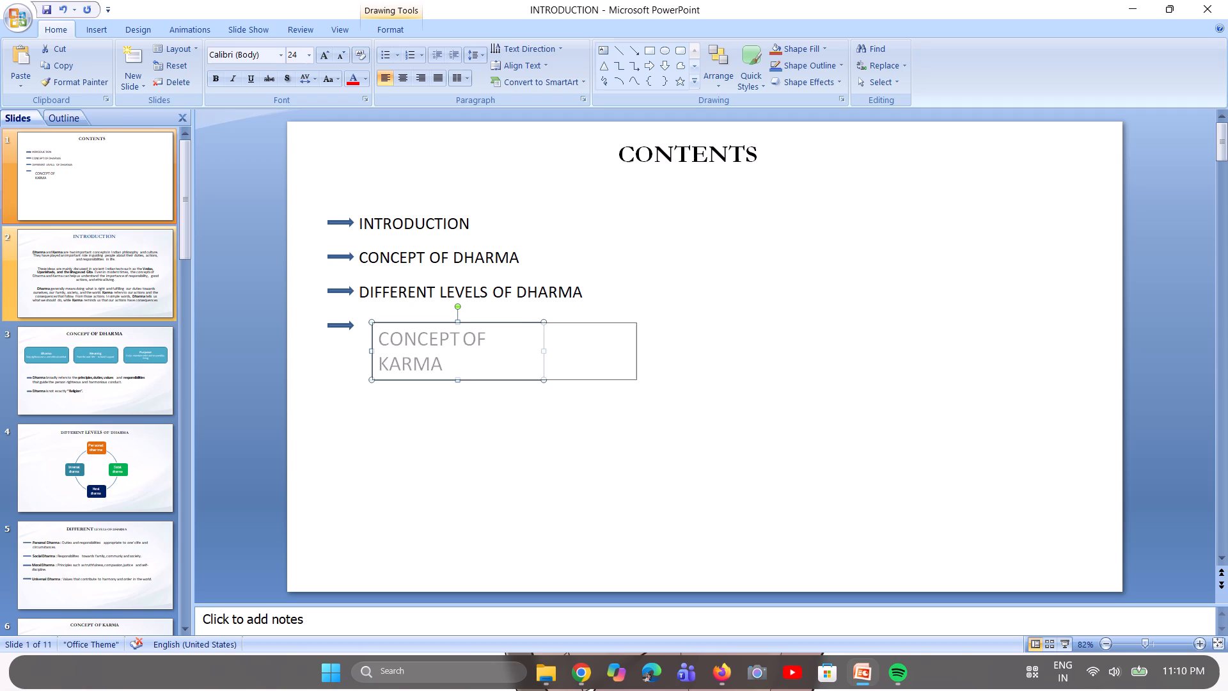
left_click_drag(638, 351, 688, 355)
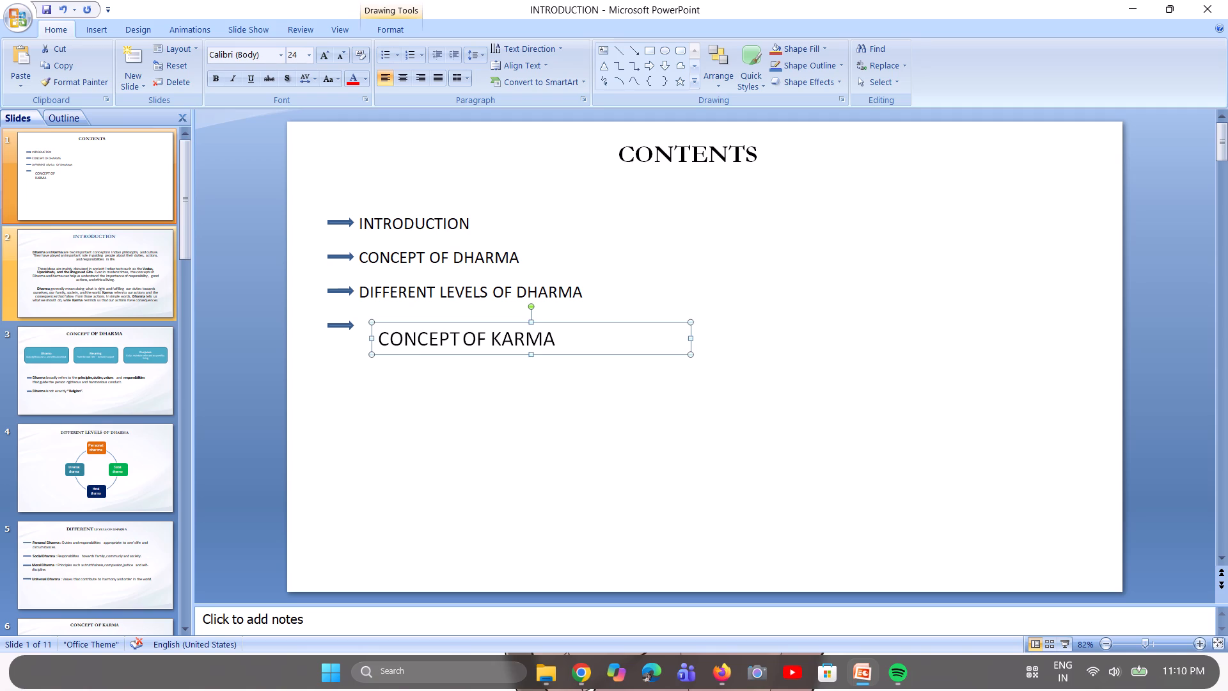
Reduce the font size of the CONCEPT OF KARMA entry to 20.
left_click_drag(382, 342, 590, 321)
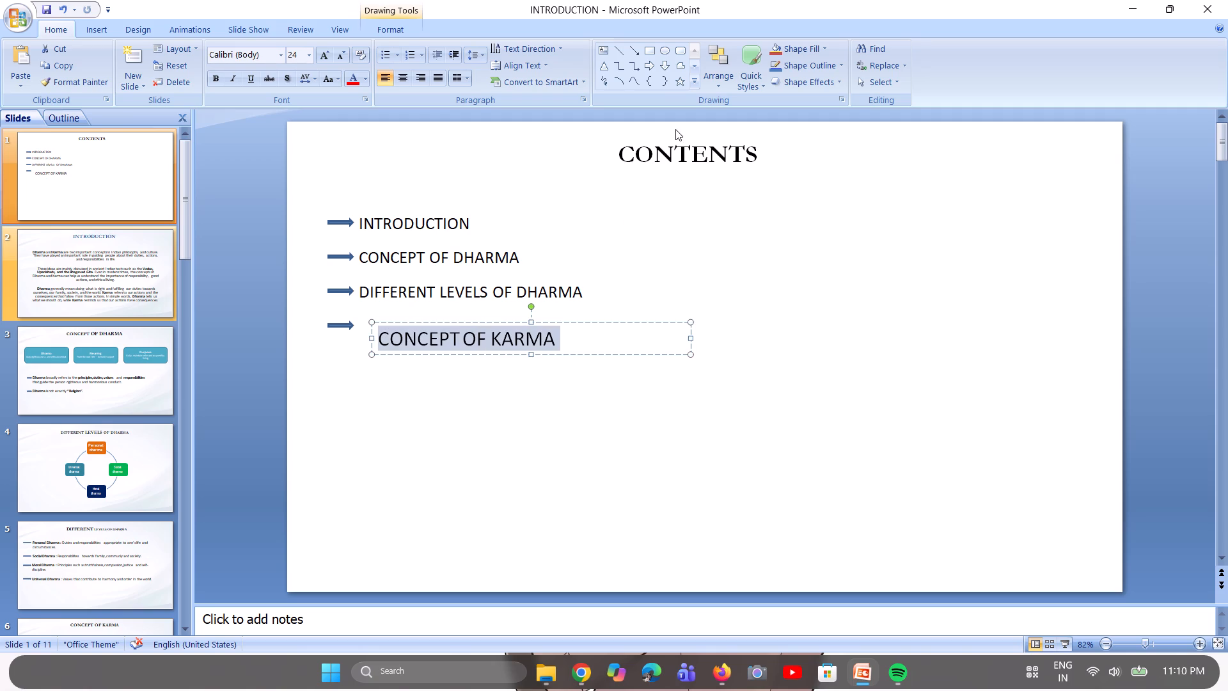
left_click(685, 280)
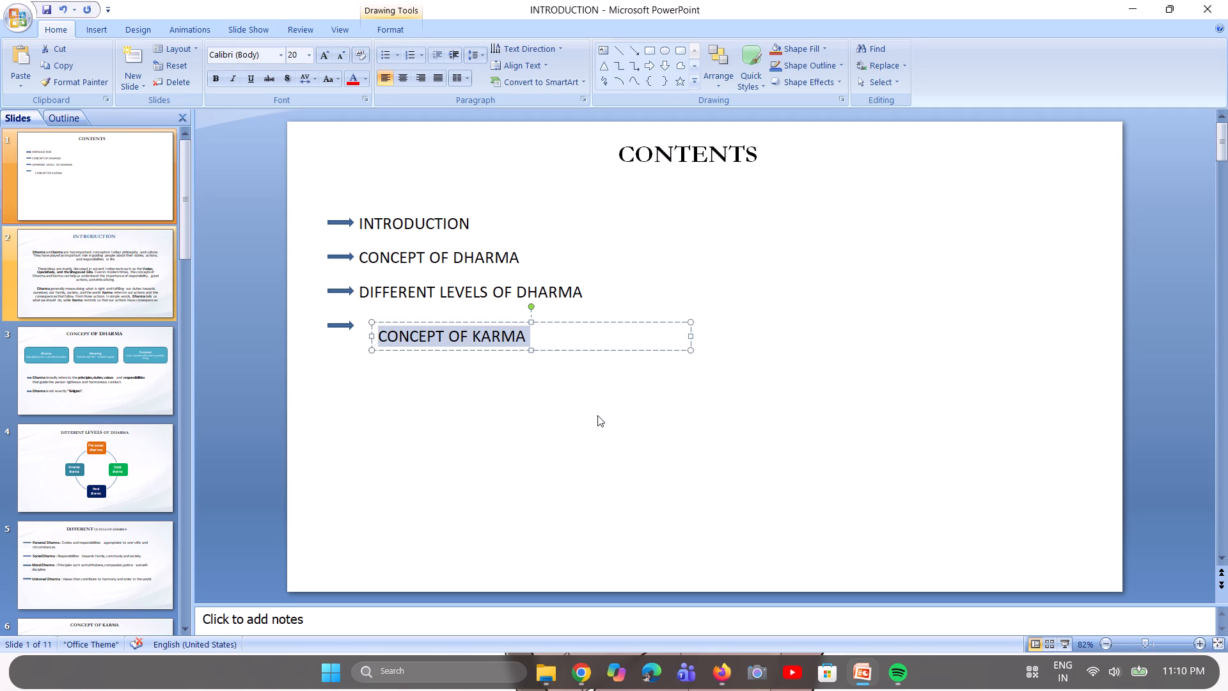
Move the CONCEPT OF KARMA text box level with the fourth arrow, with its text starting in line with the entries above.
left_click_drag(542, 340, 521, 330)
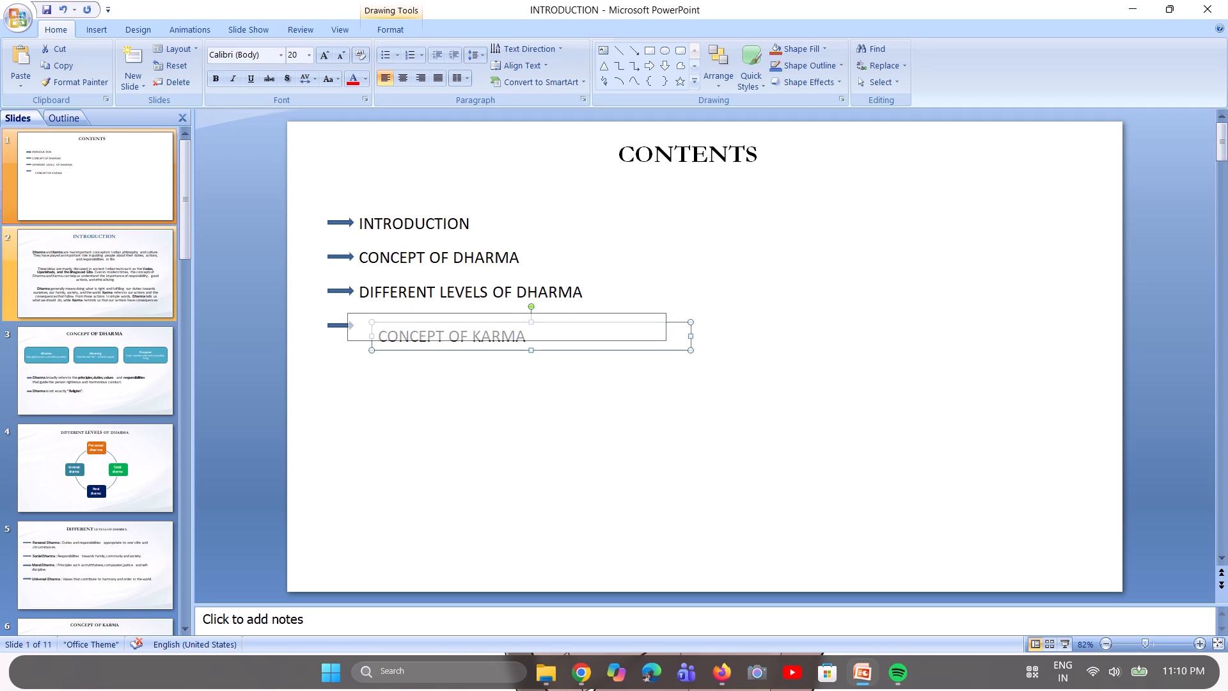
left_click_drag(521, 330, 525, 331)
left_click(500, 419)
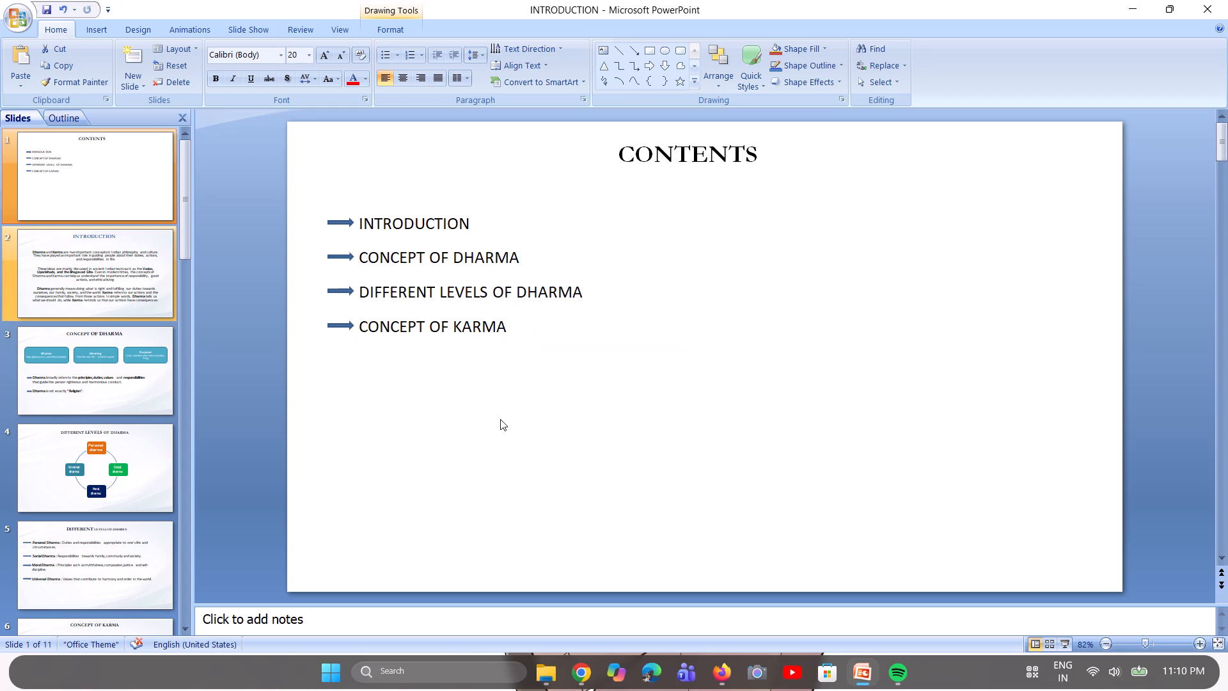
Paste a fifth arrow onto the CONTENTS slide and line it up directly below the CONCEPT OF KARMA arrow.
right_click(379, 459)
left_click(413, 497)
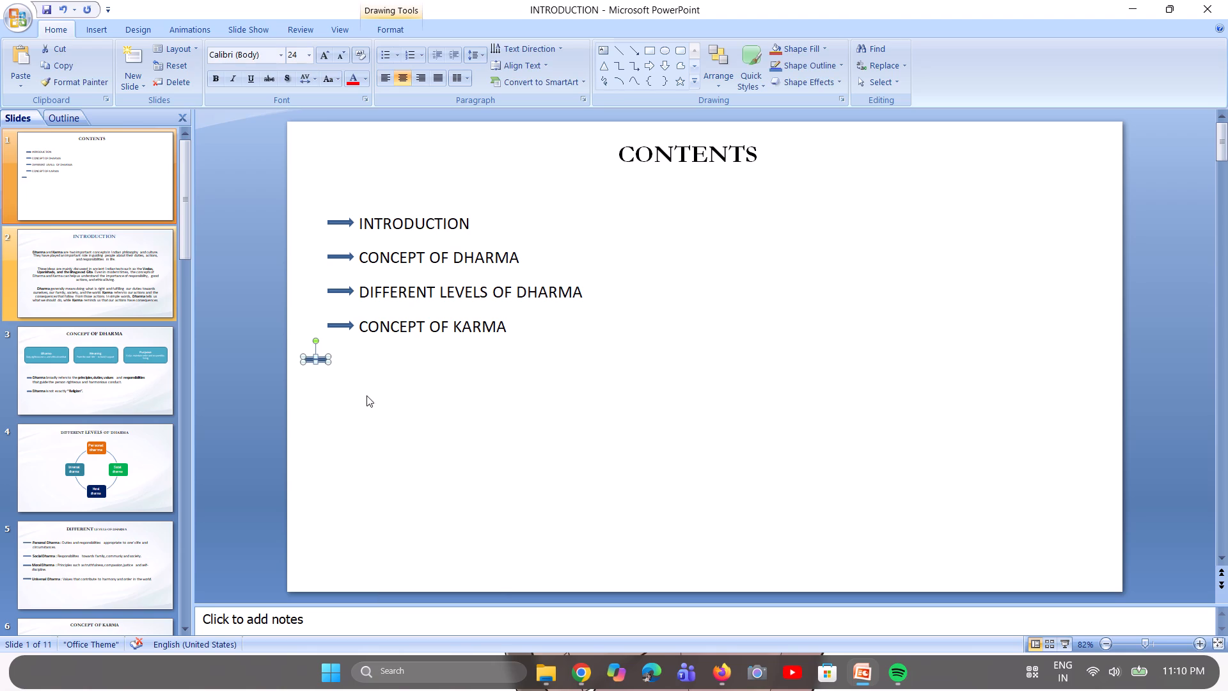
left_click_drag(322, 359, 342, 364)
left_click_drag(342, 364, 346, 360)
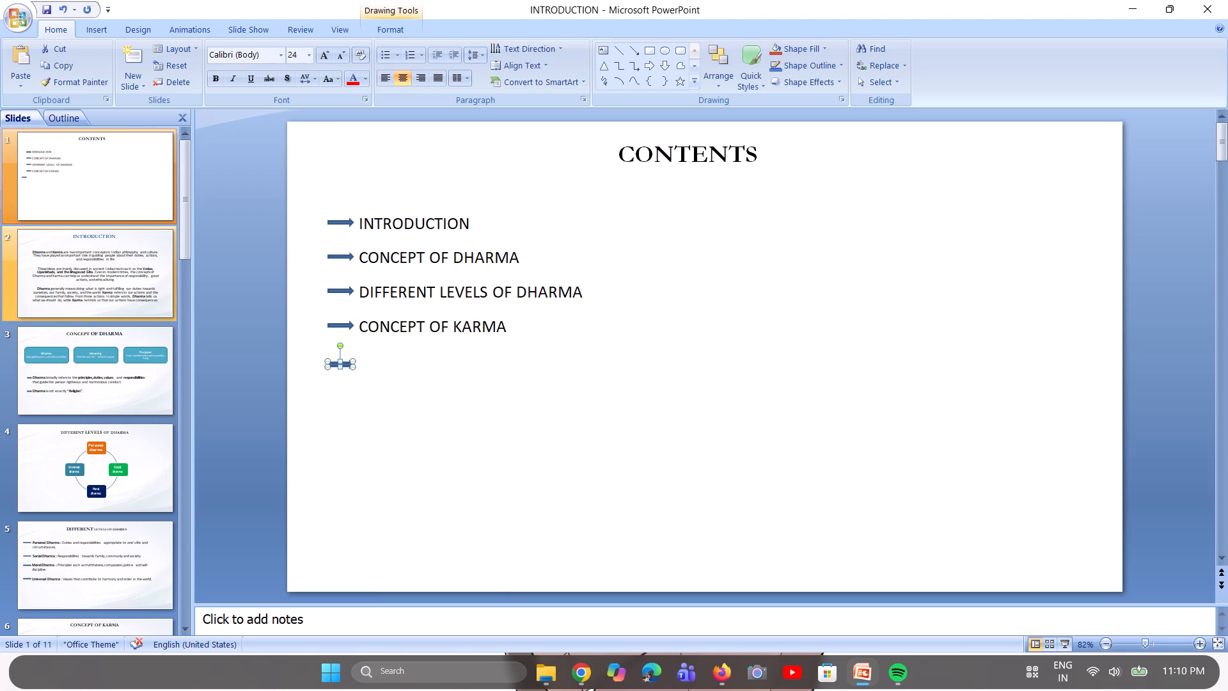
left_click(347, 411)
Draw an empty text box beside the fifth arrow on the CONTENTS slide.
left_click(102, 29)
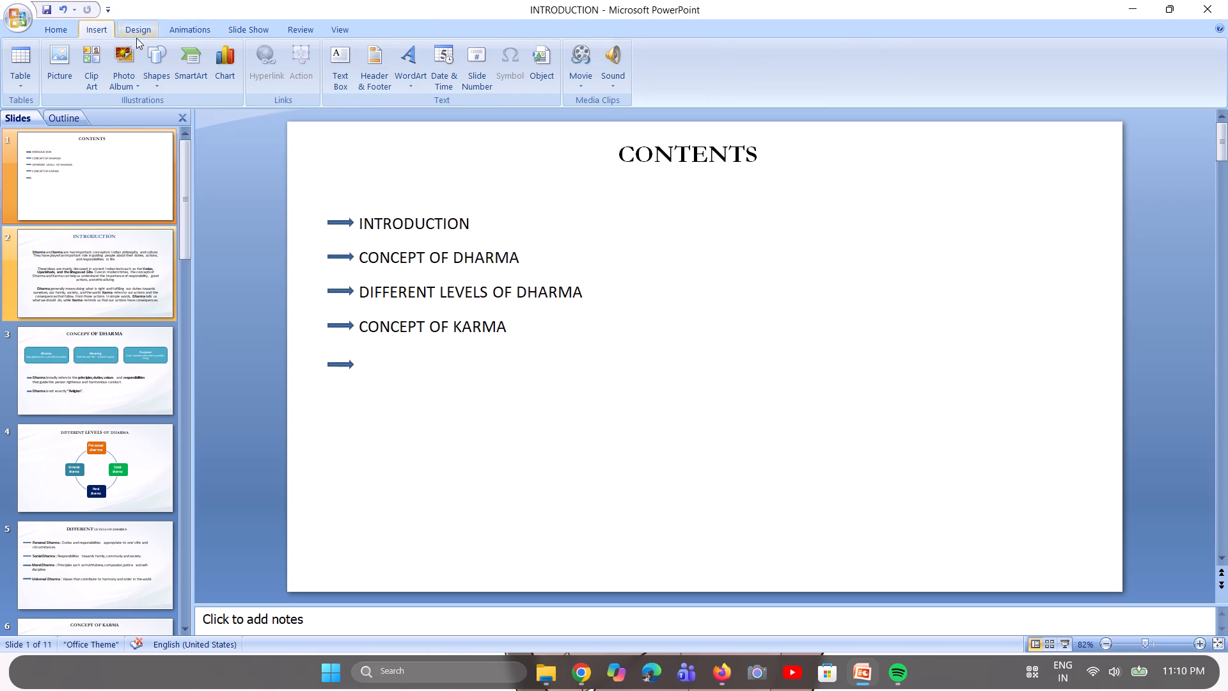
left_click_drag(338, 65, 343, 63)
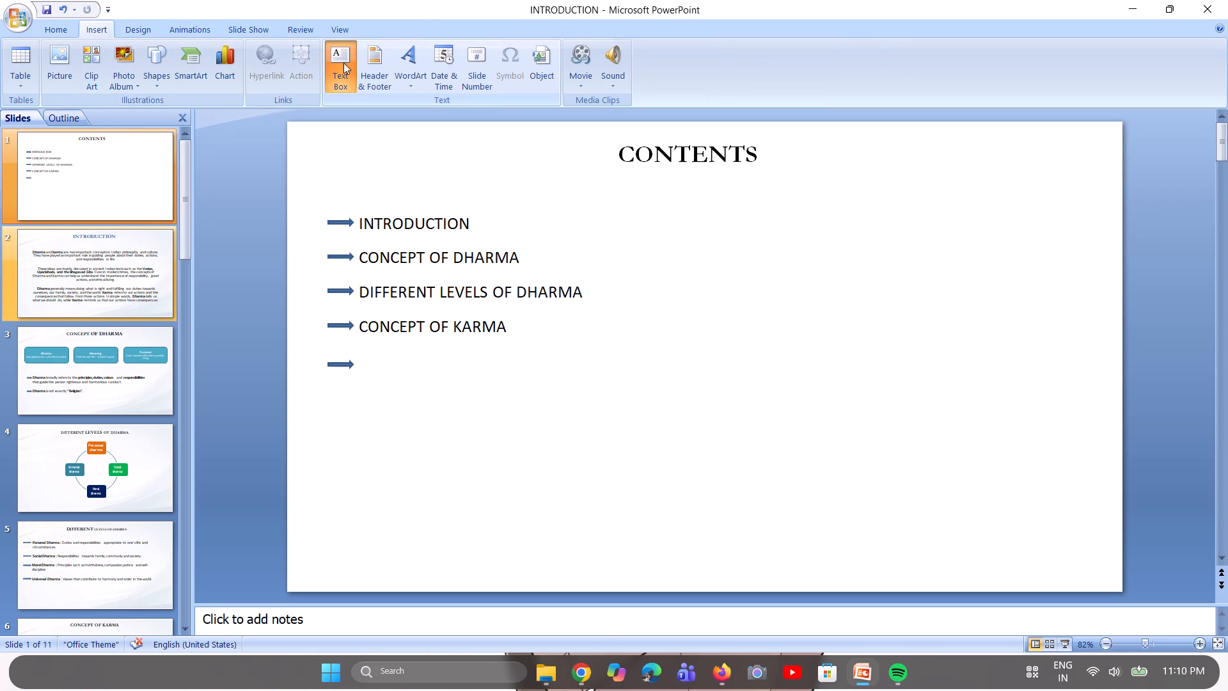
left_click_drag(343, 63, 345, 67)
left_click(345, 67)
left_click_drag(374, 359, 384, 361)
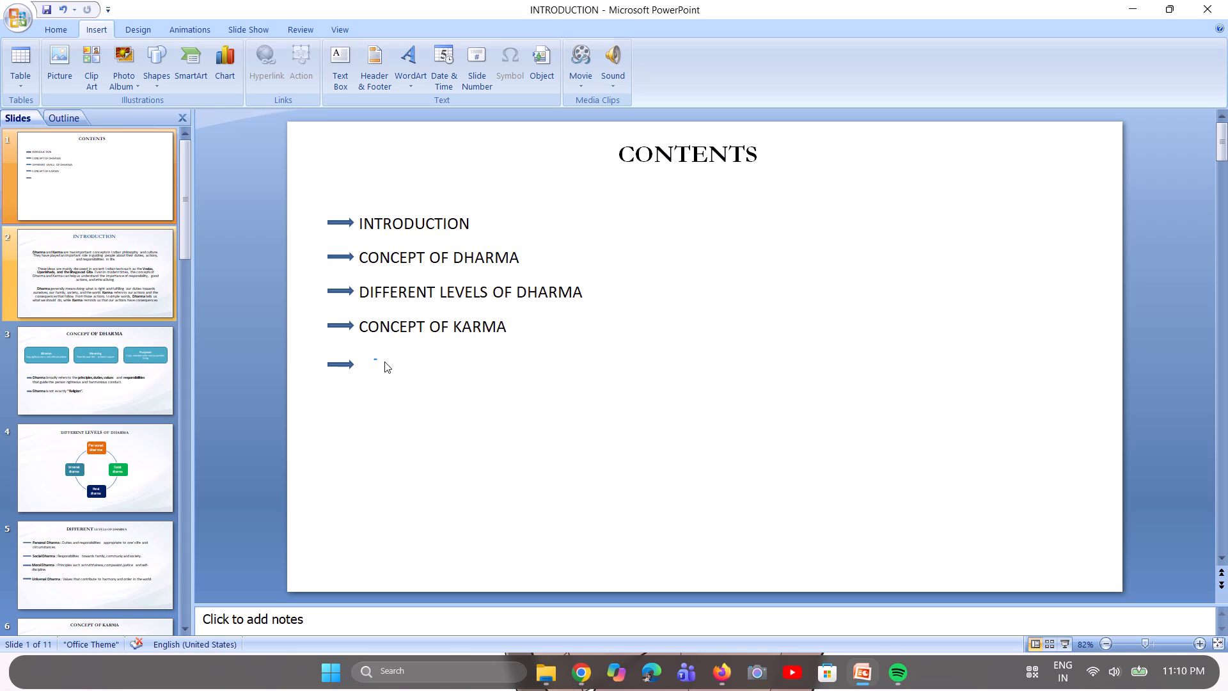
left_click_drag(384, 361, 507, 379)
left_click(353, 87)
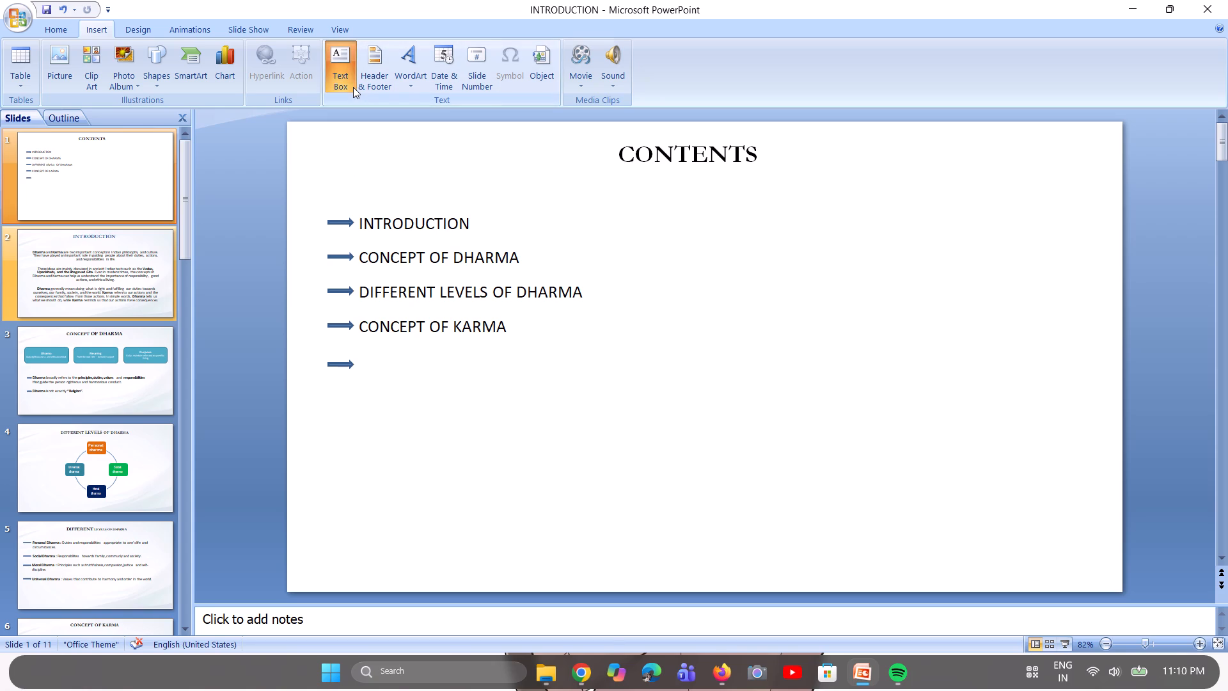
left_click_drag(369, 364, 482, 377)
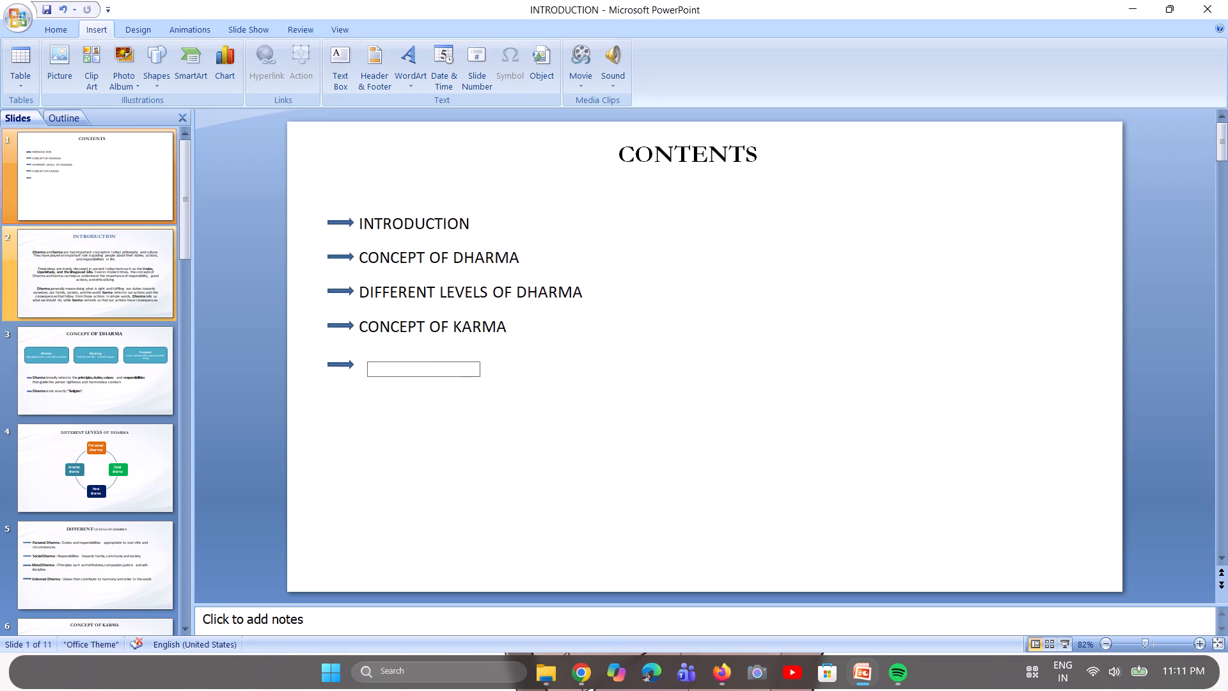
left_click_drag(482, 377, 537, 358)
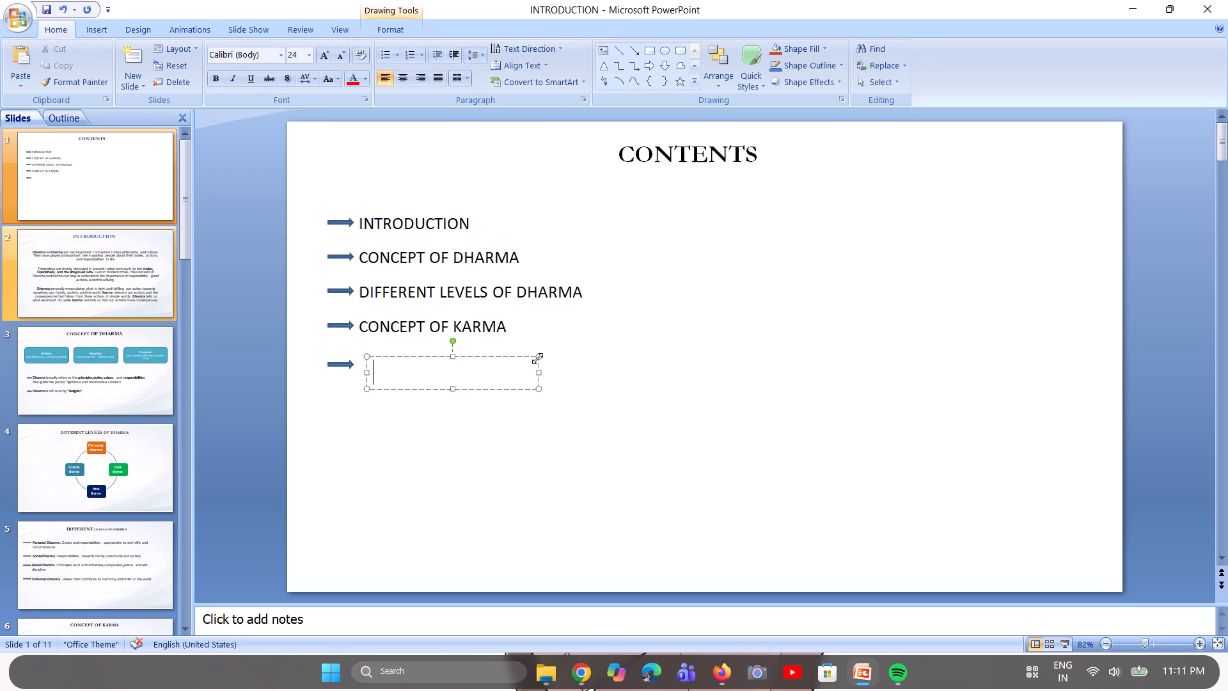
Enter DIFFERENT LEVELS OF KARMA in the new text box and widen the box so the text fits on one line.
type("DIFFEREN")
type("T")
key("space")
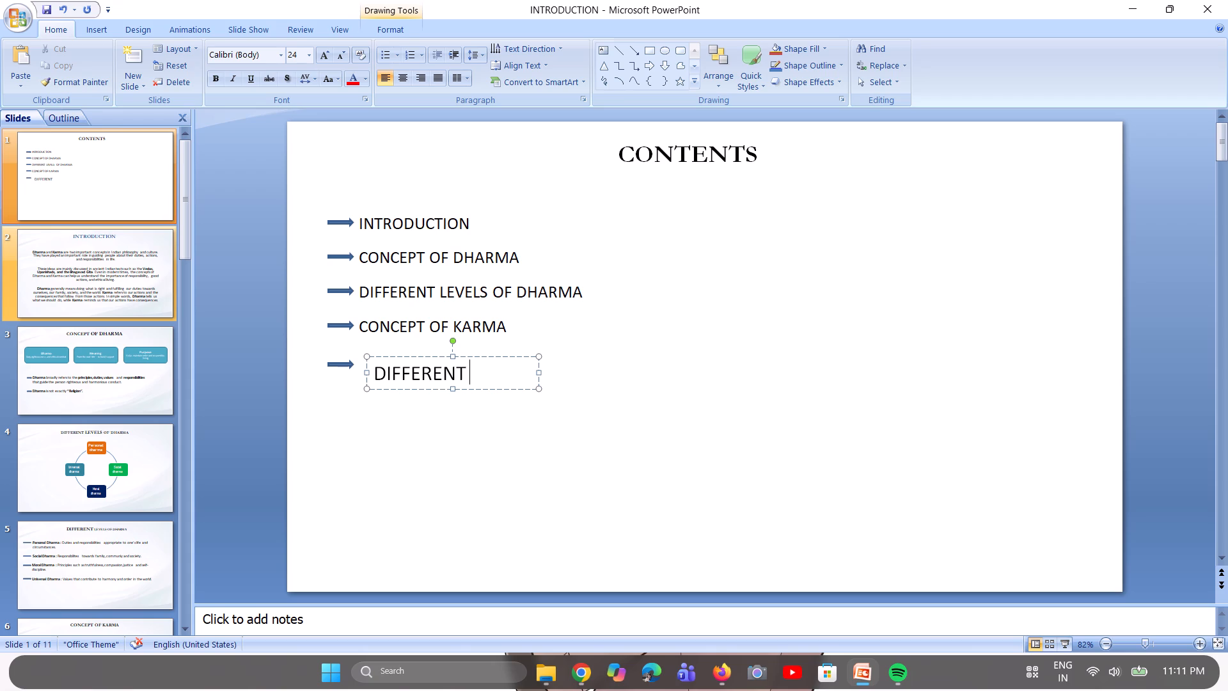
type("LEVELS")
key("space")
type("OF")
key("space")
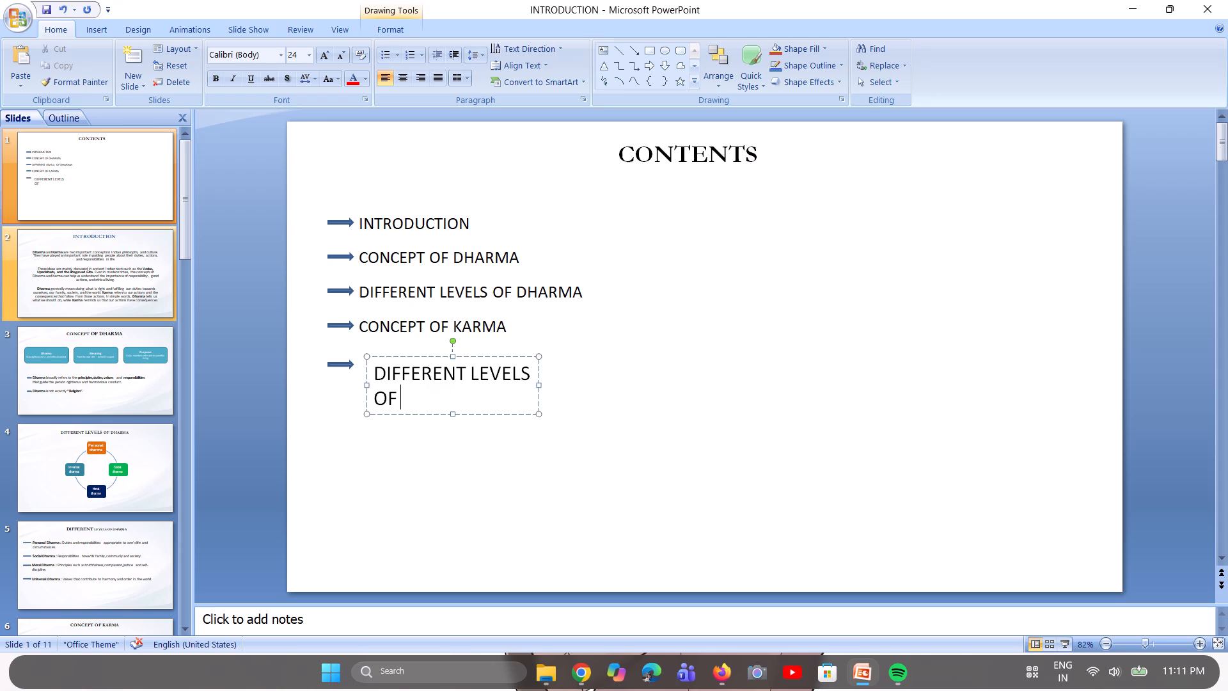
type("KARMA")
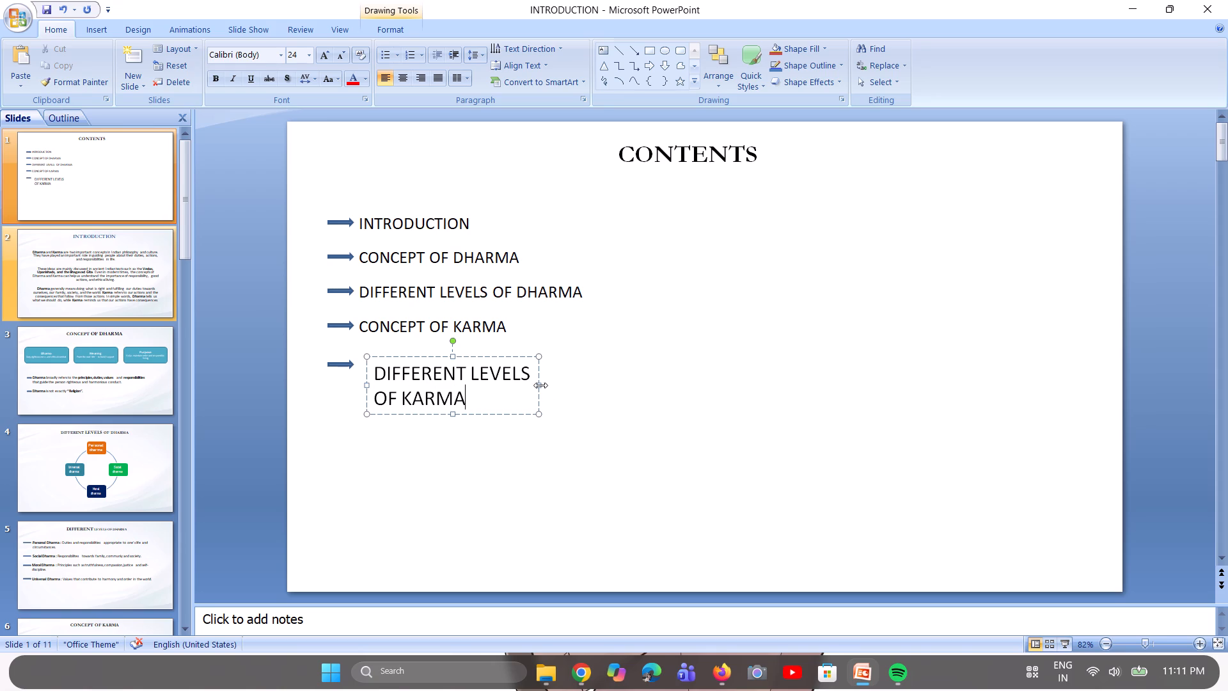
left_click_drag(540, 385, 683, 390)
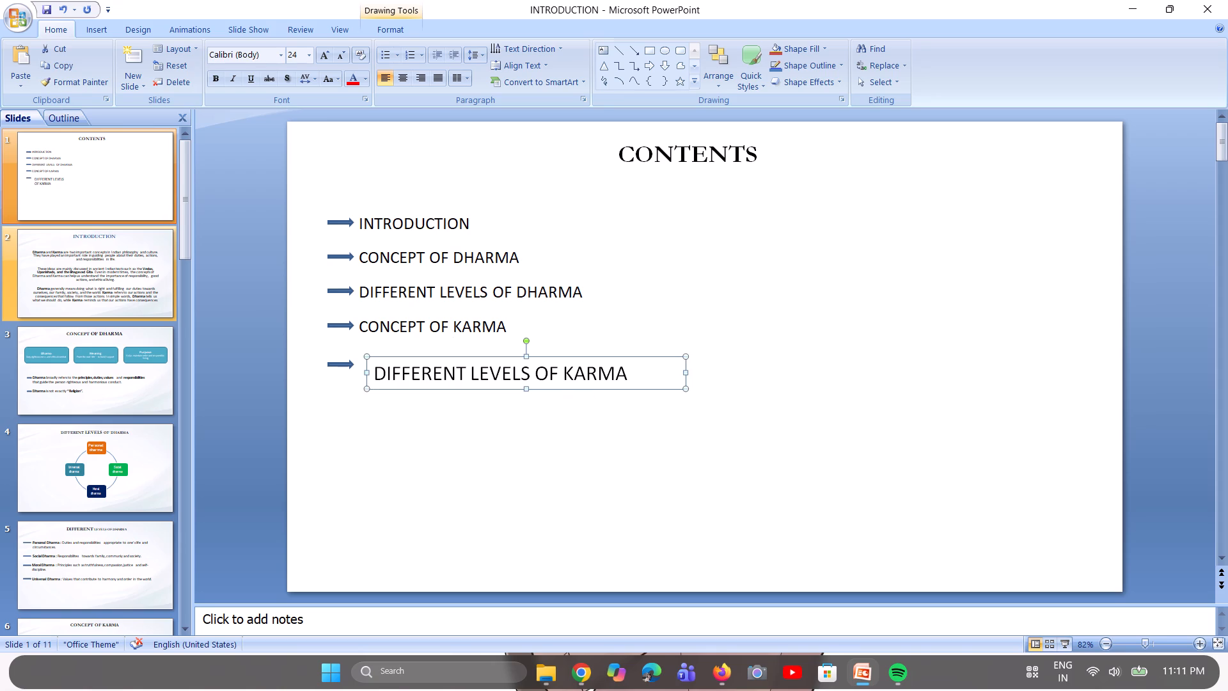
Reduce the font size of the DIFFERENT LEVELS OF KARMA entry to 20.
left_click_drag(379, 372, 636, 367)
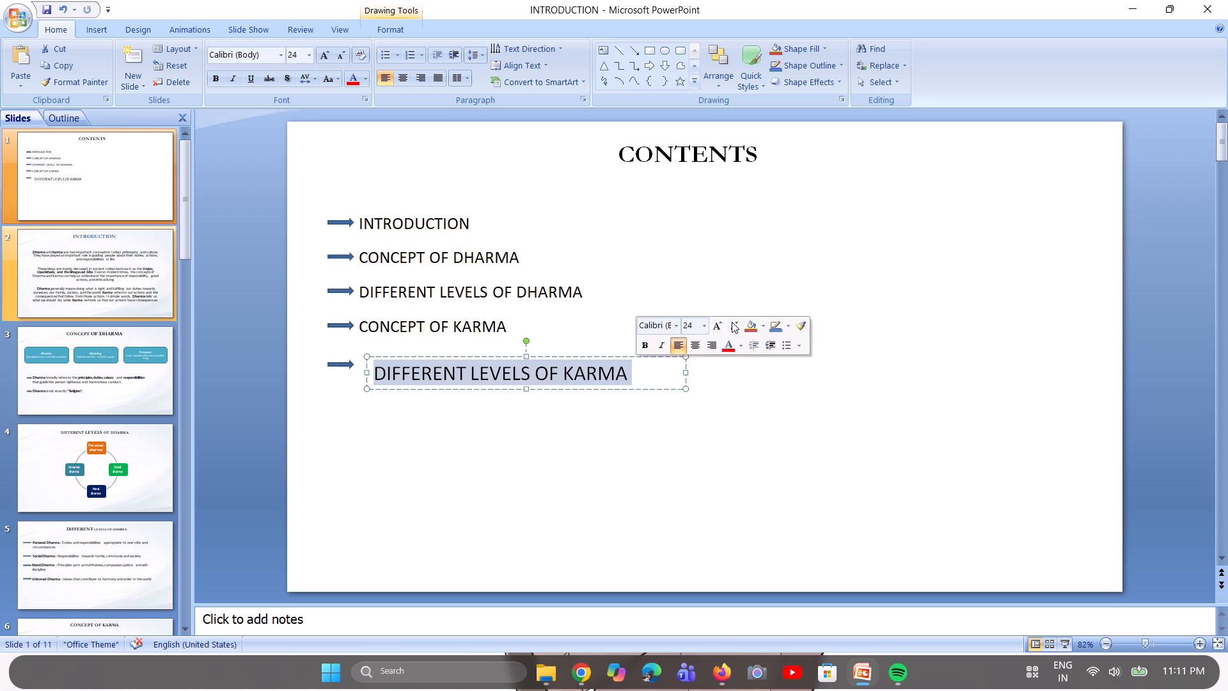
left_click(732, 324)
Move the DIFFERENT LEVELS OF KARMA text box level with the fifth arrow, with its text starting in line with the entries above.
left_click_drag(426, 510, 374, 317)
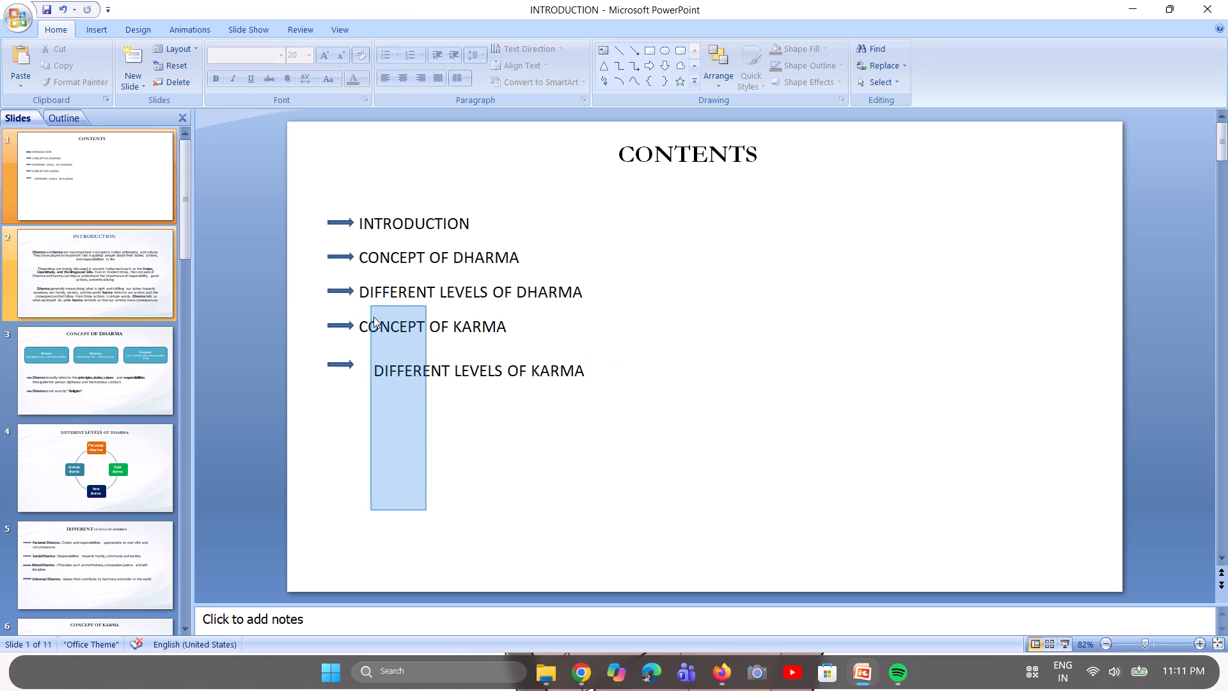
left_click_drag(374, 317, 379, 332)
left_click(378, 367)
left_click_drag(370, 380, 356, 377)
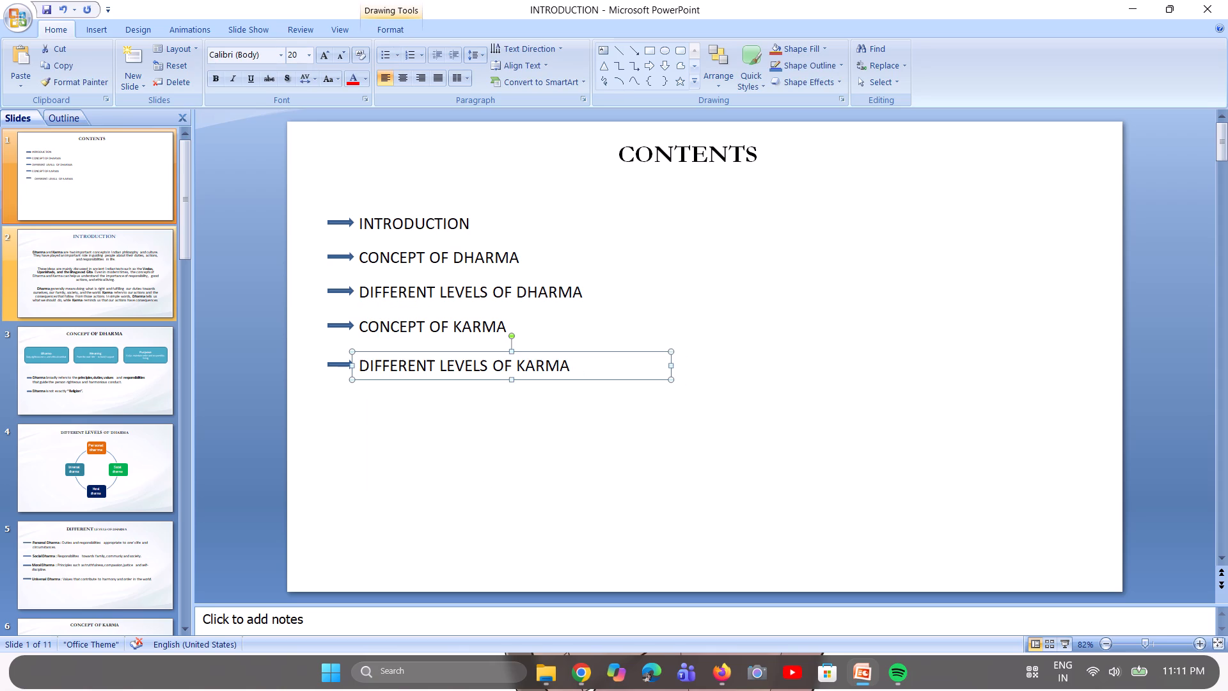
left_click(372, 454)
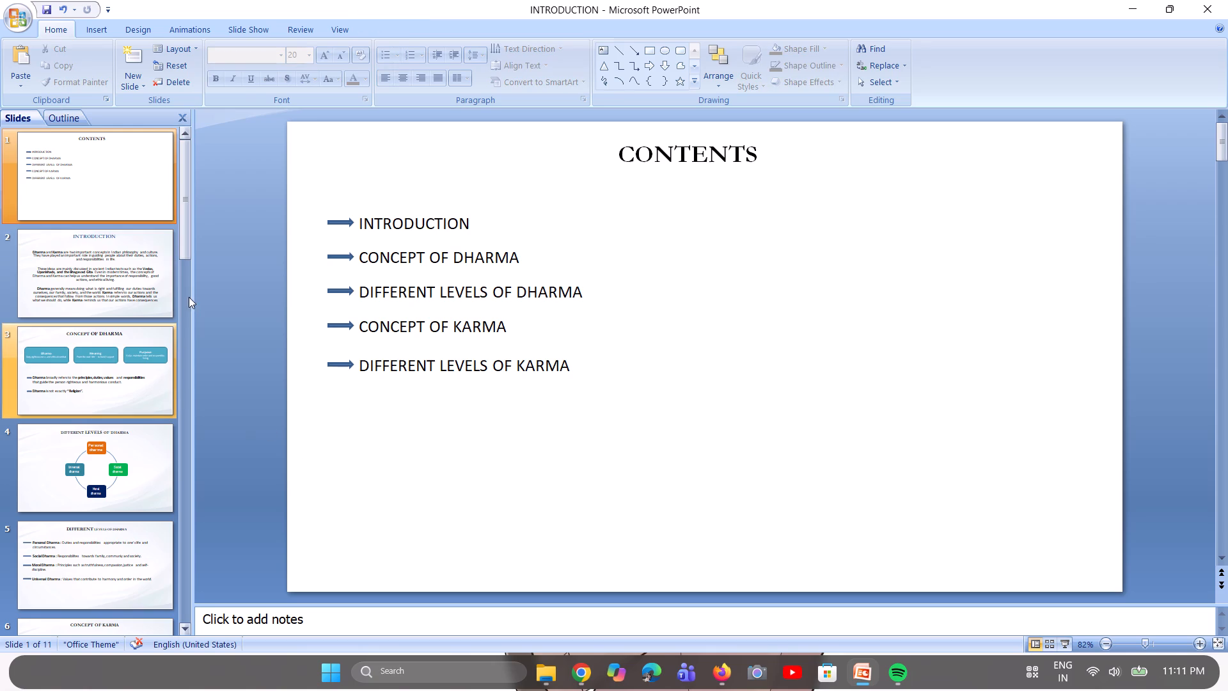
Look through the slide thumbnails down to the THANK YOU slide to check the remaining topic titles.
left_click_drag(187, 231, 200, 313)
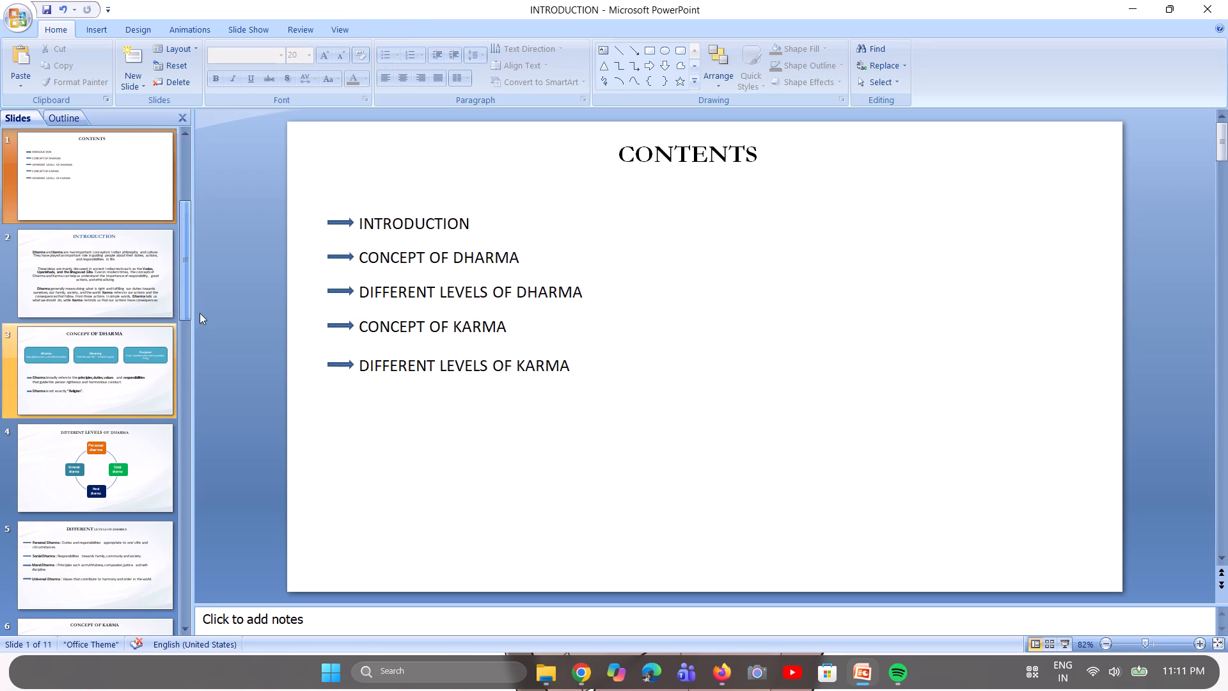
left_click_drag(200, 313, 200, 458)
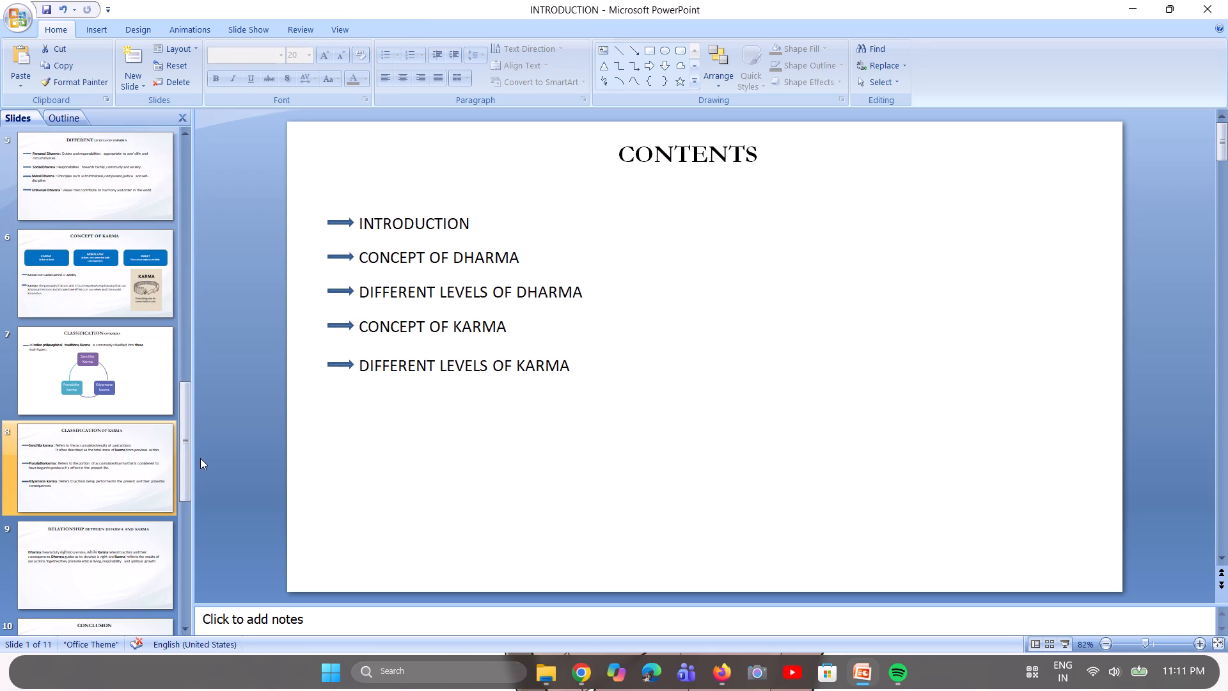
left_click_drag(184, 465, 190, 565)
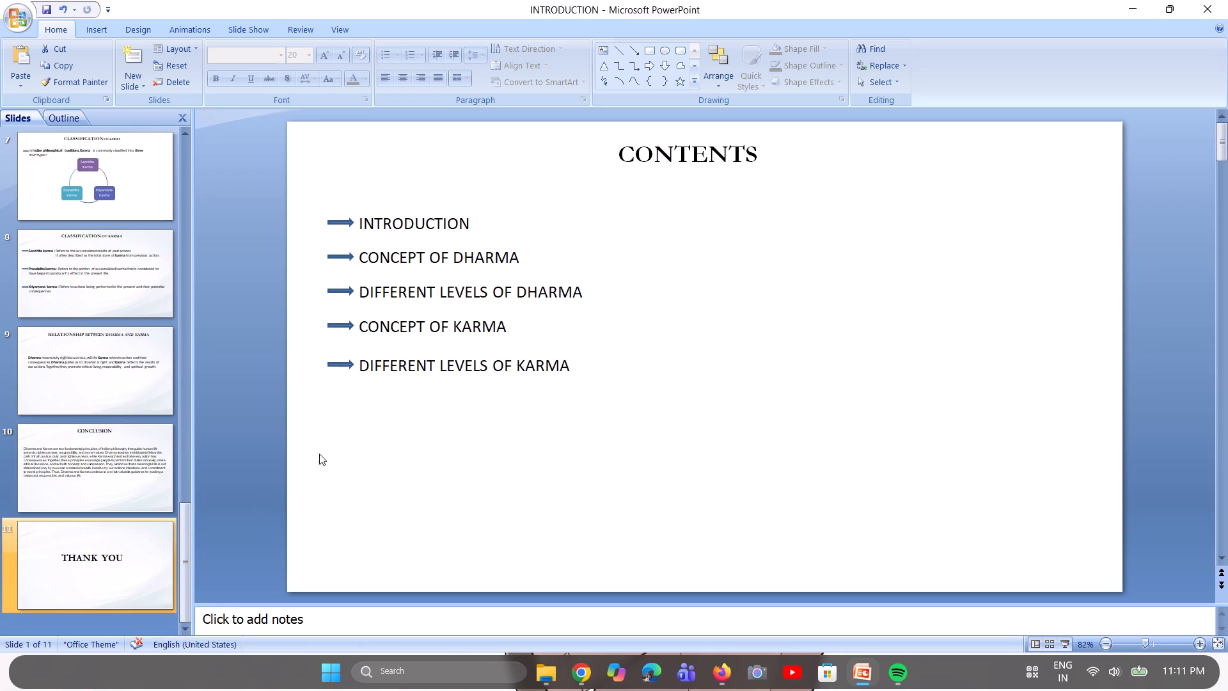
Paste another copy of the arrow on the CONTENTS slide and place it below the fifth arrow, in line with the column.
right_click(358, 460)
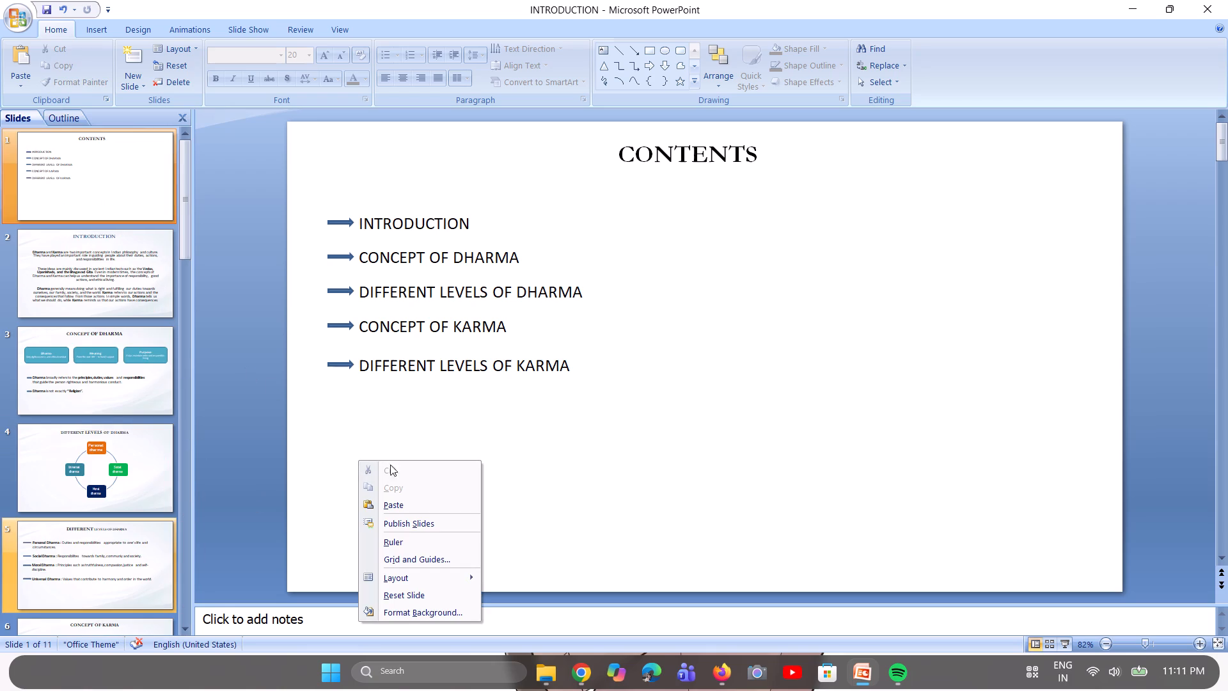
left_click(388, 499)
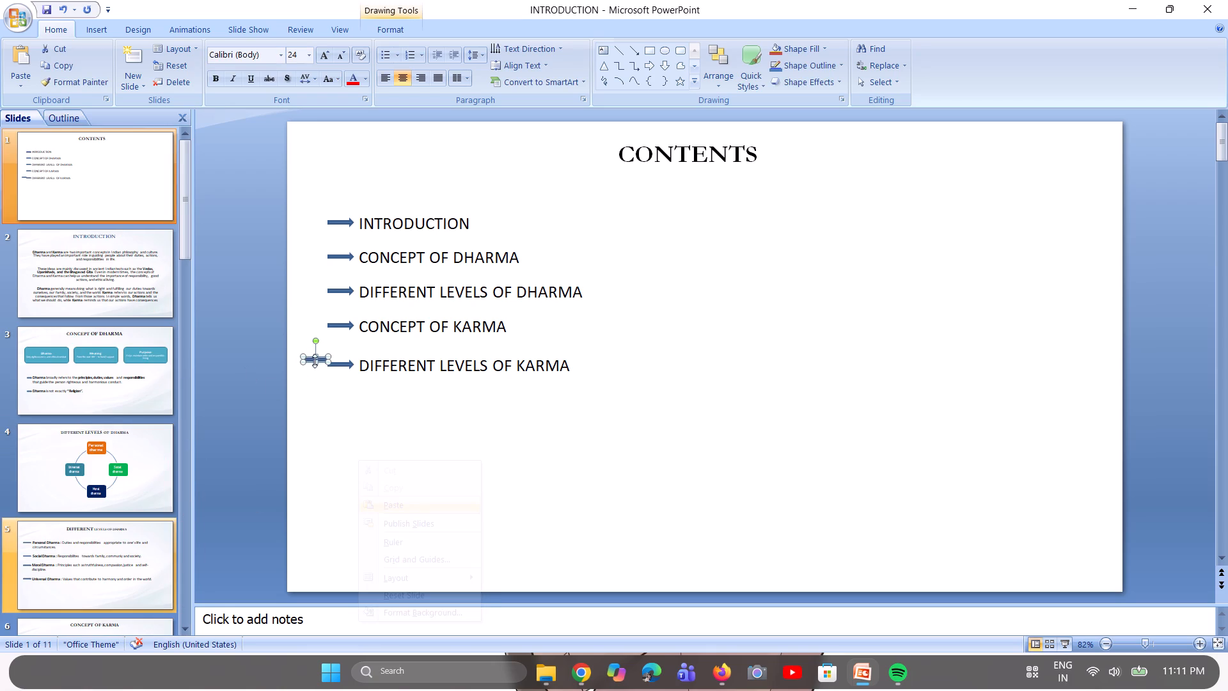
left_click_drag(320, 363, 336, 390)
left_click_drag(336, 390, 344, 401)
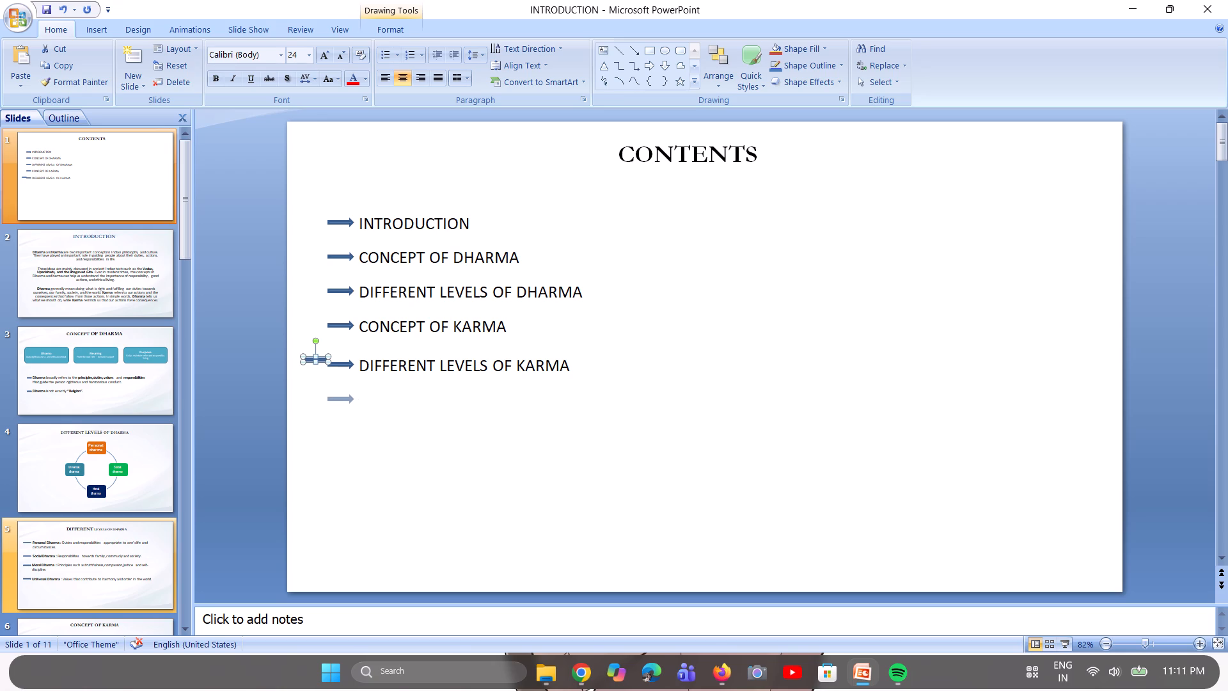
left_click_drag(344, 401, 343, 402)
left_click(349, 432)
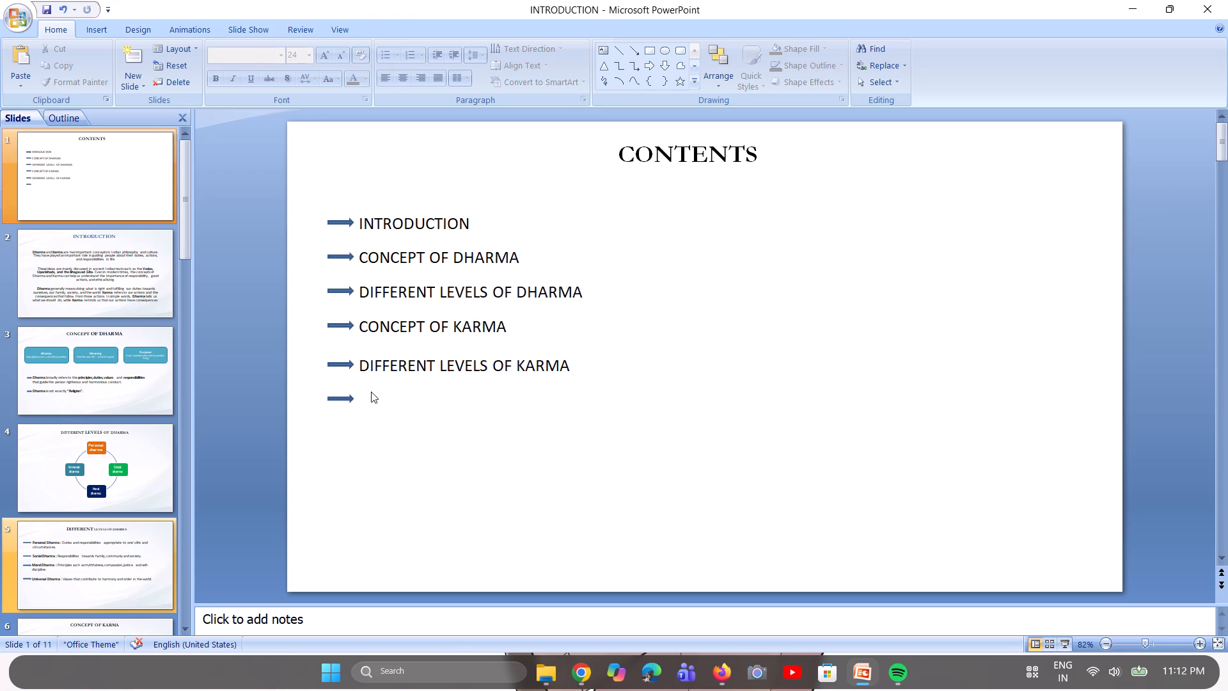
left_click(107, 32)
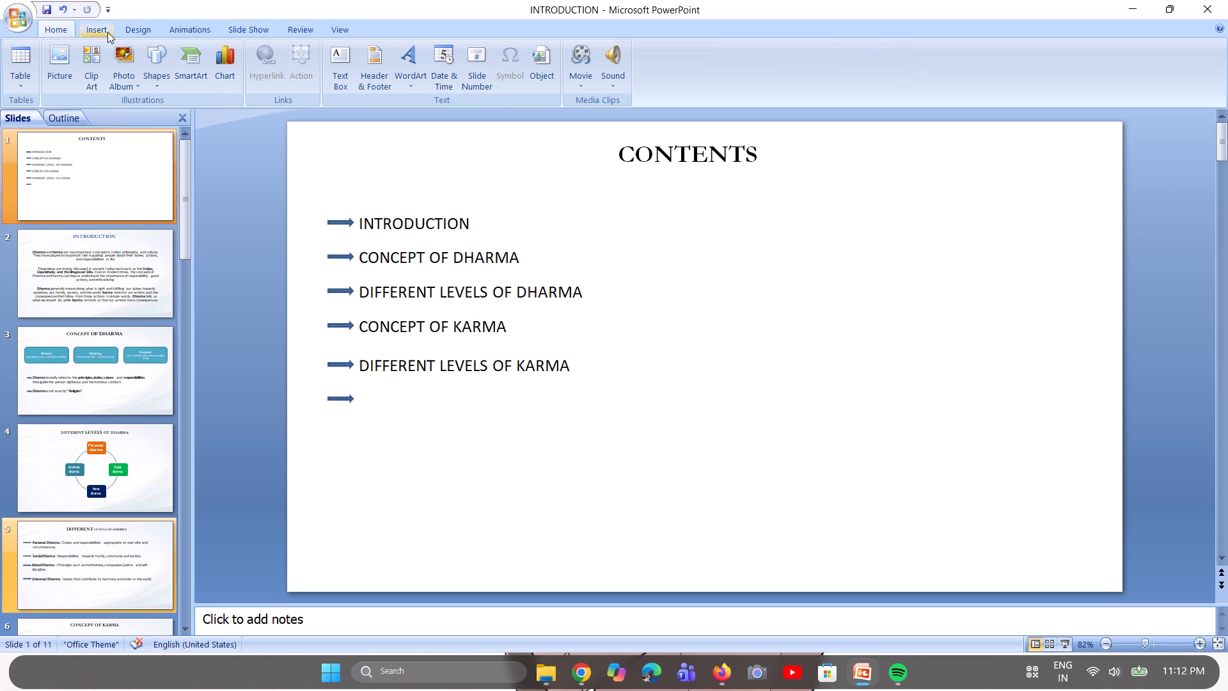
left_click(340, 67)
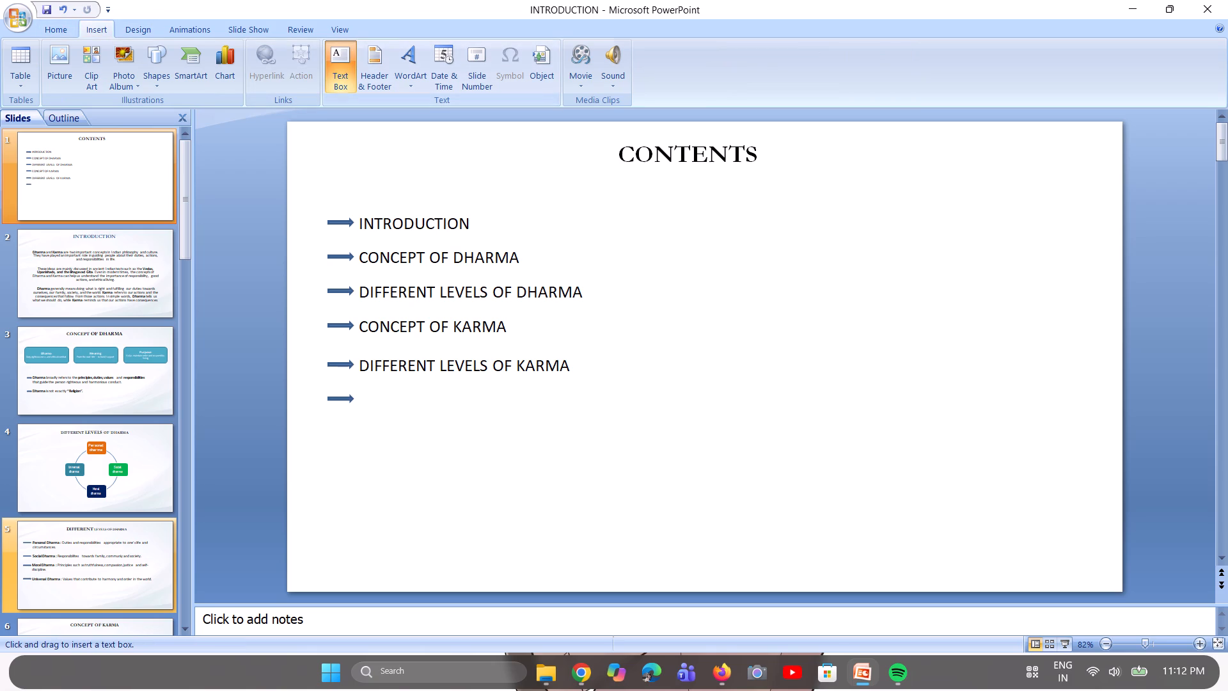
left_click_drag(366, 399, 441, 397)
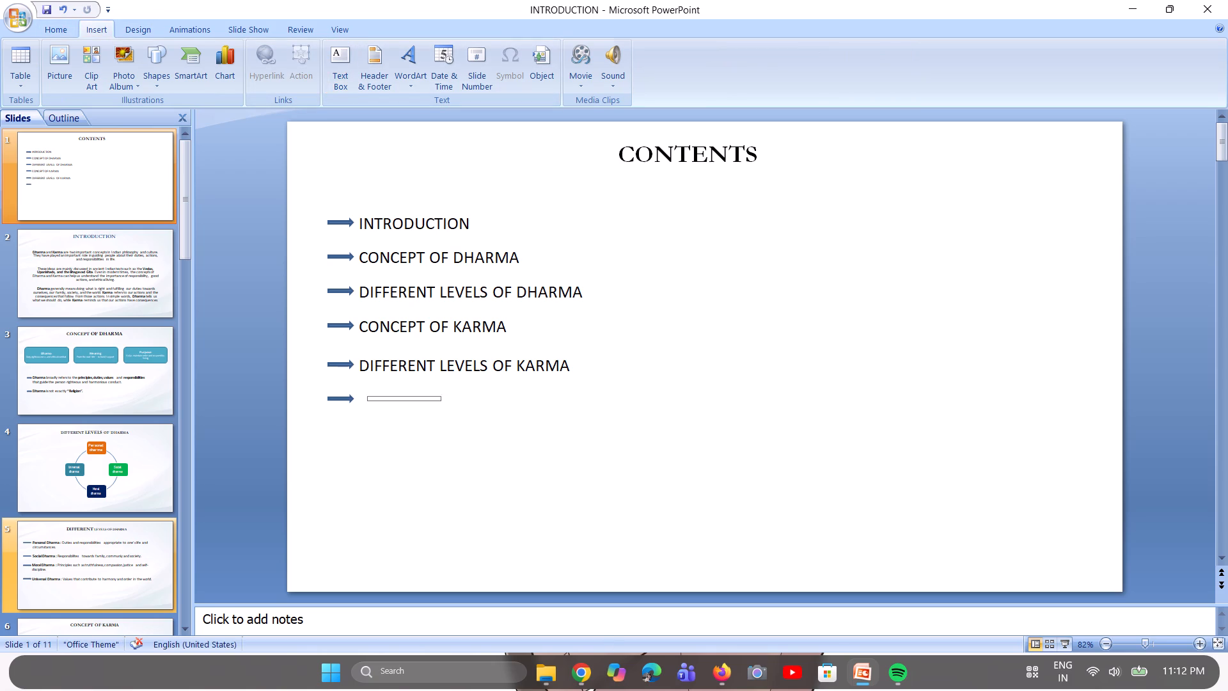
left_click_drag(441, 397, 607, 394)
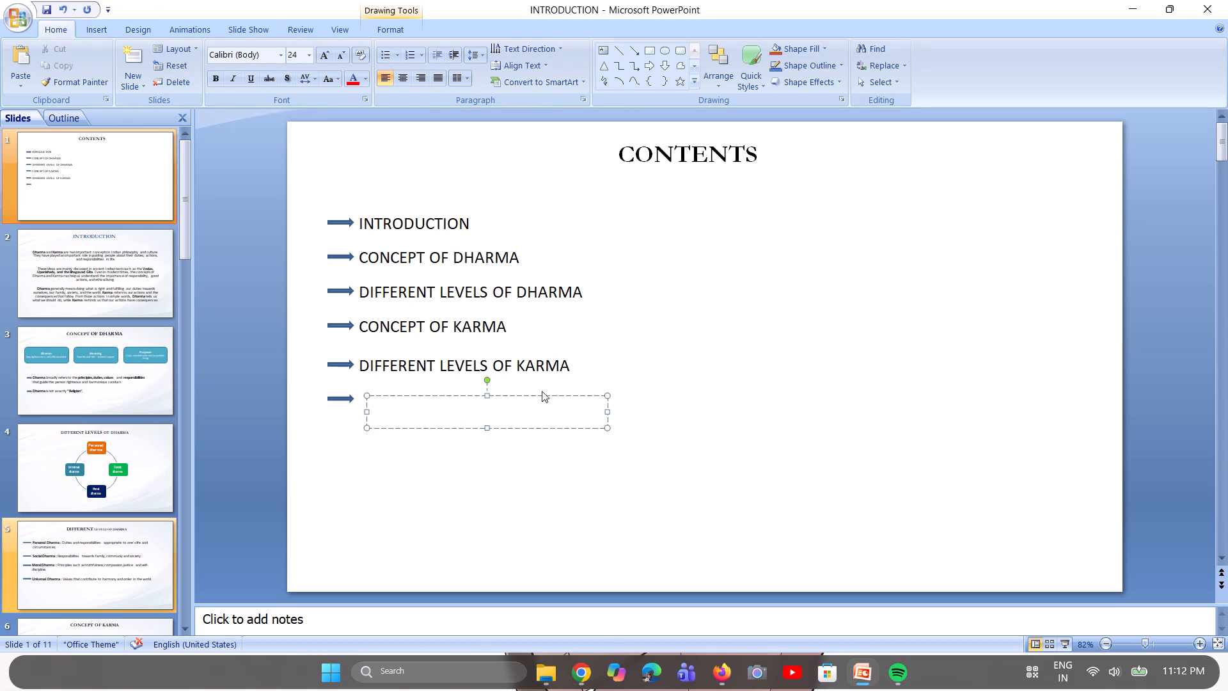
Check the next topic title in the slide thumbnails and enter RELATIONSHIP BETWEEN DHARMA AND KARMA in a new text box beside the sixth arrow.
left_click_drag(182, 235, 225, 500)
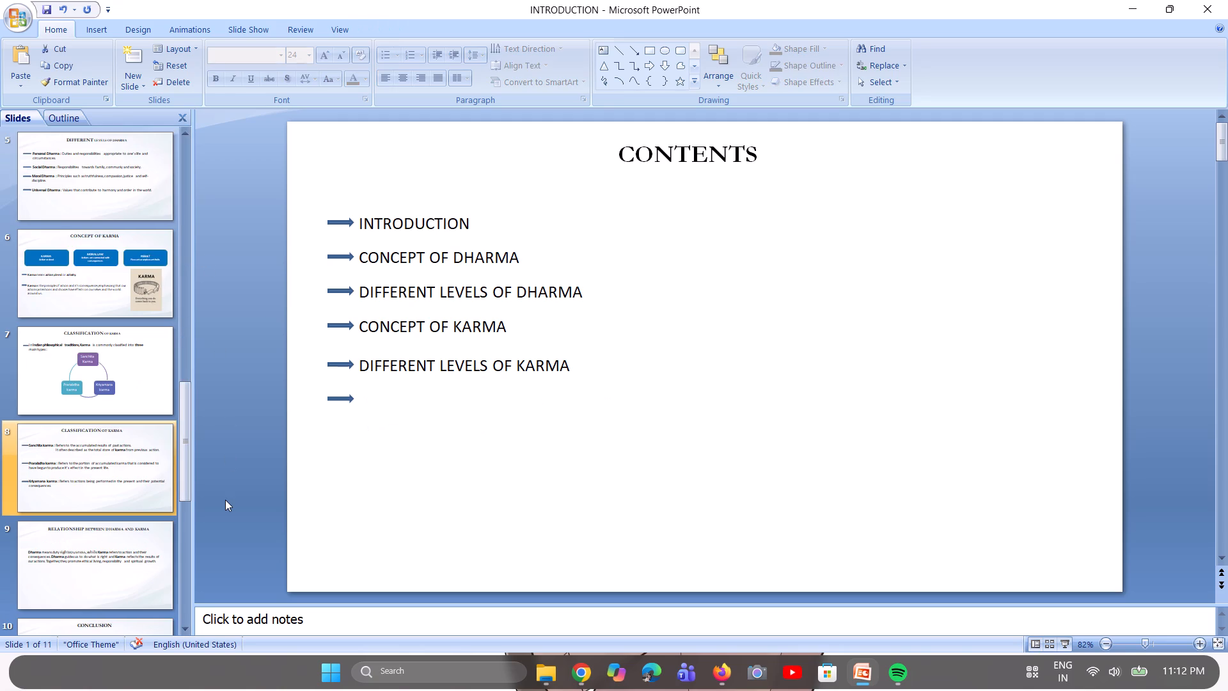
left_click_drag(178, 481, 195, 543)
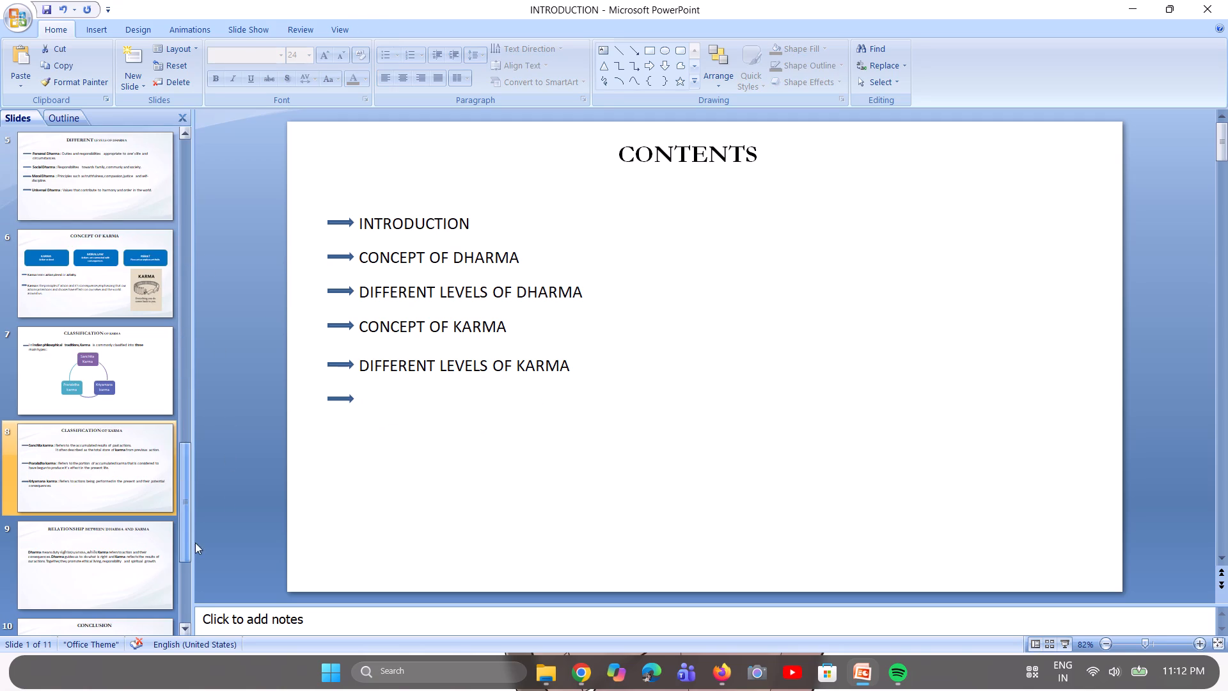
left_click_drag(195, 543, 201, 566)
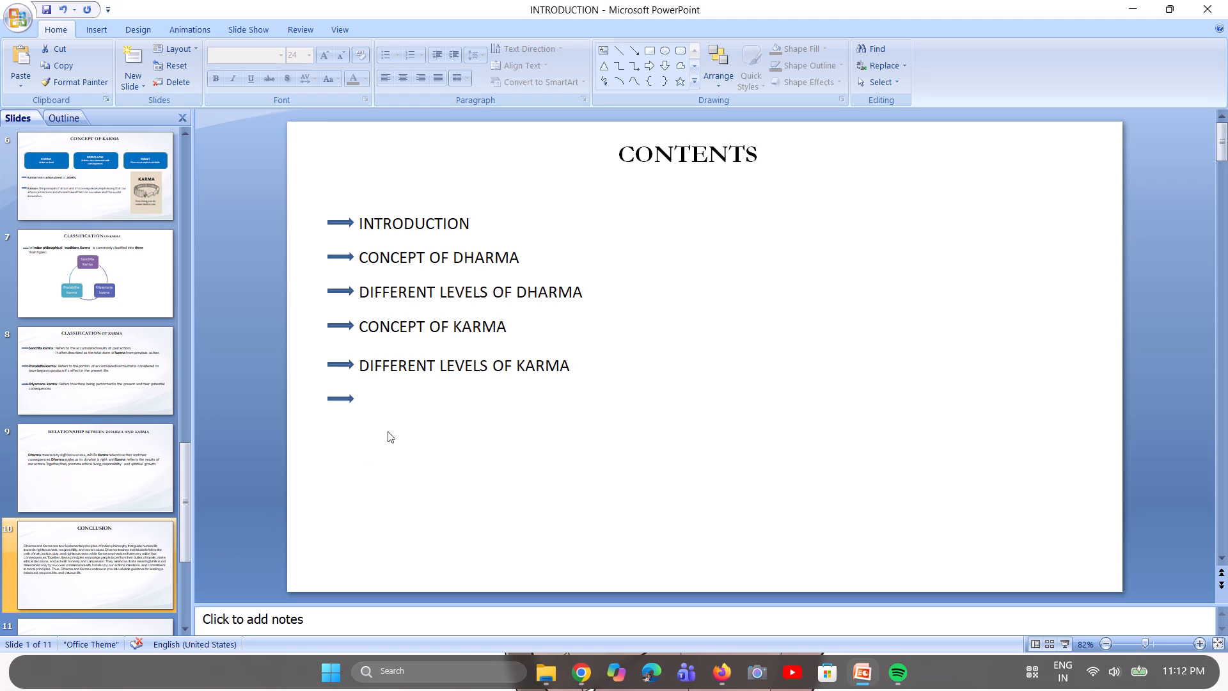
left_click(363, 390)
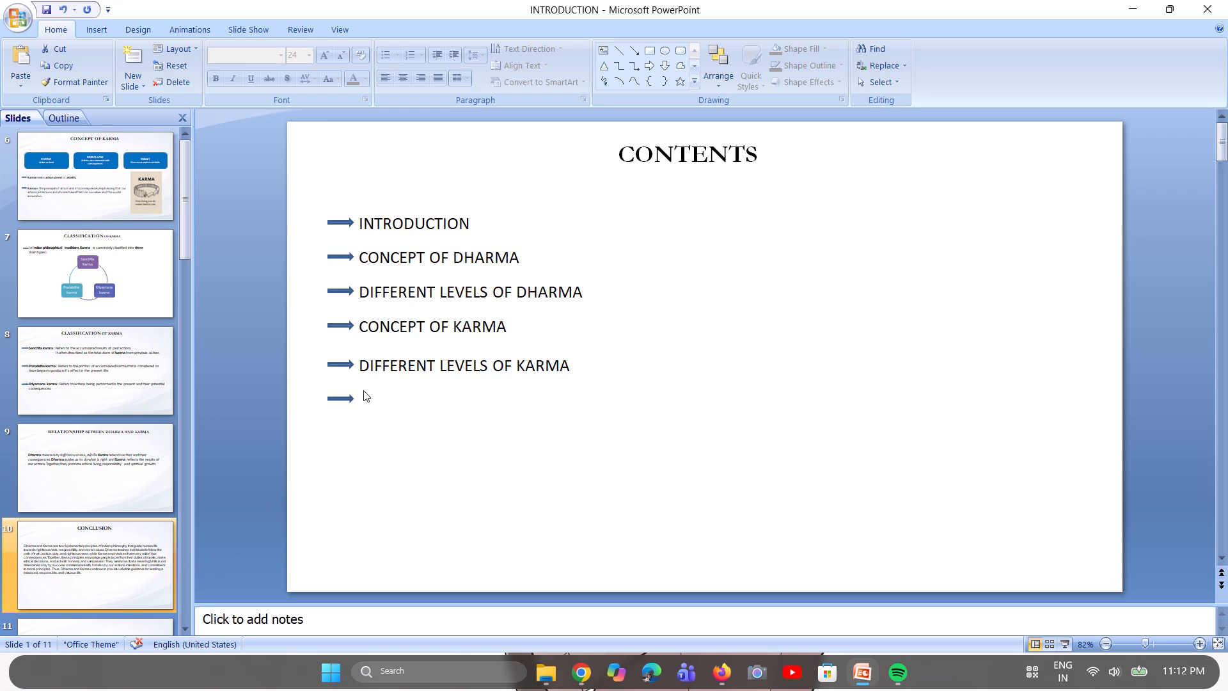
left_click(363, 390)
left_click(101, 22)
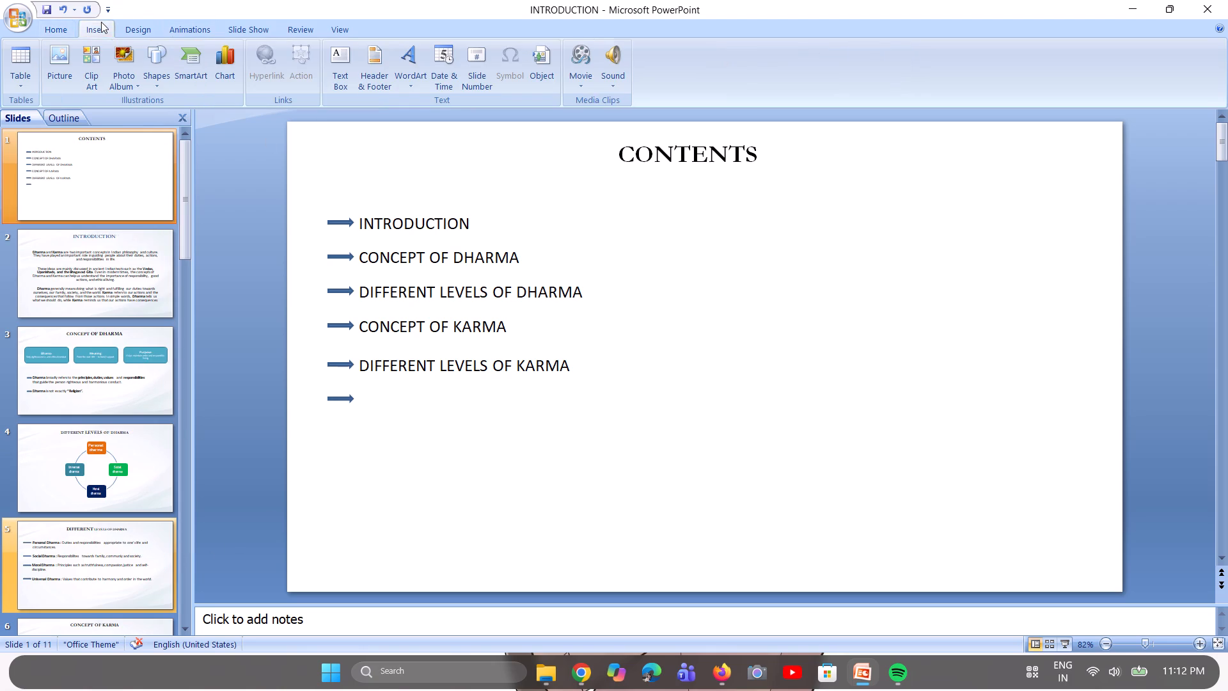
left_click(343, 74)
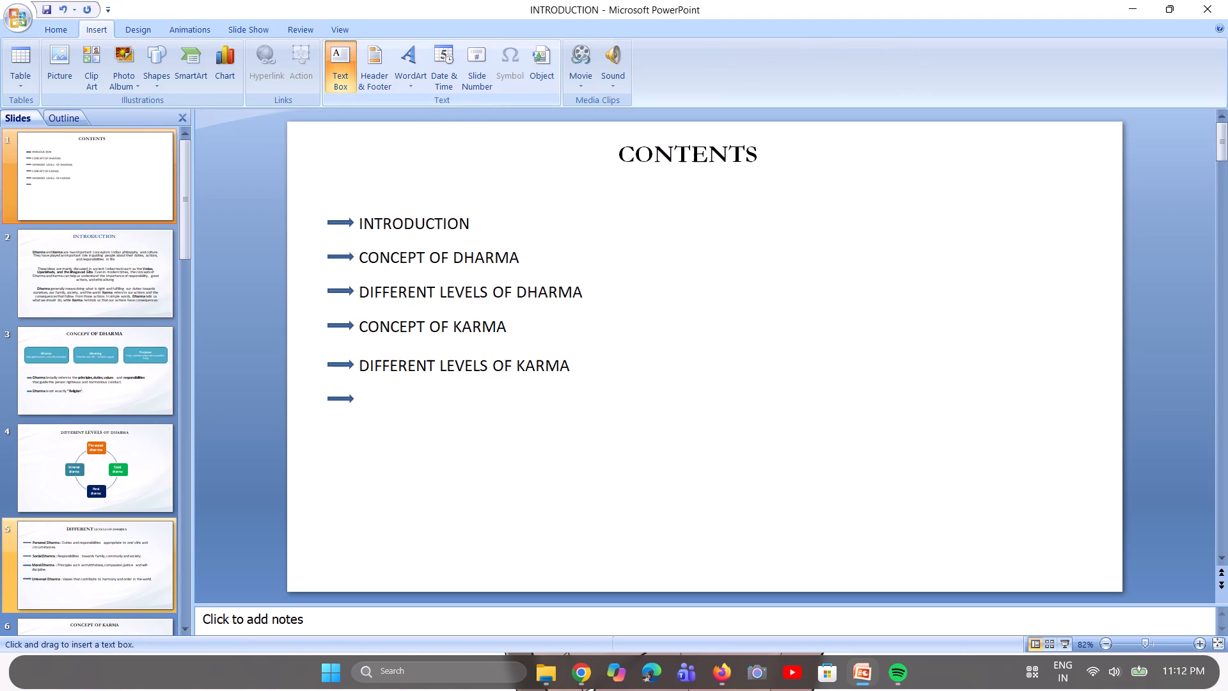
left_click_drag(375, 396, 656, 393)
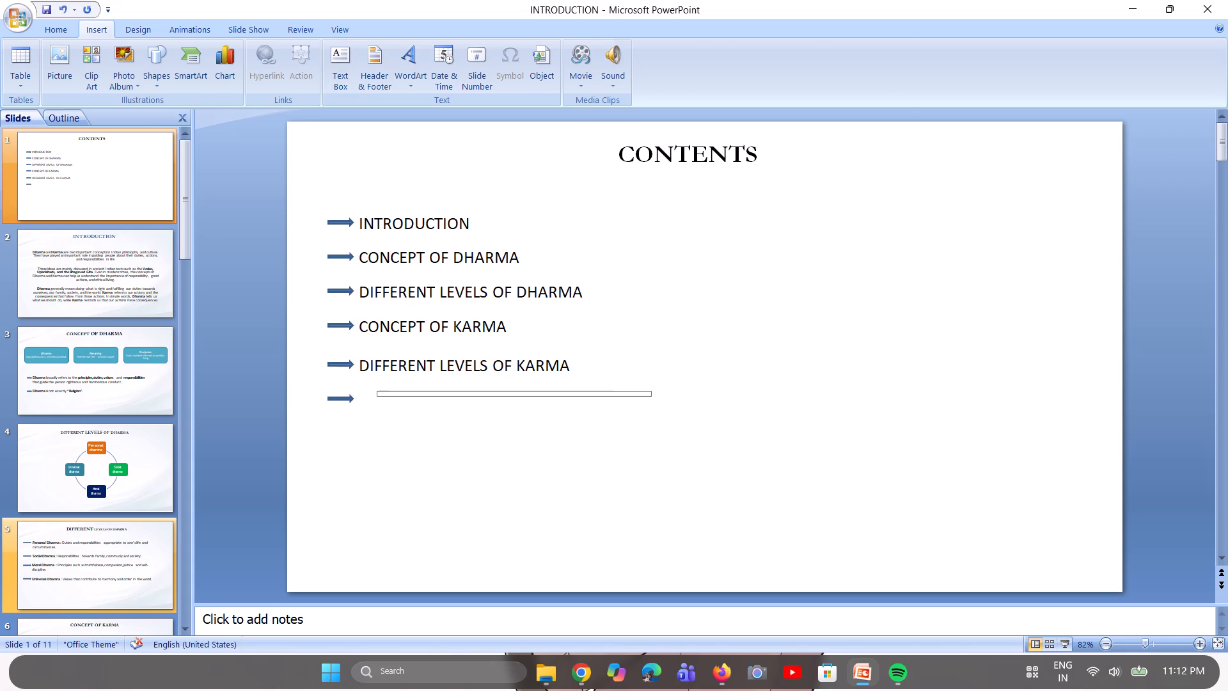
left_click_drag(656, 393, 695, 395)
type("RELA")
type("TIONSHIP BETWEEN")
key("space")
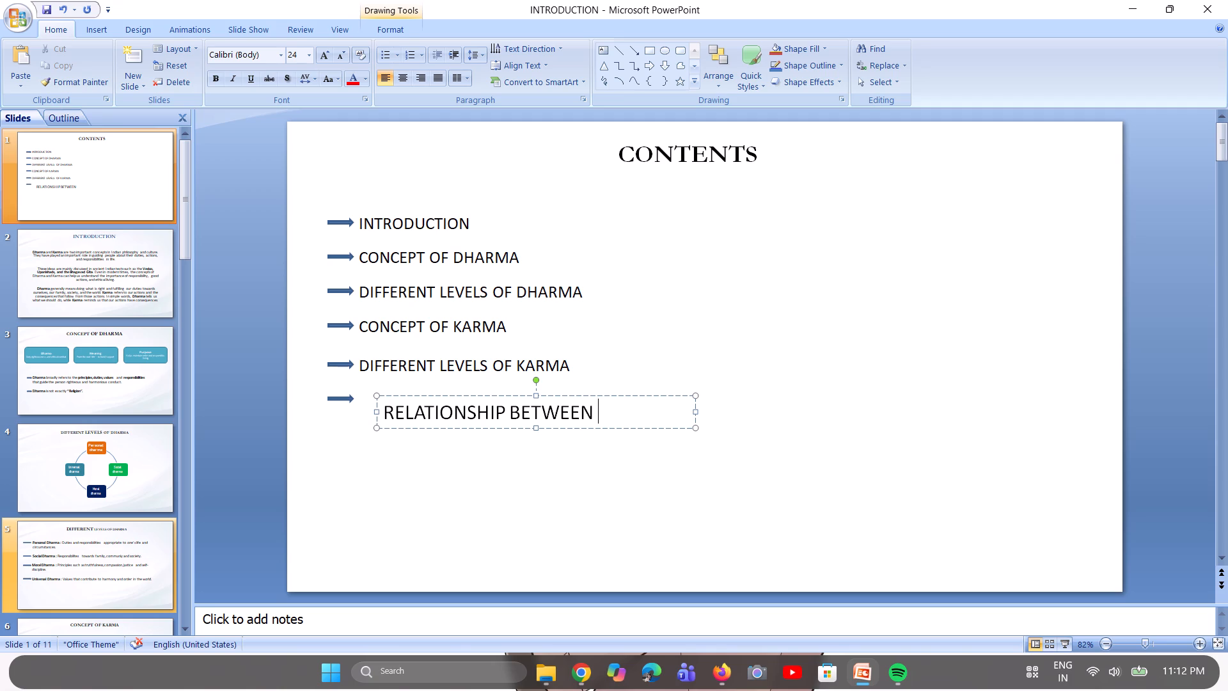
type("DHARMA AND KARMA")
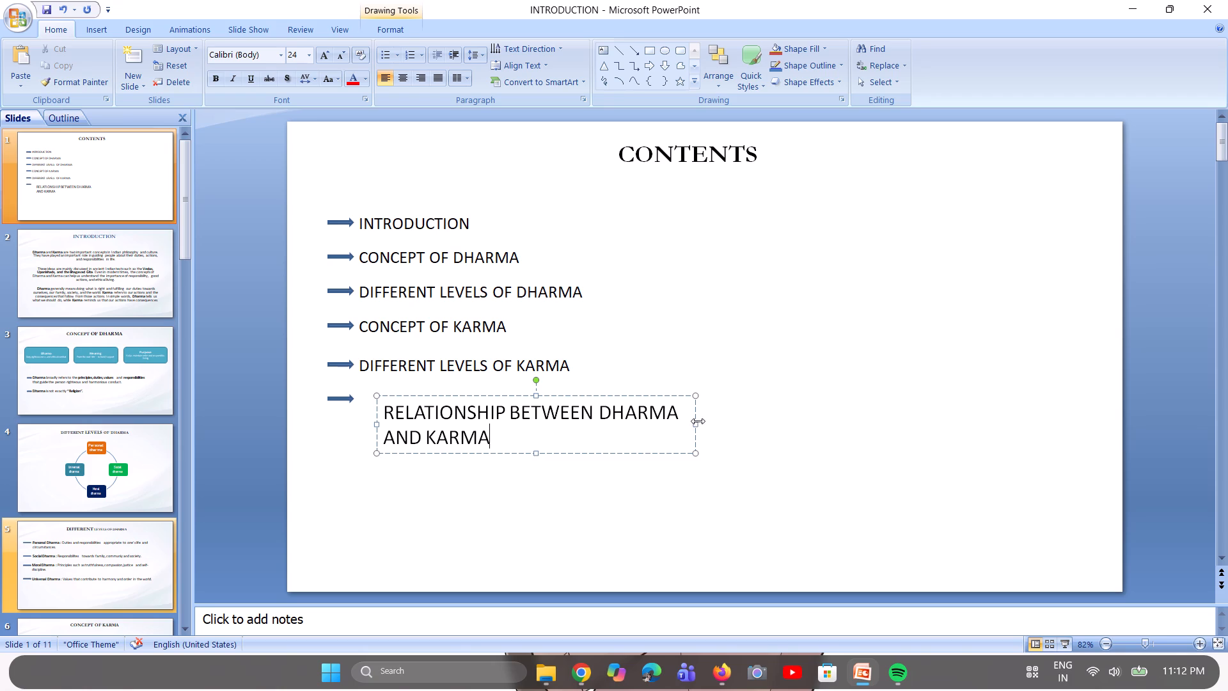
Widen the RELATIONSHIP BETWEEN DHARMA AND KARMA text box so the text fits on one line.
left_click_drag(697, 425, 763, 423)
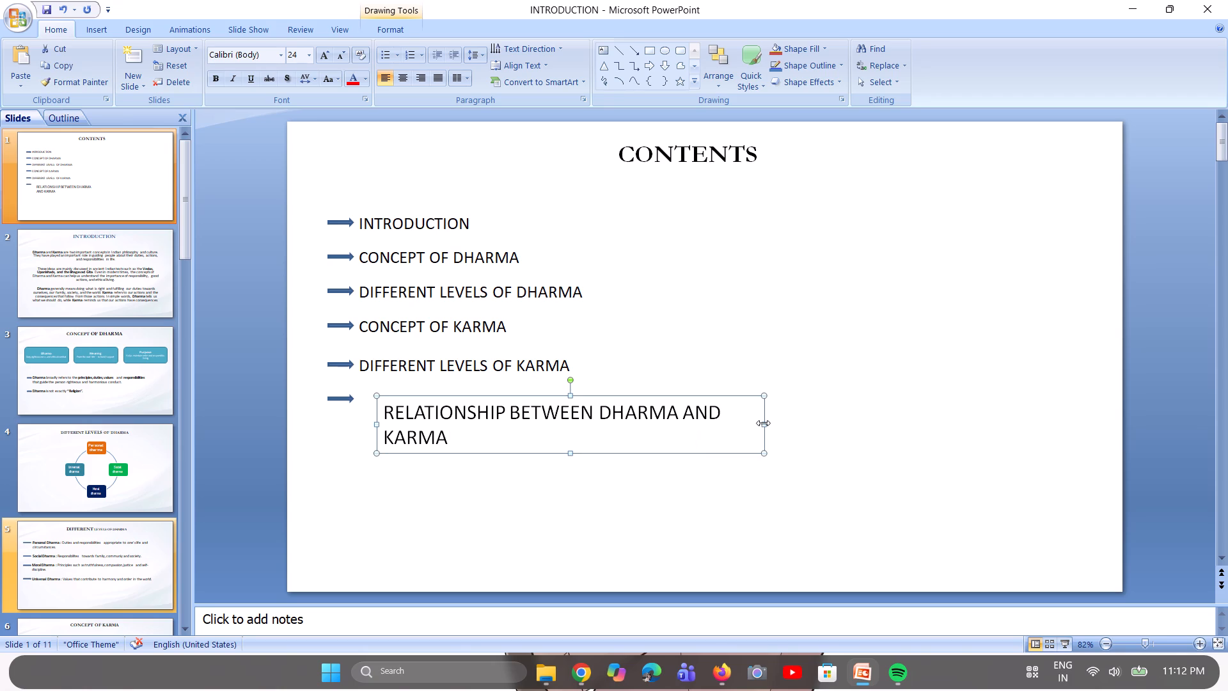
left_click(763, 423)
left_click_drag(763, 423, 775, 438)
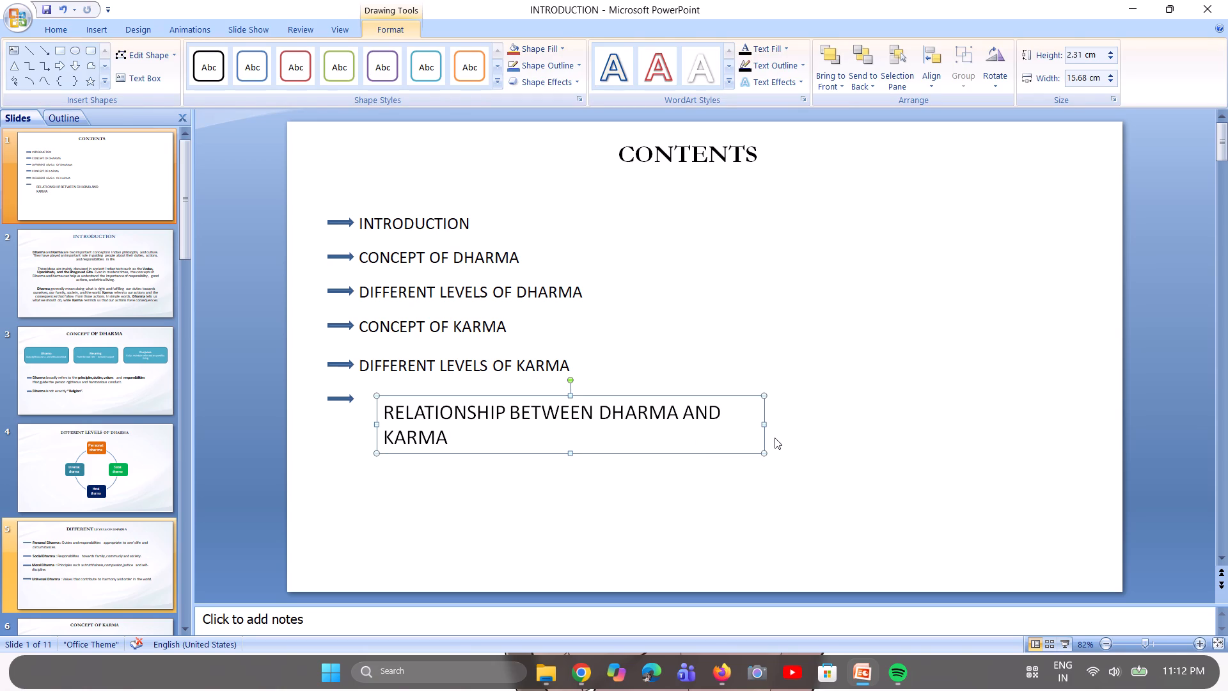
left_click(775, 438)
left_click(673, 402)
left_click_drag(766, 424, 800, 424)
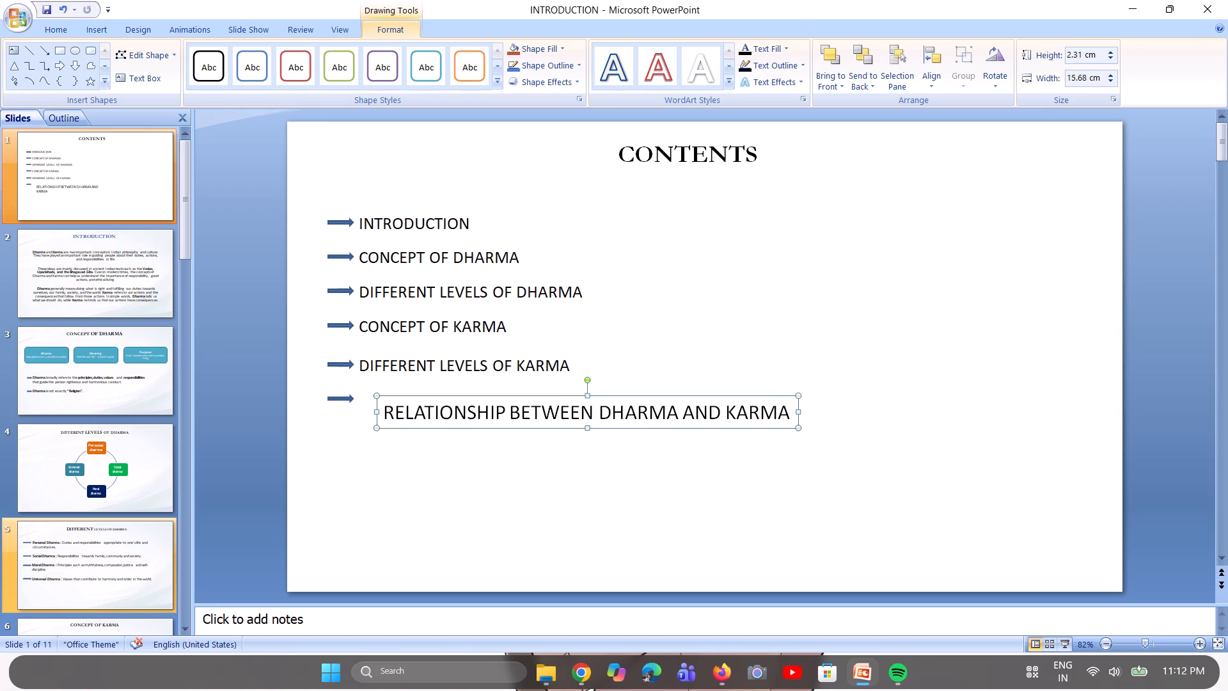
Reduce the font of the RELATIONSHIP BETWEEN DHARMA AND KARMA entry by one size to match the entries above.
left_click_drag(384, 415, 670, 377)
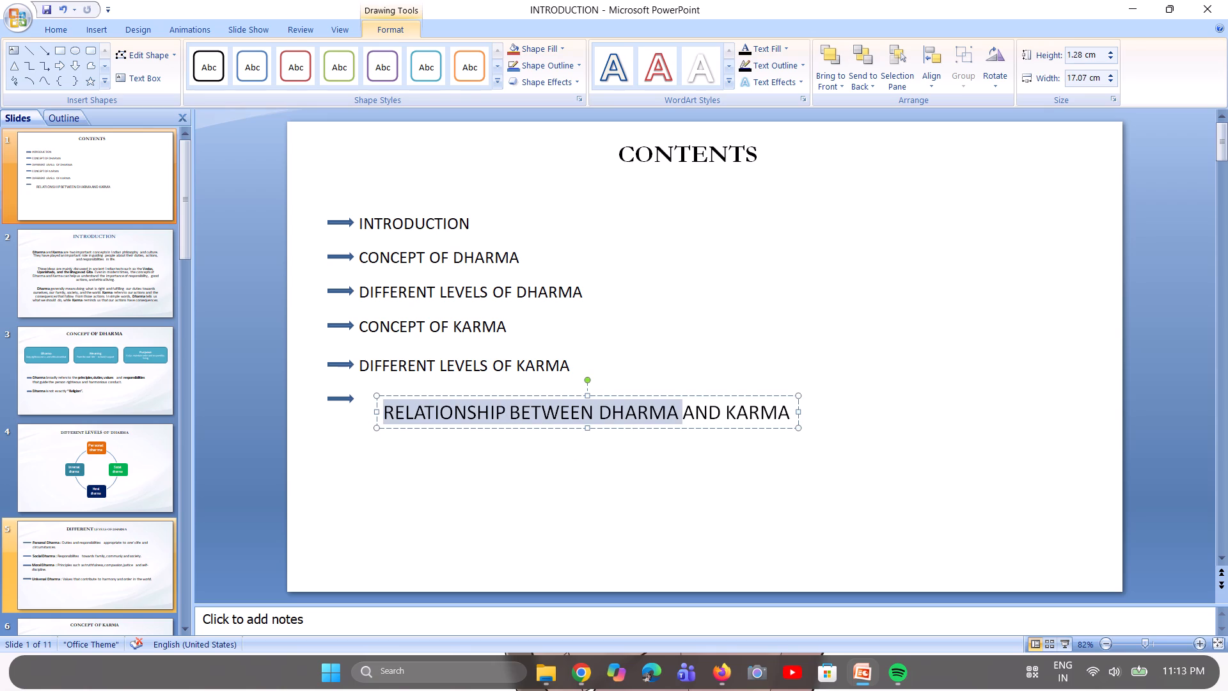
left_click_drag(670, 377, 771, 370)
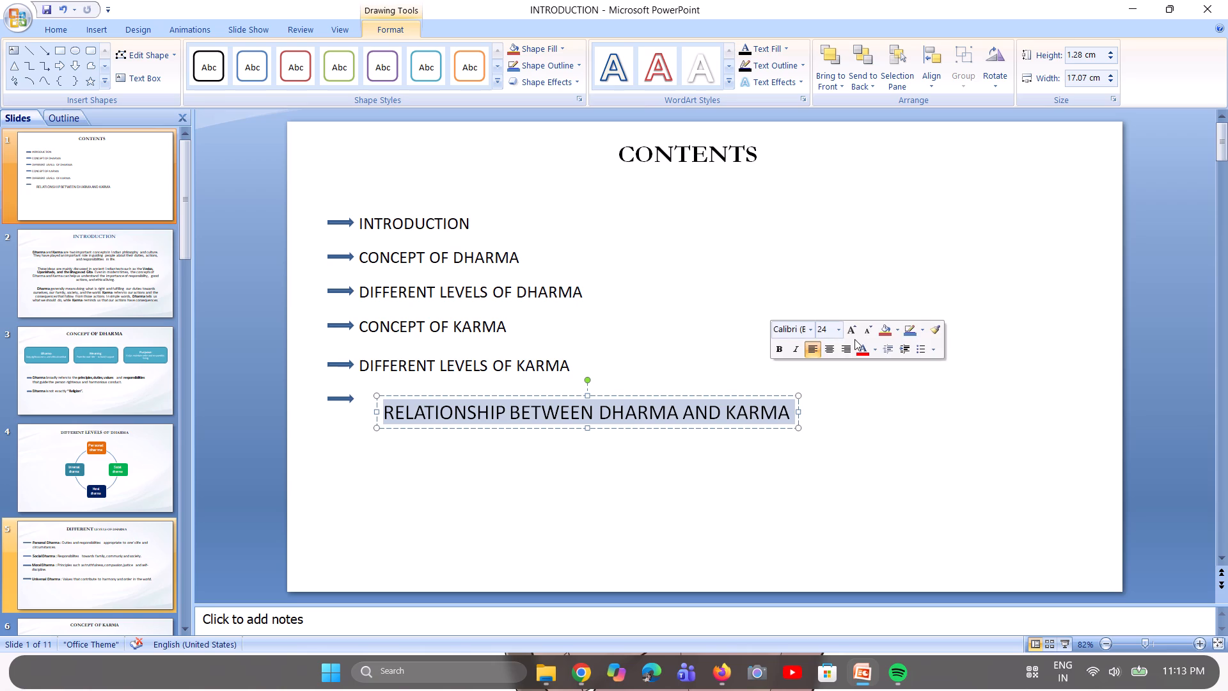
left_click(867, 326)
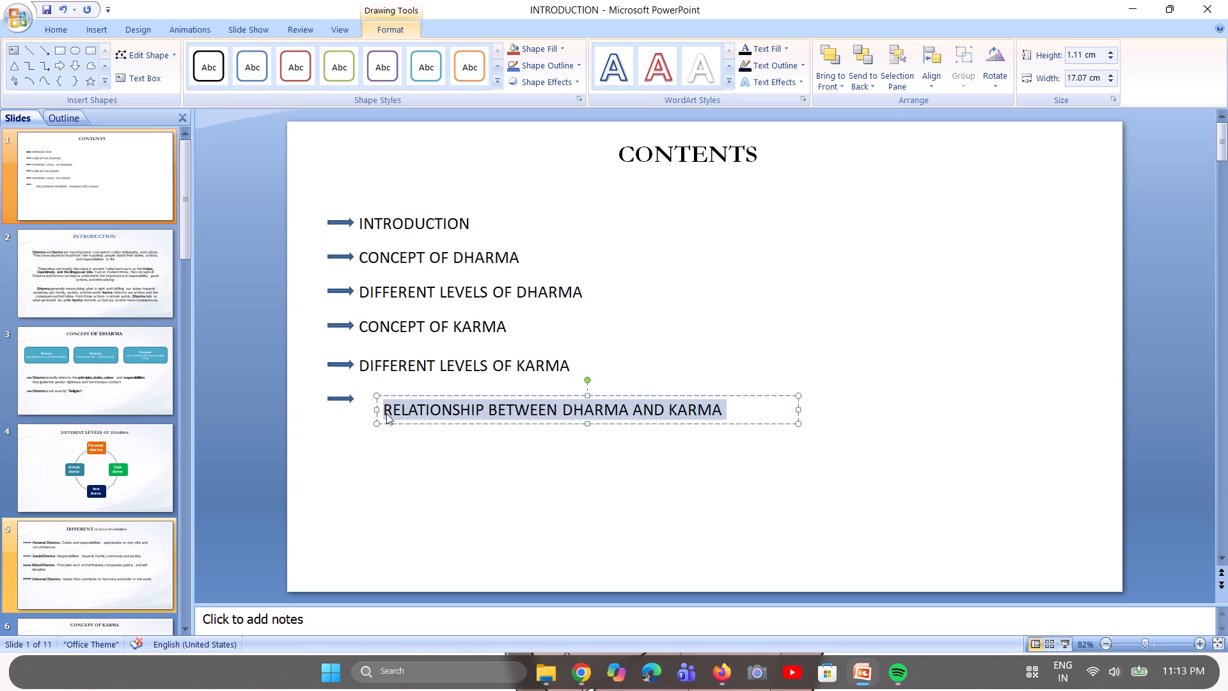
Move the RELATIONSHIP BETWEEN DHARMA AND KARMA text box level with the sixth arrow, with its text starting in line with the entries above.
left_click_drag(379, 404, 359, 397)
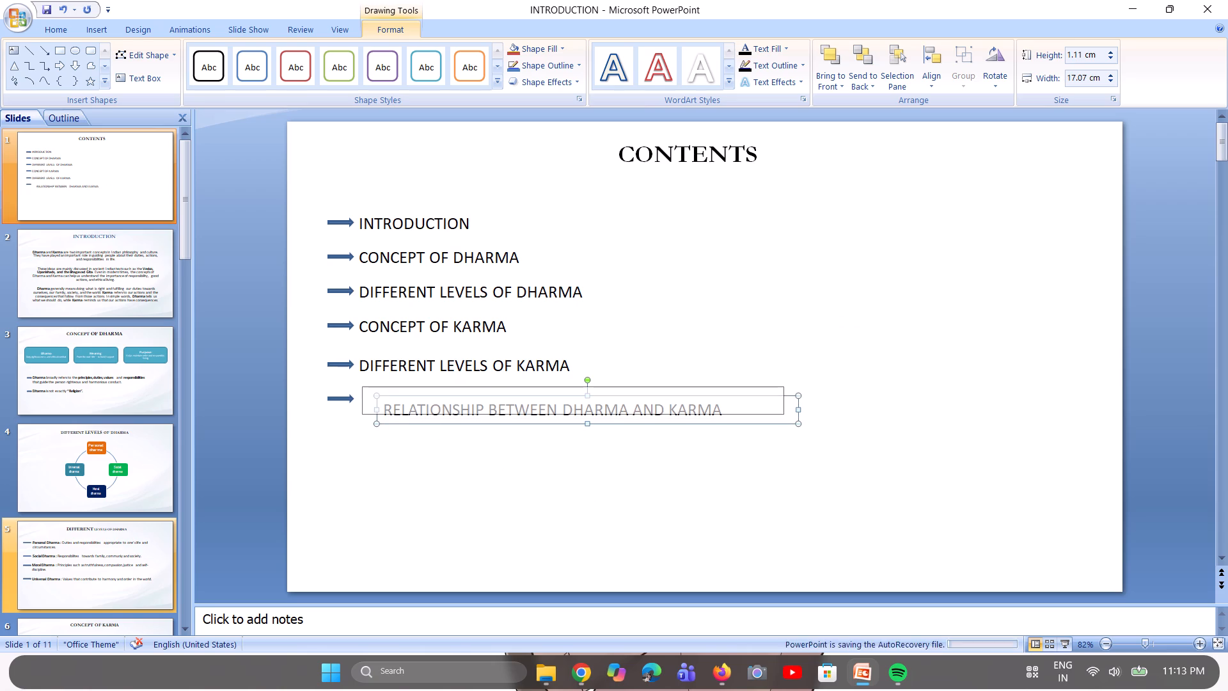
left_click_drag(359, 397, 355, 399)
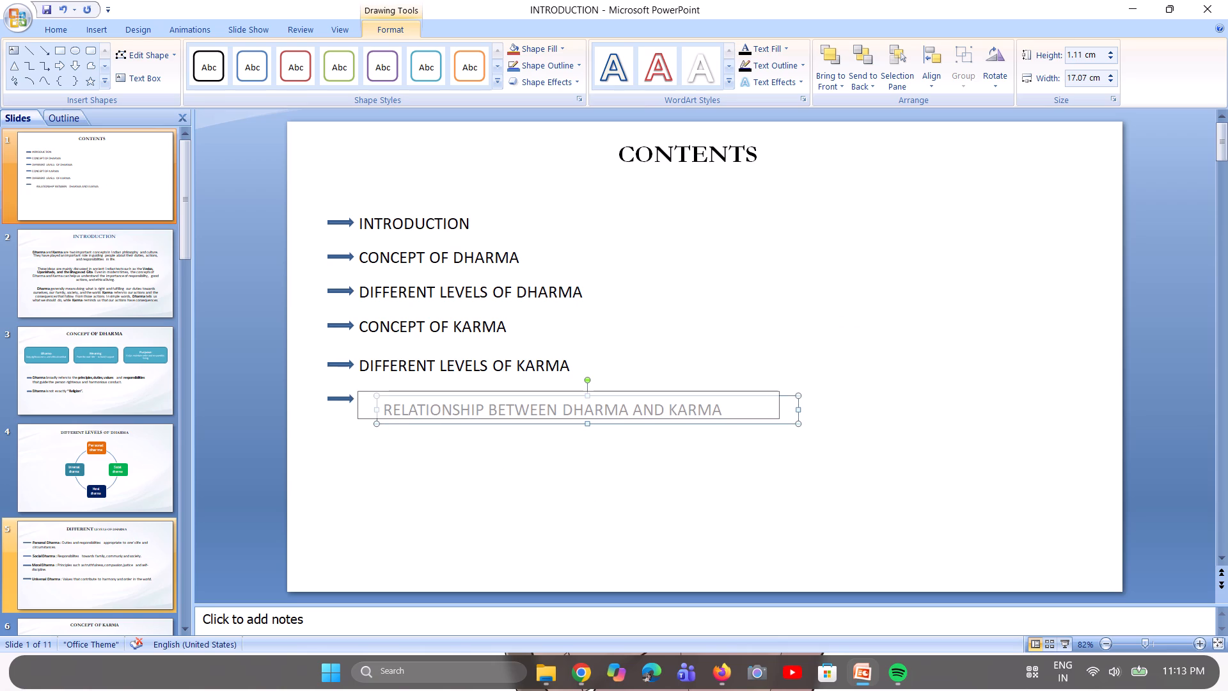
left_click(355, 399)
left_click(355, 399)
left_click_drag(360, 399, 354, 396)
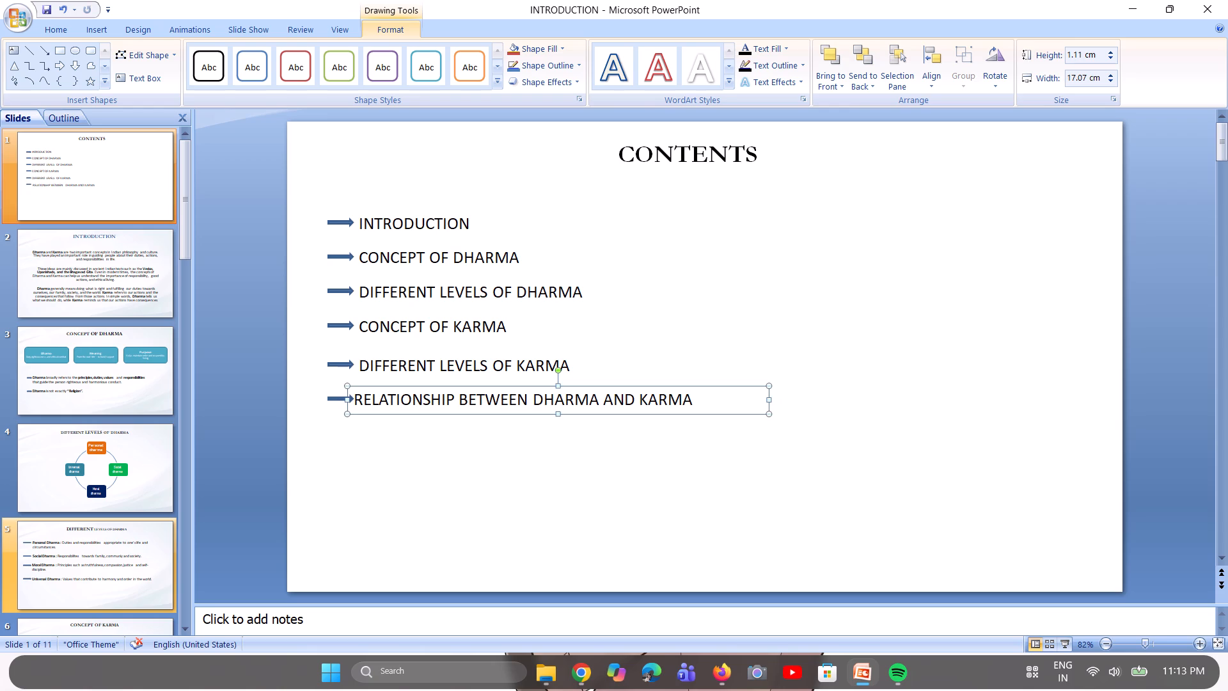
left_click(350, 393)
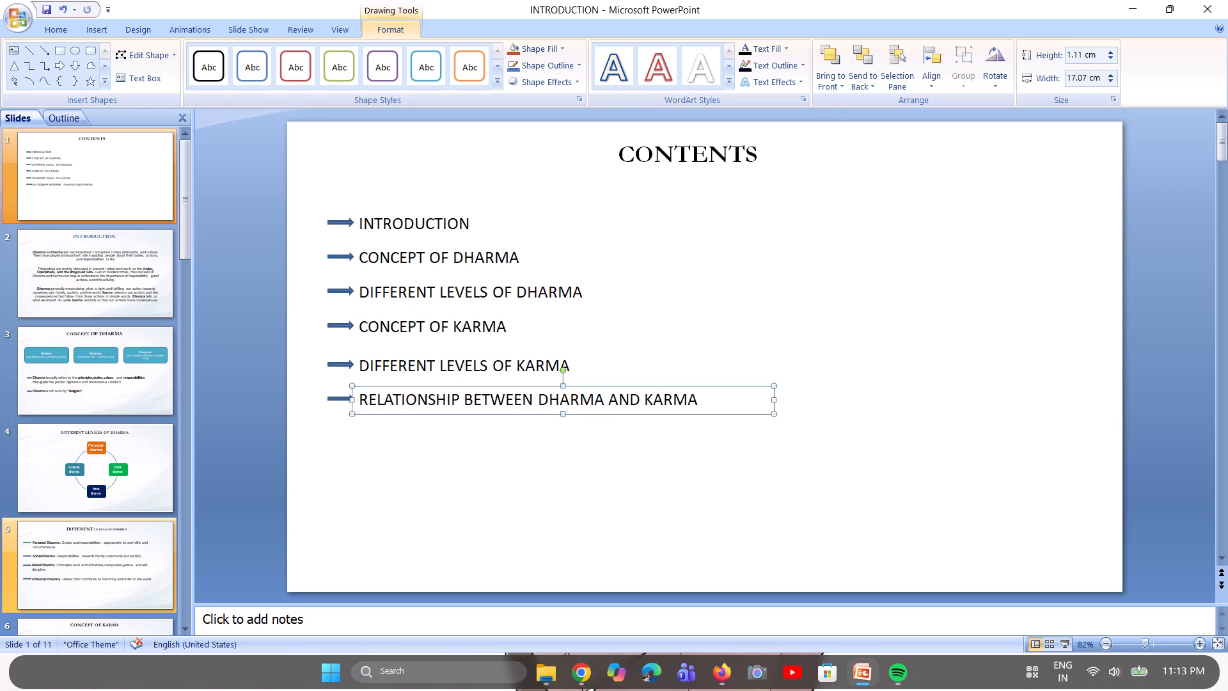
left_click(373, 500)
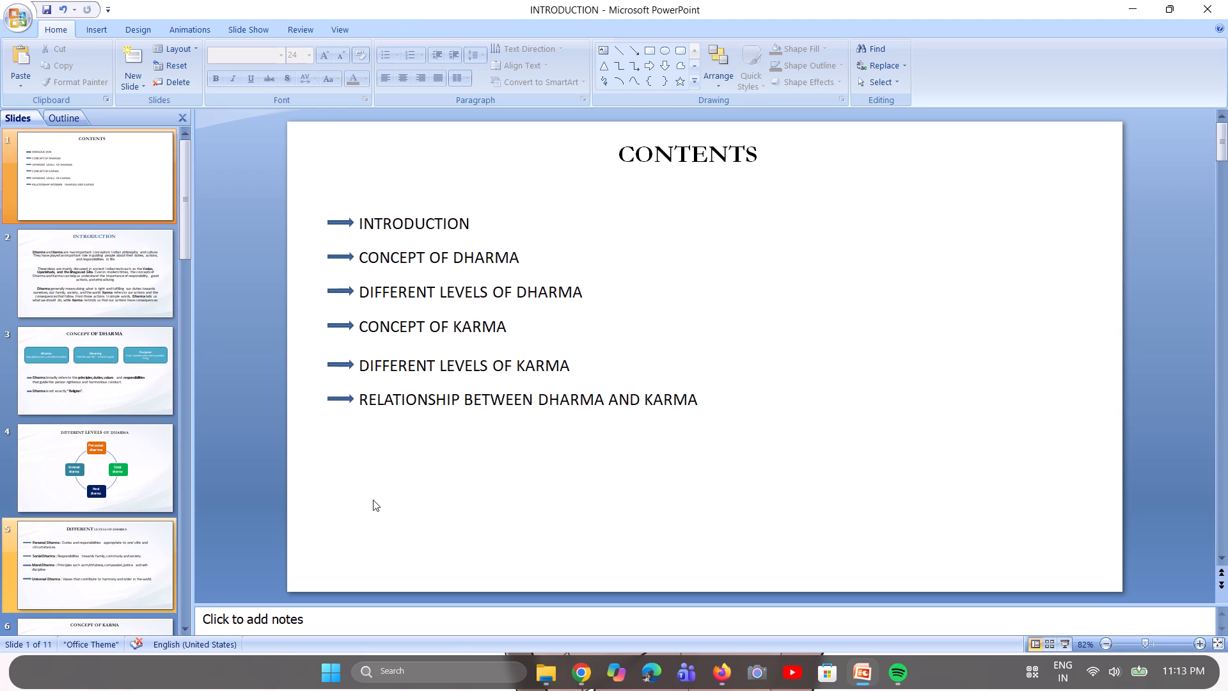
Paste another copy of the arrow and place it below the sixth arrow, in line with the column.
right_click(340, 478)
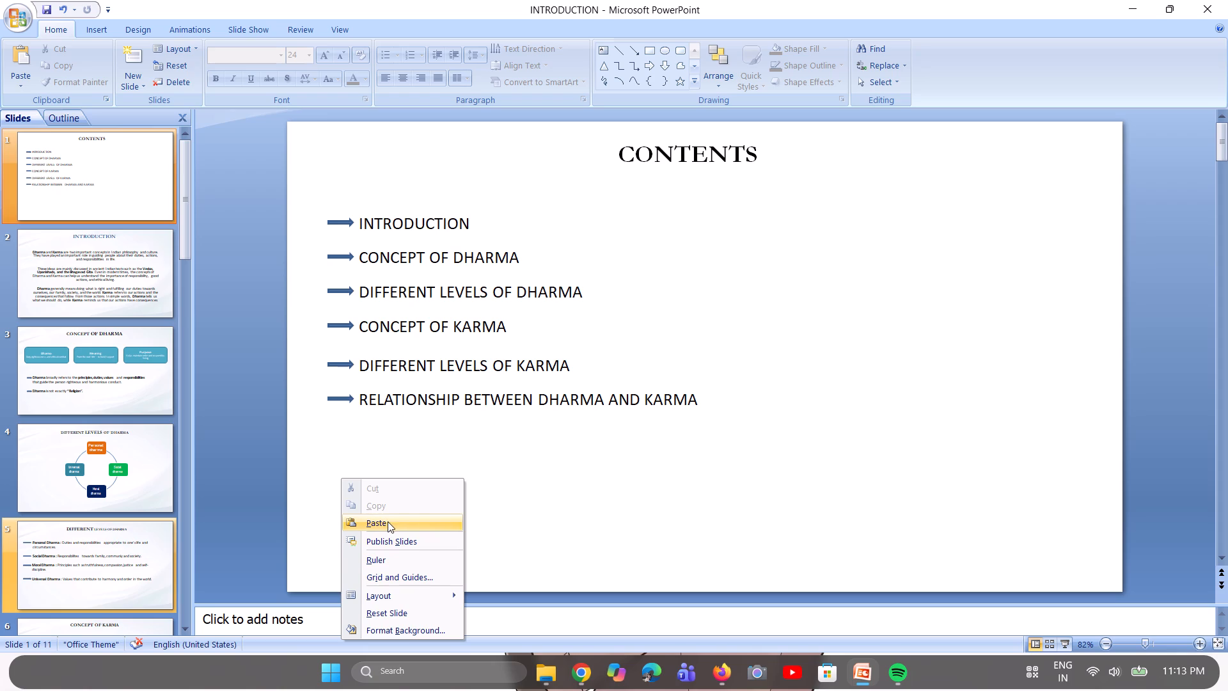
left_click(384, 521)
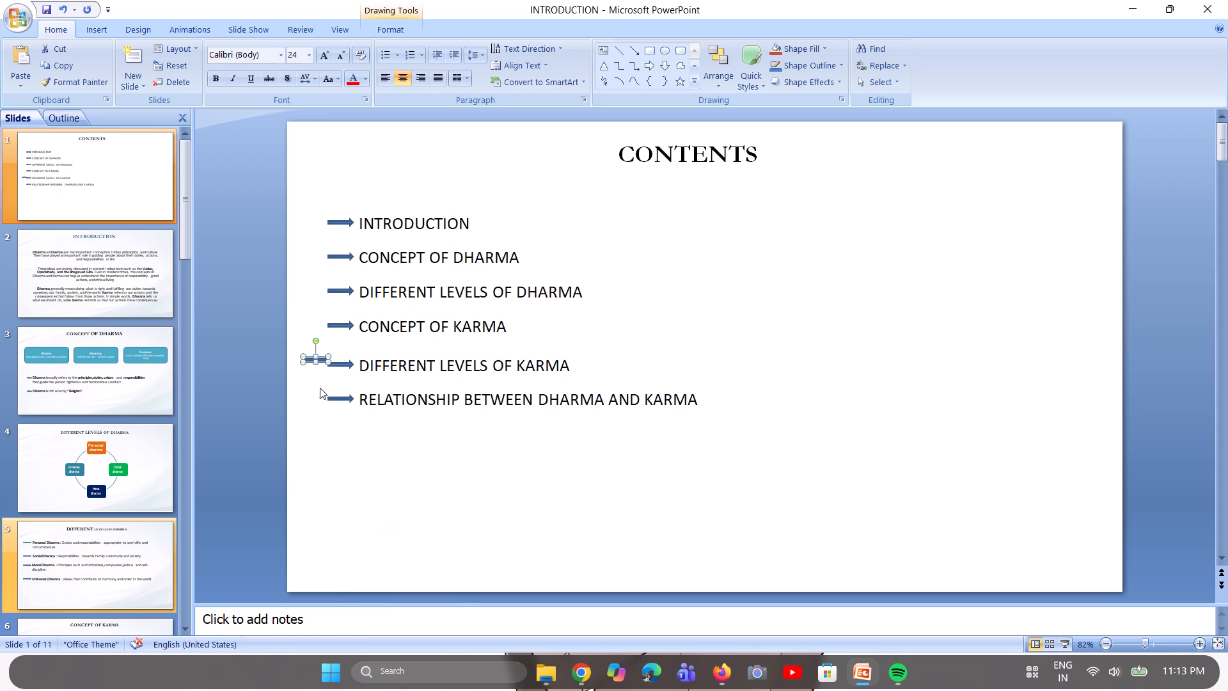
left_click_drag(319, 365, 348, 433)
left_click_drag(348, 433, 343, 436)
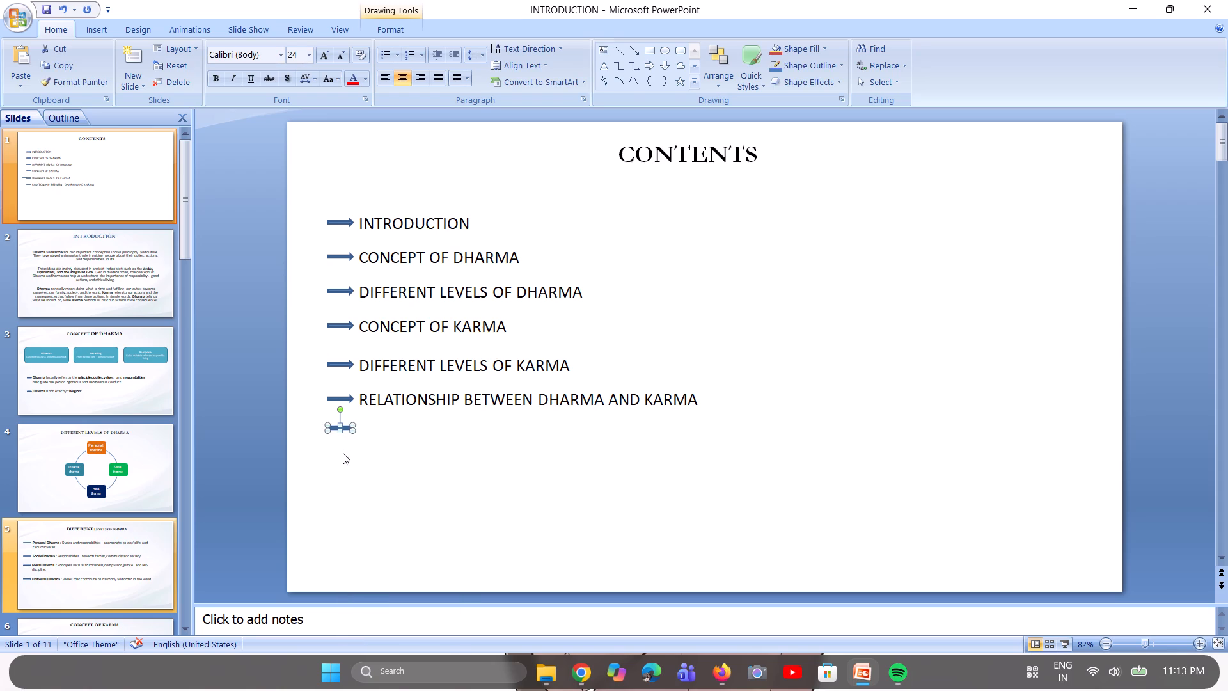
Add a text box reading CONCLUSION beside the seventh arrow on the CONTENTS slide.
left_click(343, 453)
left_click_drag(85, 28, 346, 30)
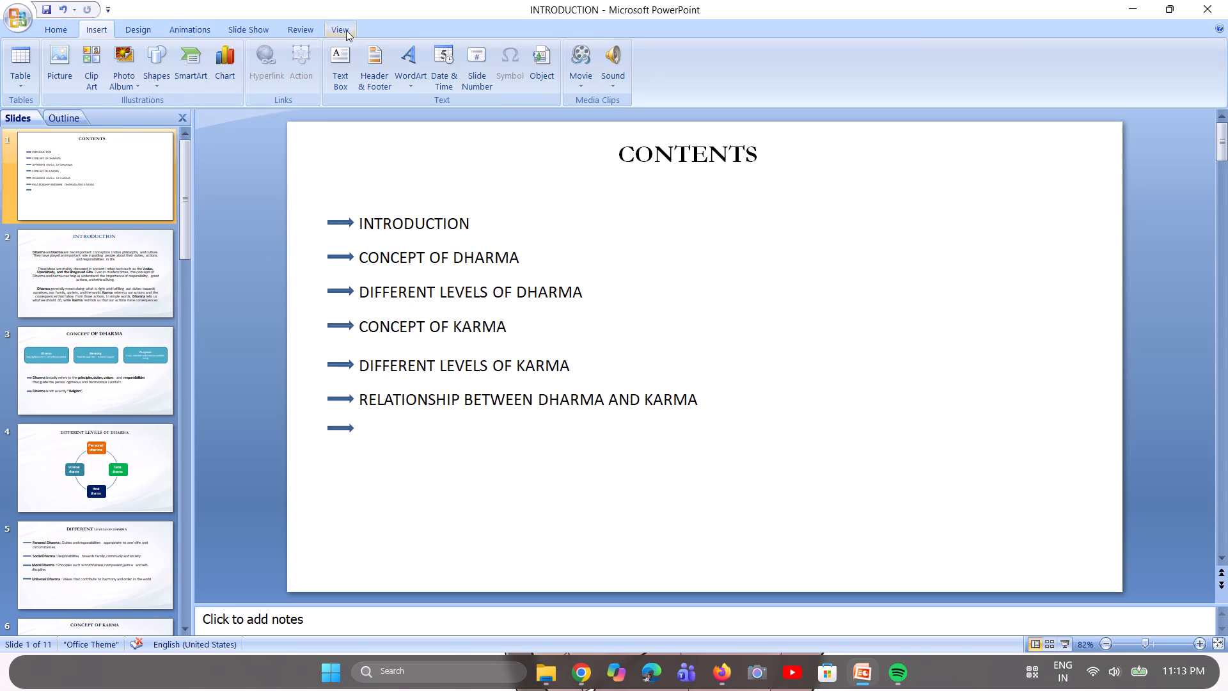
left_click_drag(346, 30, 326, 59)
left_click(326, 59)
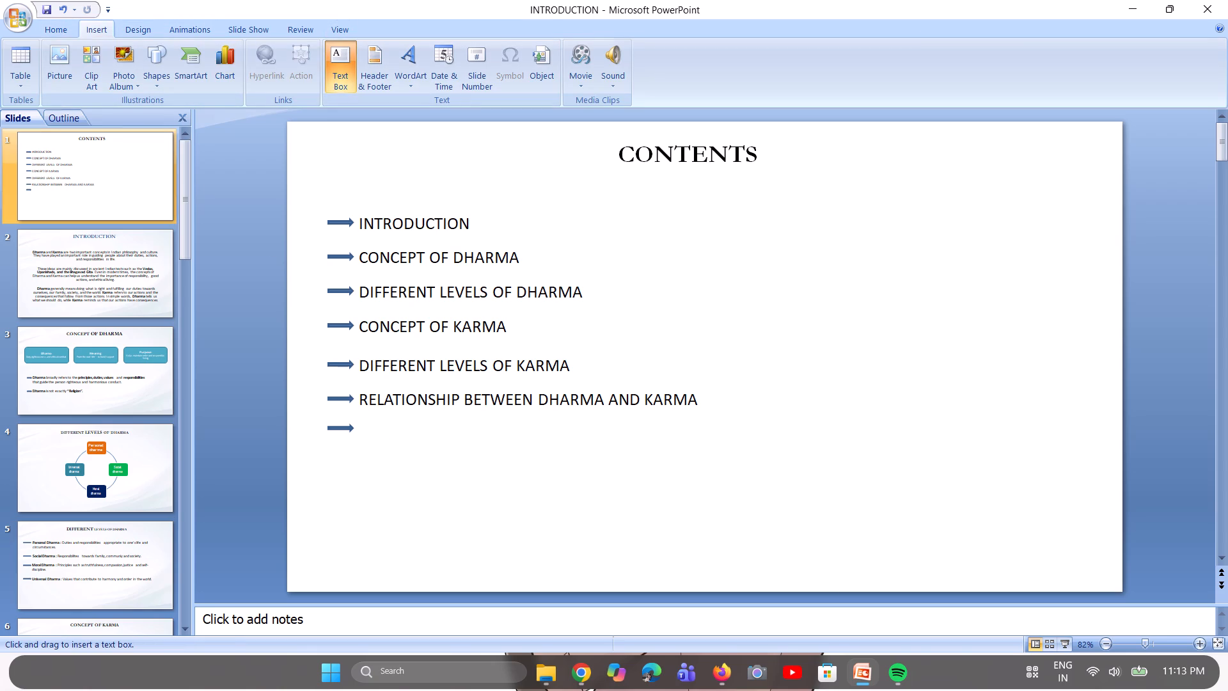
left_click_drag(373, 433, 655, 434)
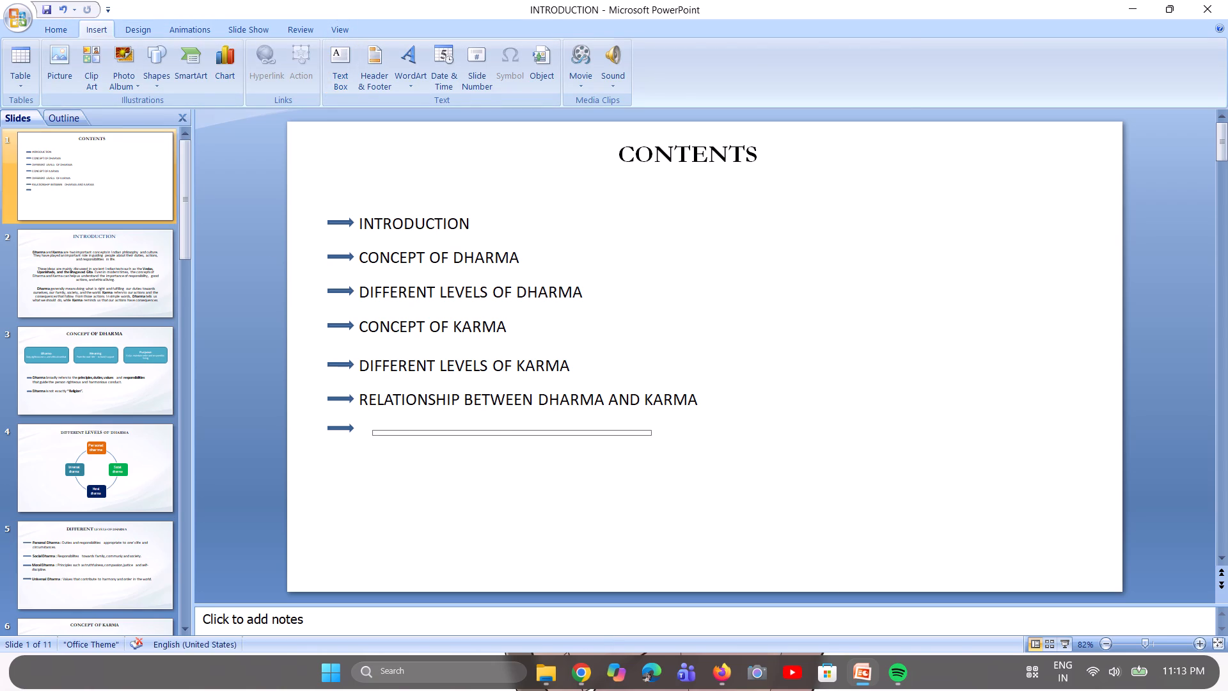
left_click_drag(655, 434, 694, 434)
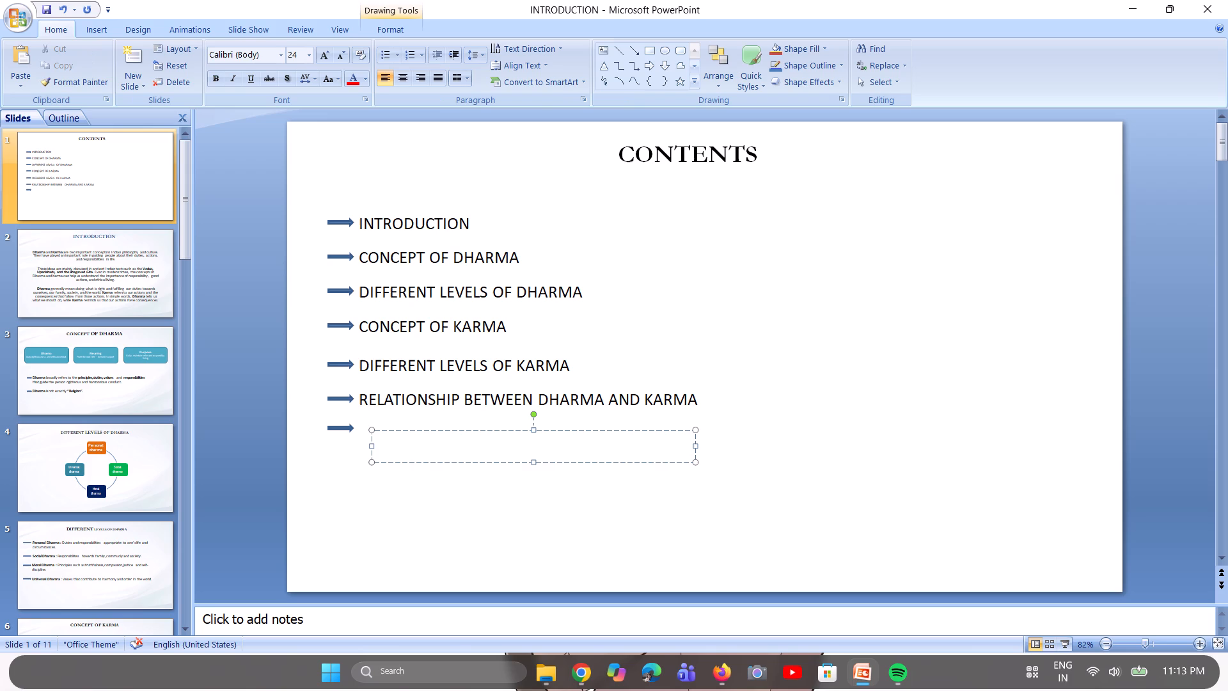
type("CONCLUSION")
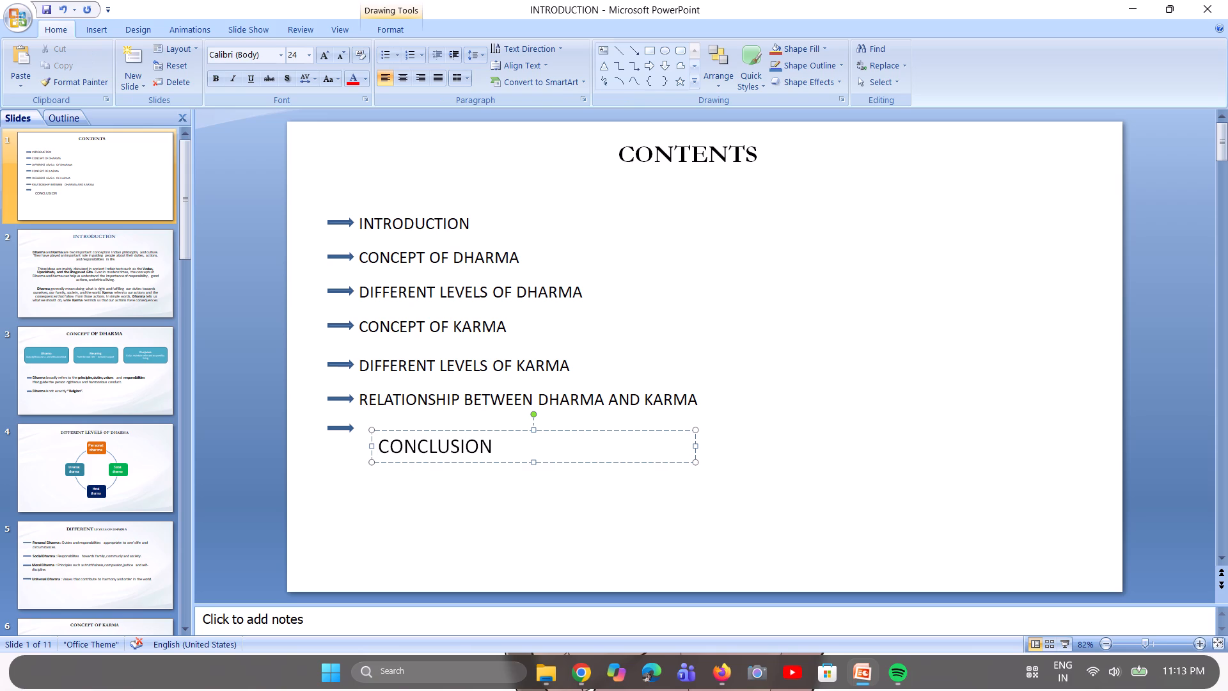
Reduce the font size of the CONCLUSION entry to 20.
left_click_drag(381, 449, 492, 445)
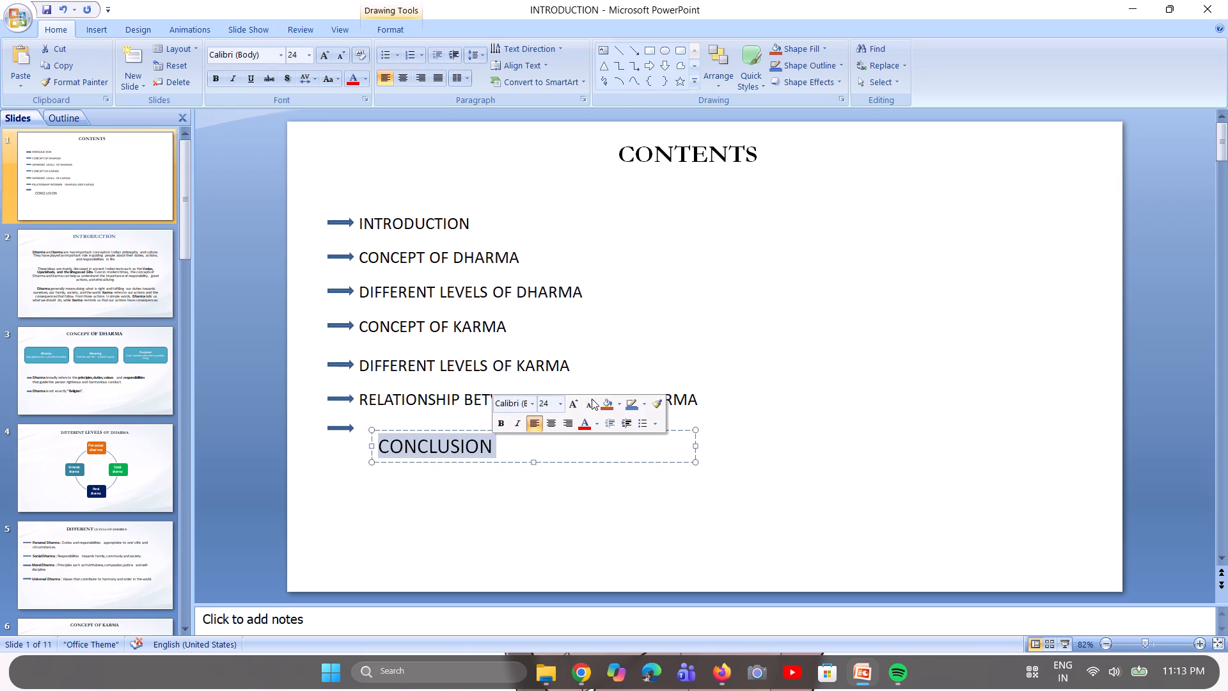
left_click(592, 399)
Move the CONCLUSION text box level with the seventh arrow, with its text starting in line with the entries above.
left_click_drag(376, 452, 359, 441)
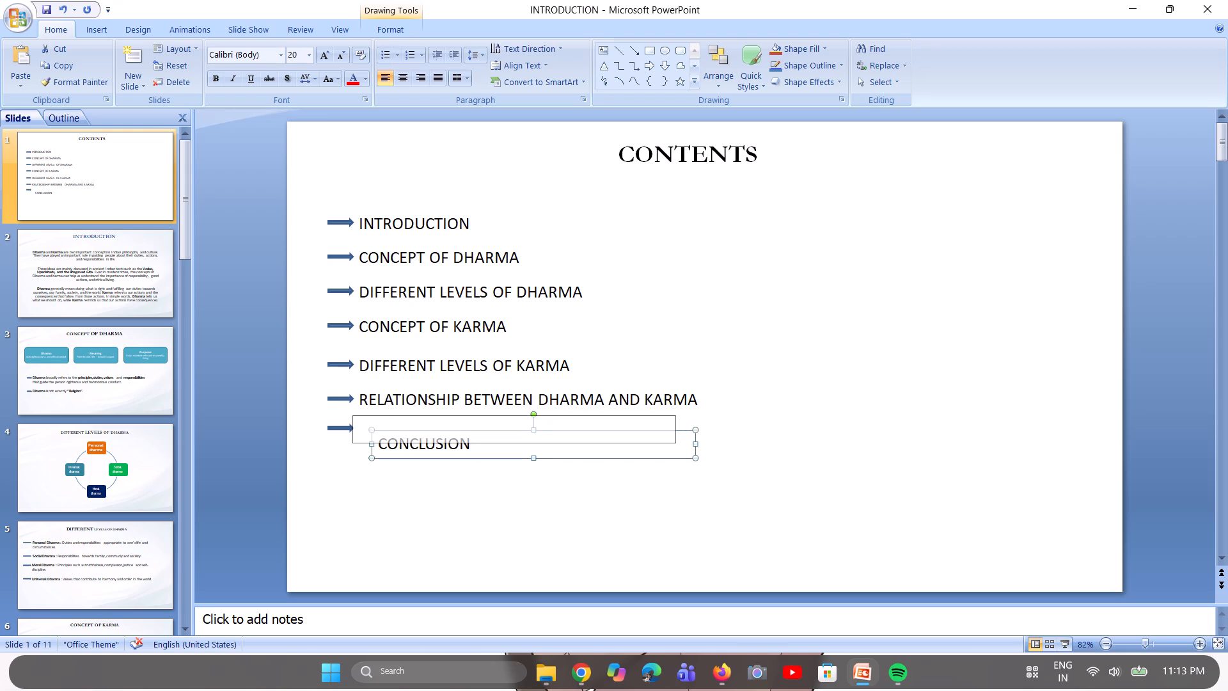
left_click_drag(359, 441, 359, 441)
left_click(349, 492)
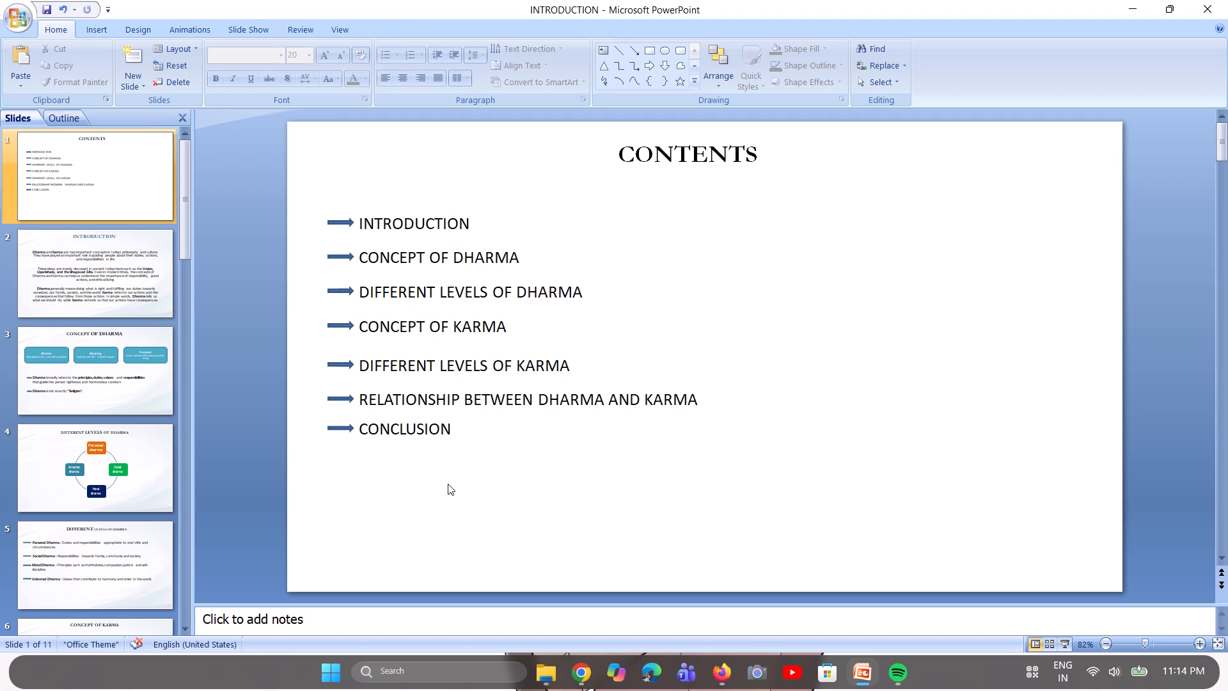
Insert the pale wave picture download (5) from the Downloads folder on the CONTENTS slide.
left_click(260, 381)
left_click_drag(186, 222, 205, 482)
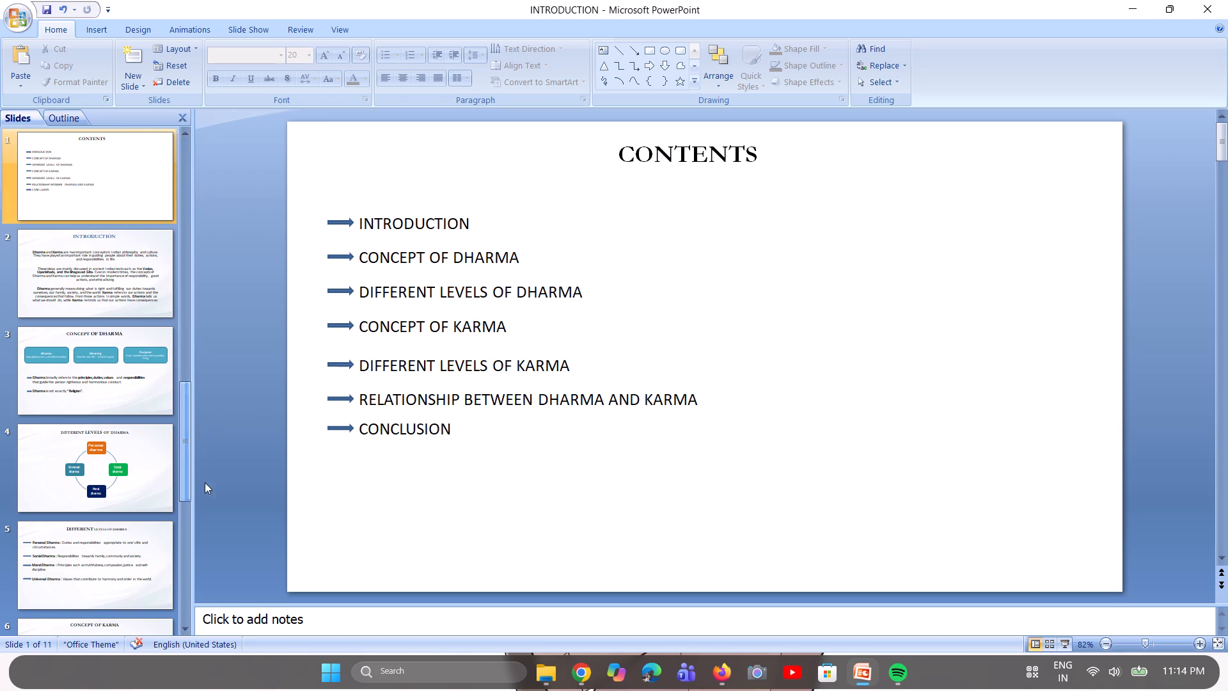
left_click_drag(205, 482, 199, 614)
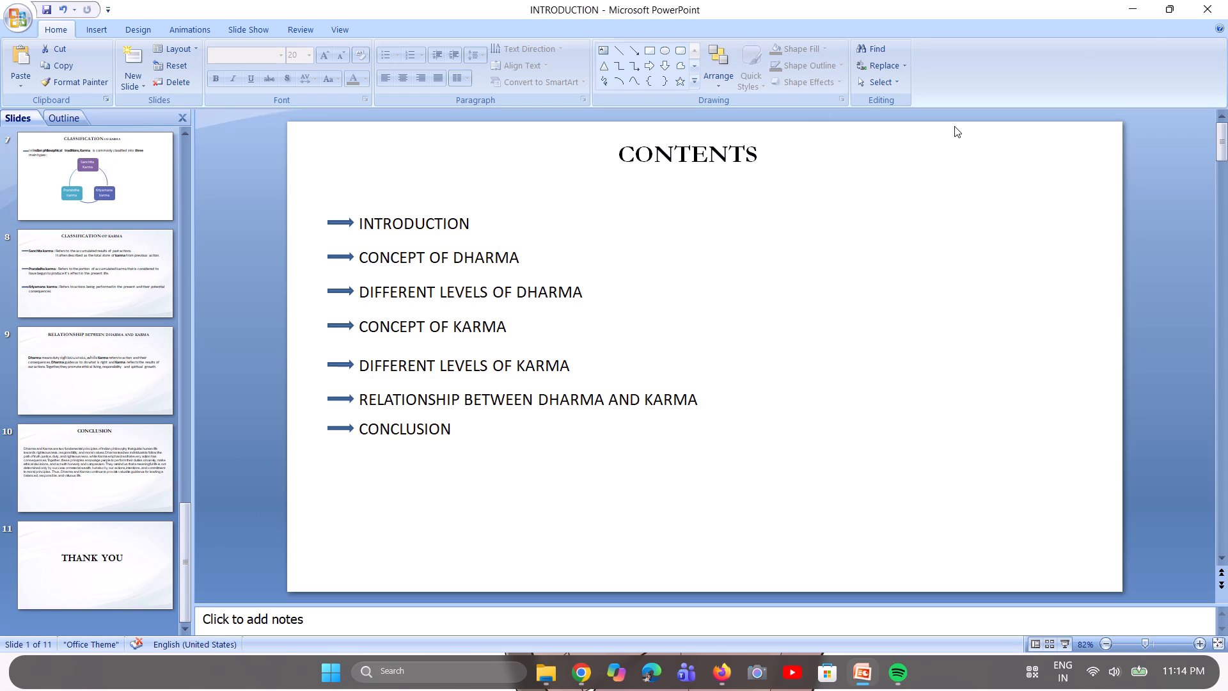
left_click(100, 30)
left_click(61, 67)
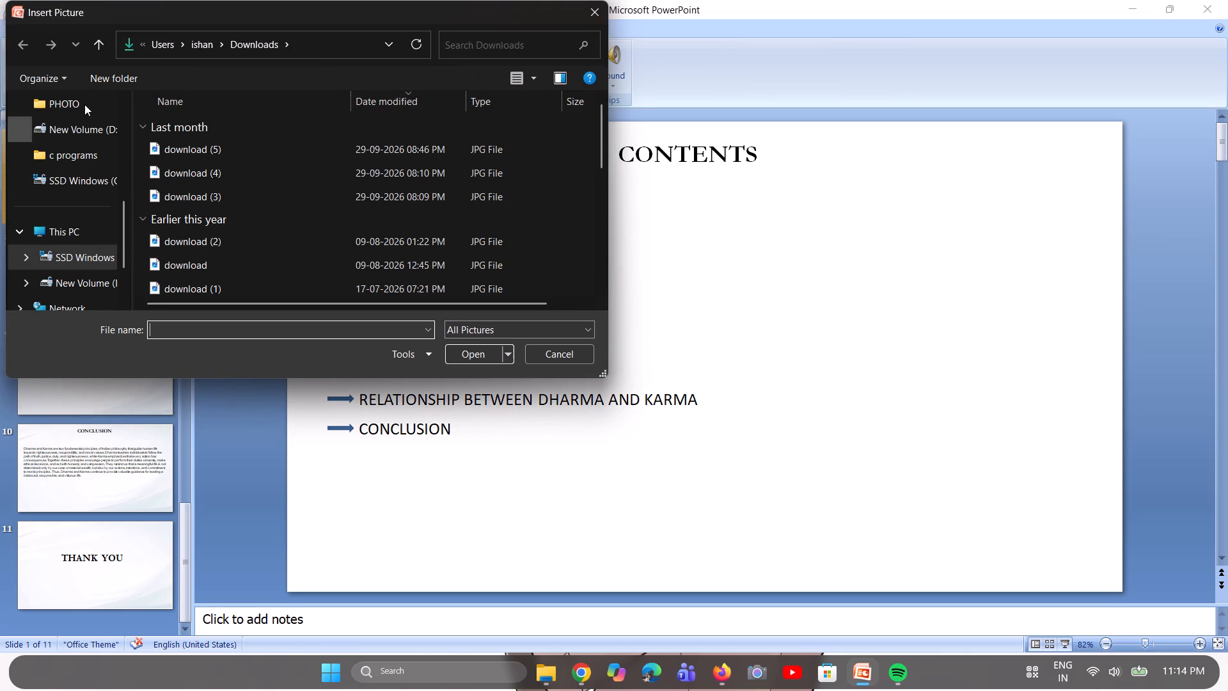
left_click(82, 107)
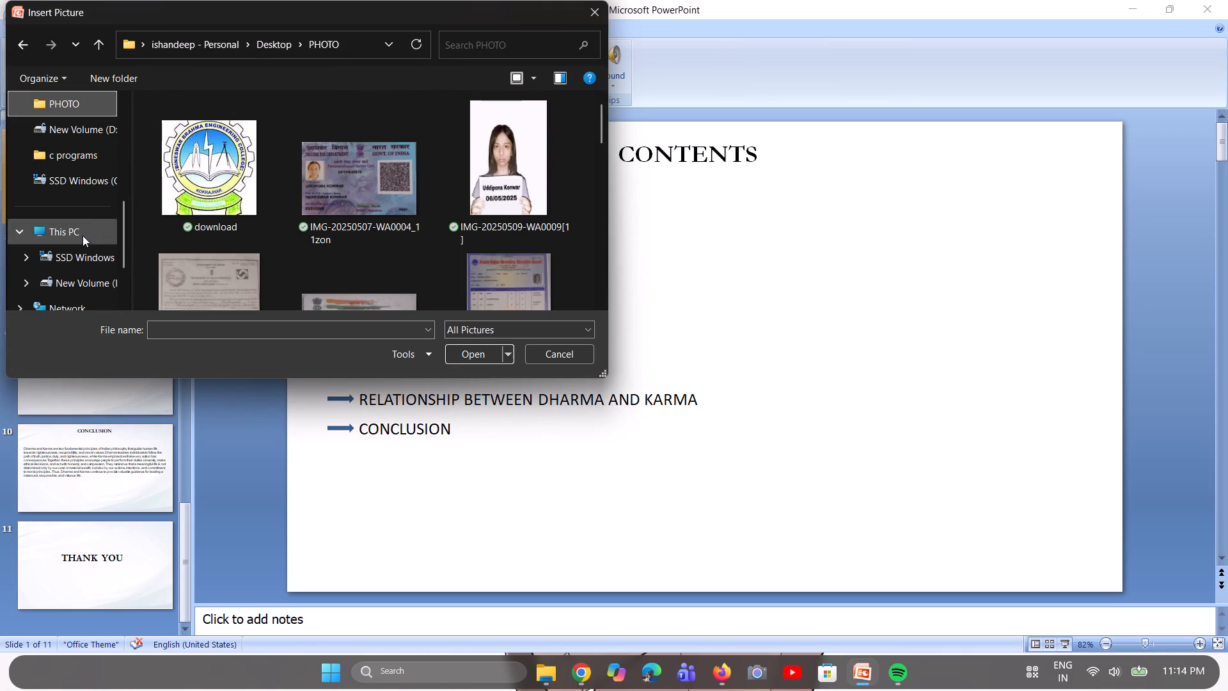
left_click_drag(122, 209, 129, 171)
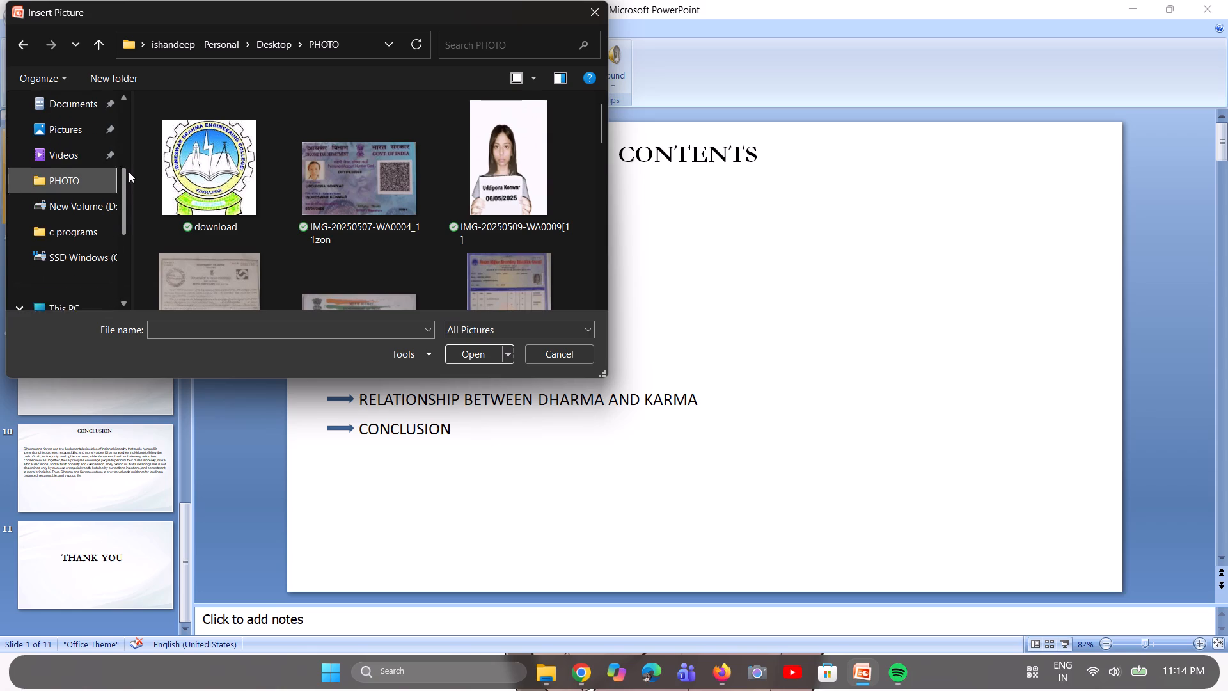
left_click_drag(129, 171, 130, 166)
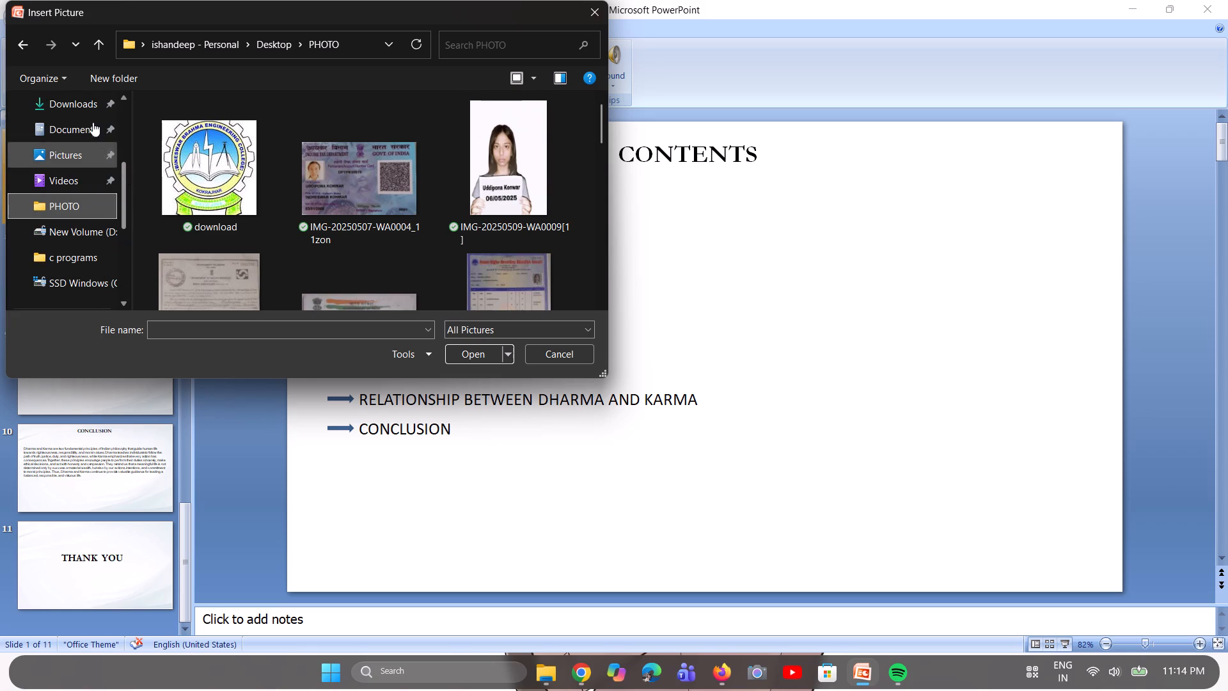
left_click(86, 112)
double_click(169, 149)
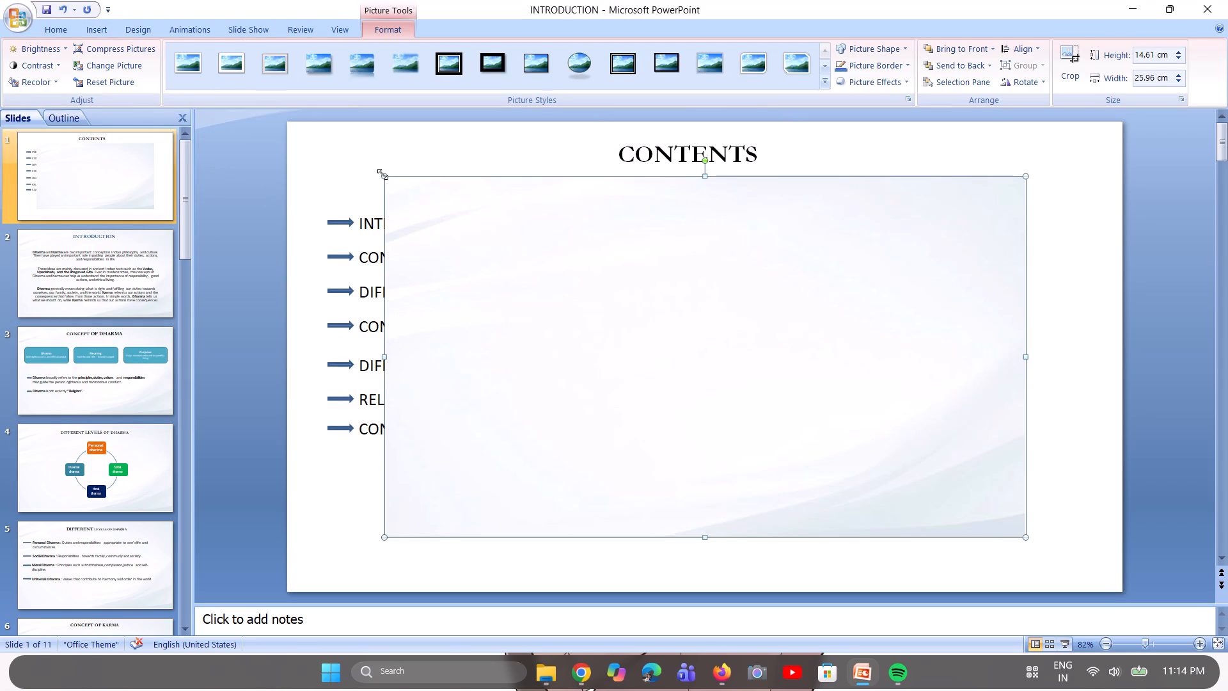
Enlarge the wave picture from its corners to cover the whole CONTENTS slide, 19.05 cm high by 33.87 cm wide.
left_click_drag(382, 175, 295, 125)
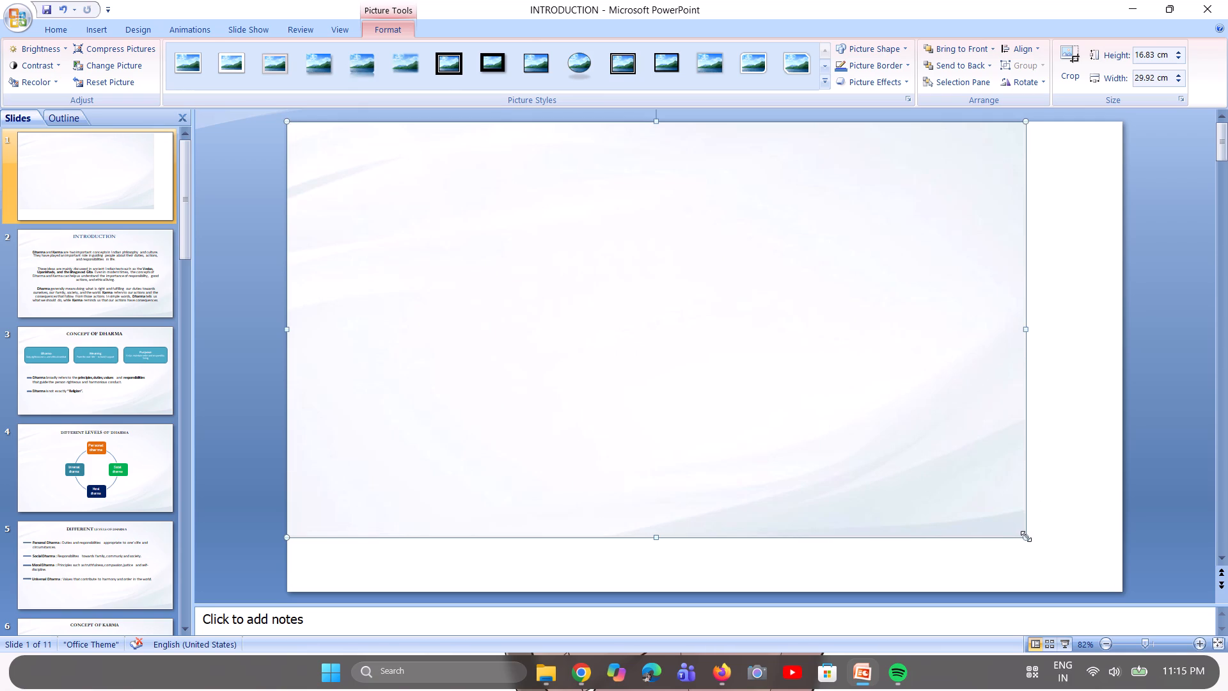
left_click_drag(1027, 536, 1117, 580)
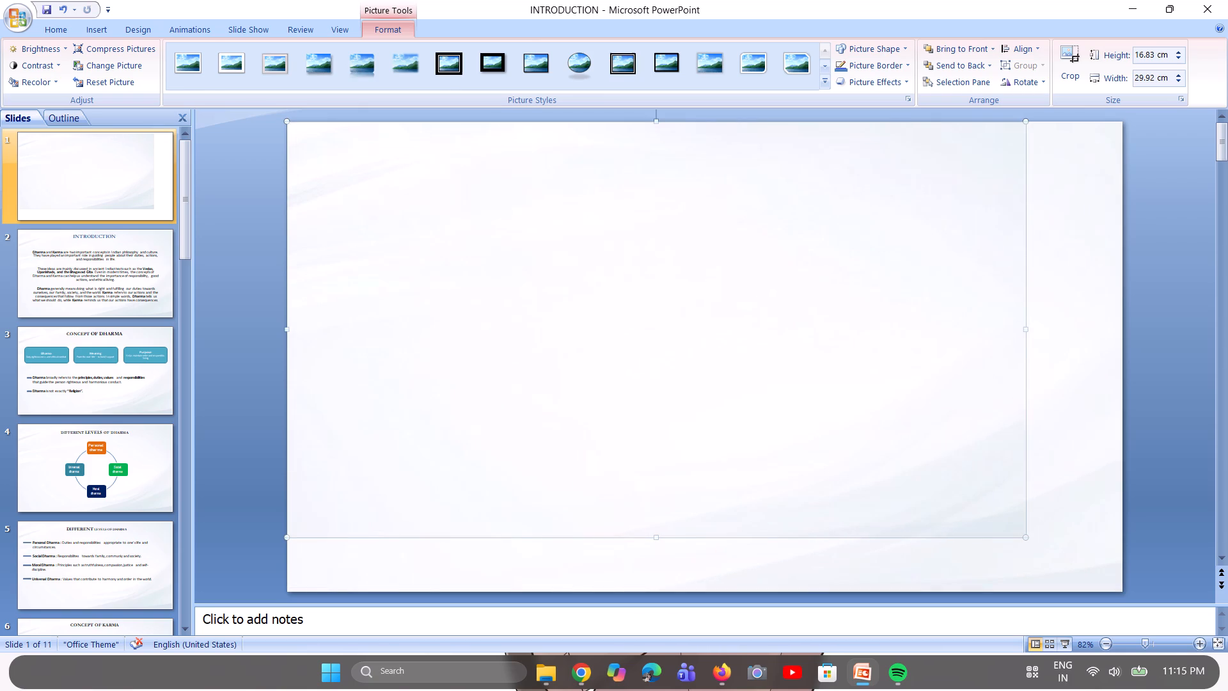
left_click_drag(1117, 580, 1117, 581)
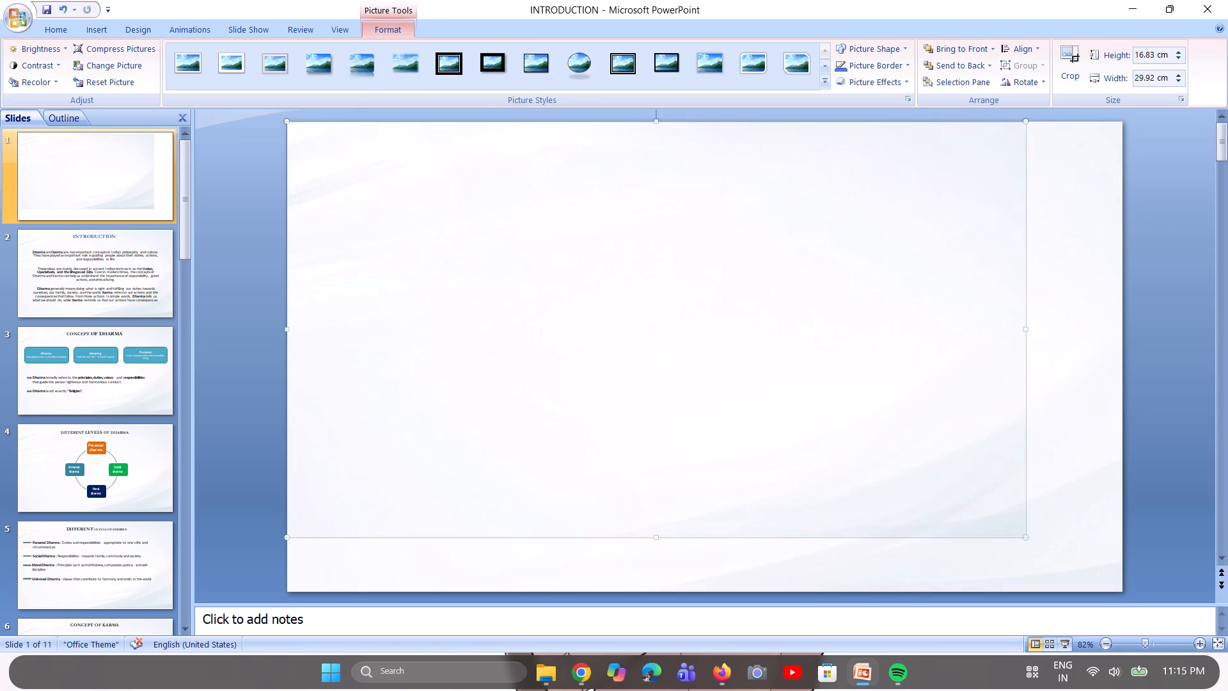
Send the wave picture to the back, behind the CONTENTS title, arrows and entries.
right_click(686, 338)
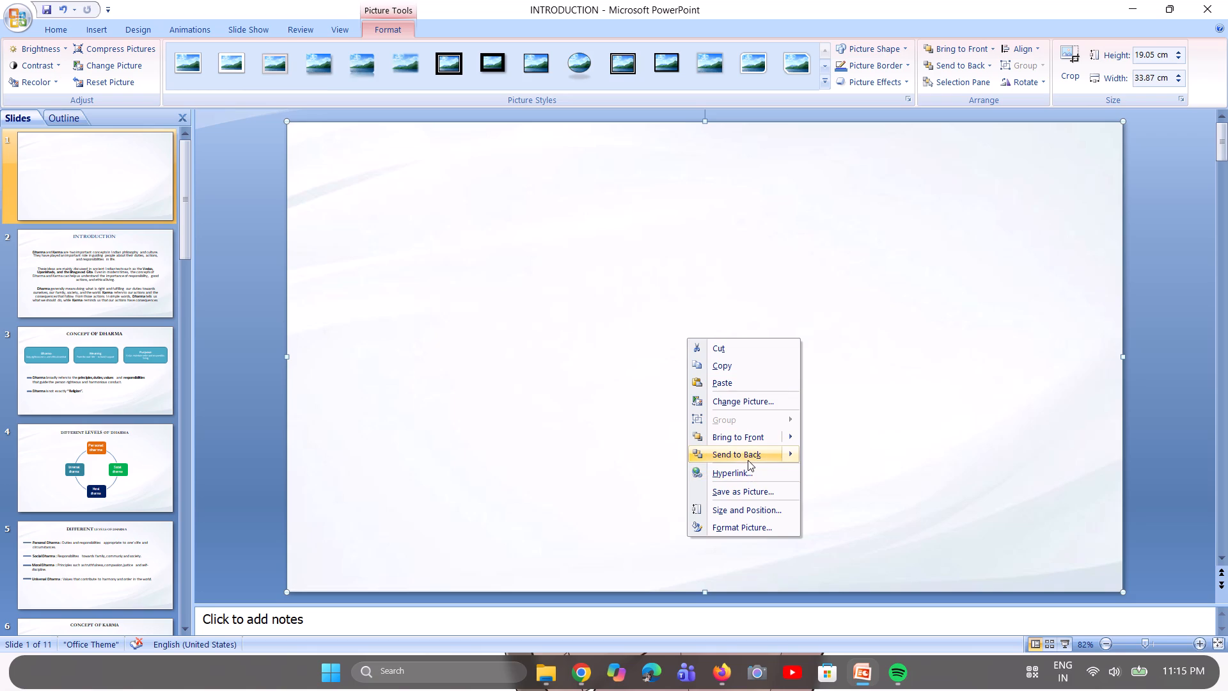
left_click(748, 460)
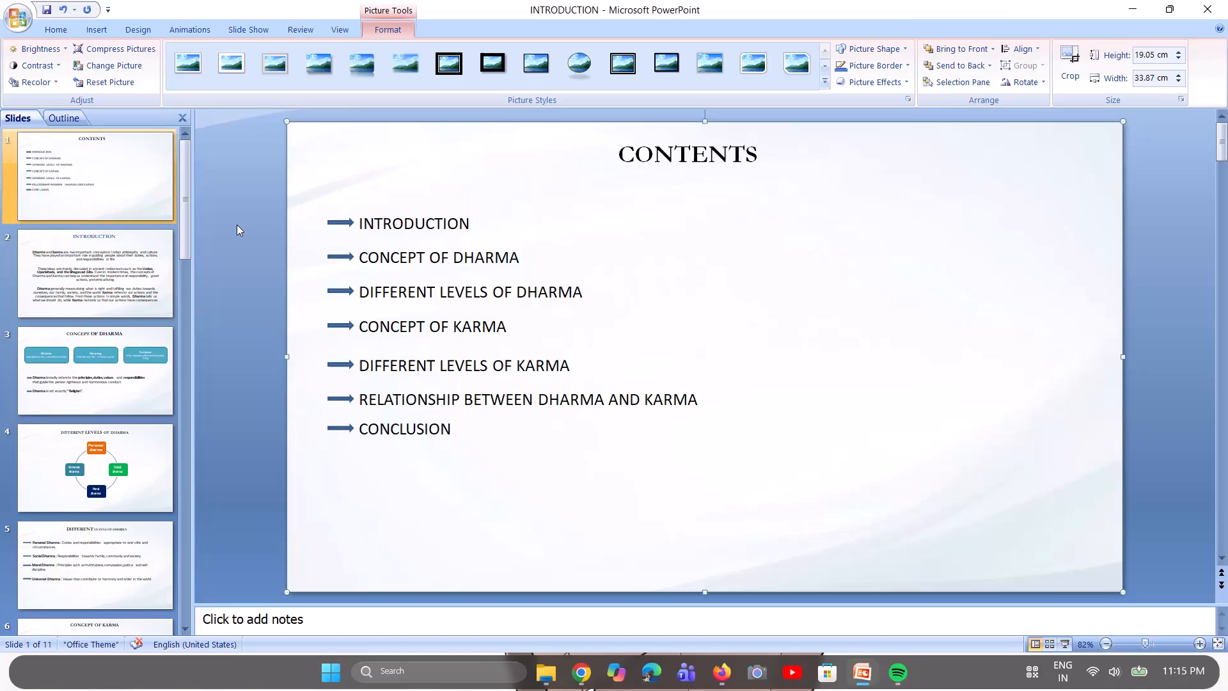
Close the INTRODUCTION presentation and save its changes.
left_click(1204, 0)
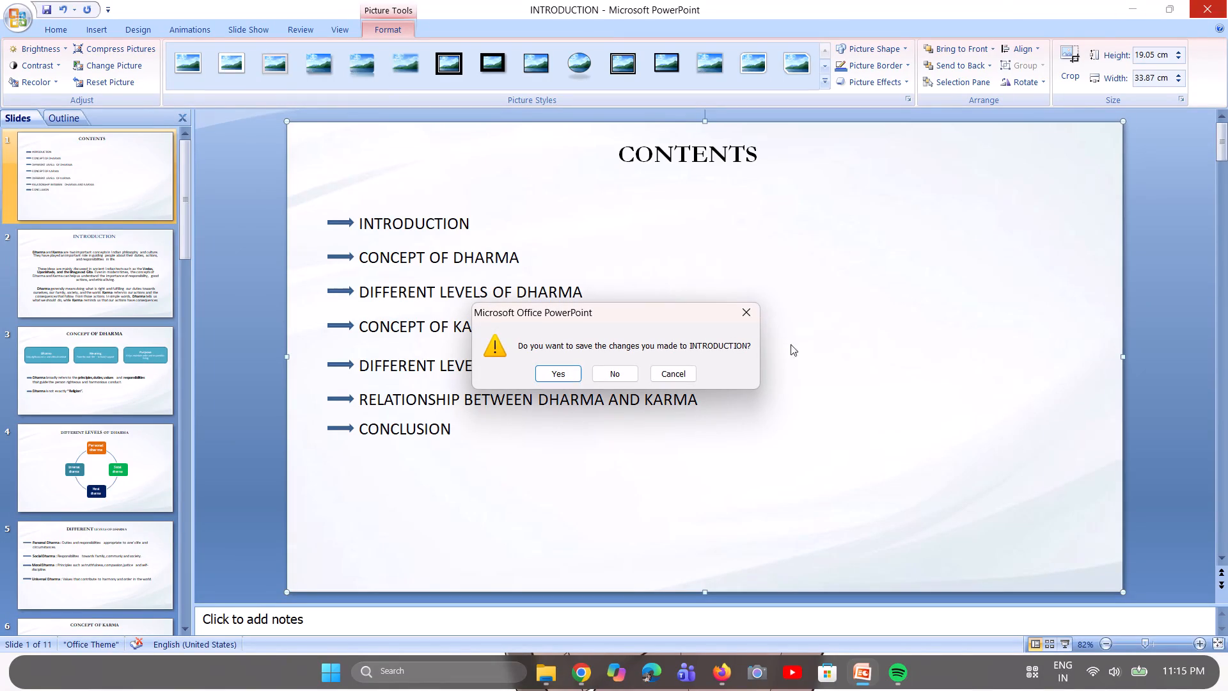
left_click(560, 377)
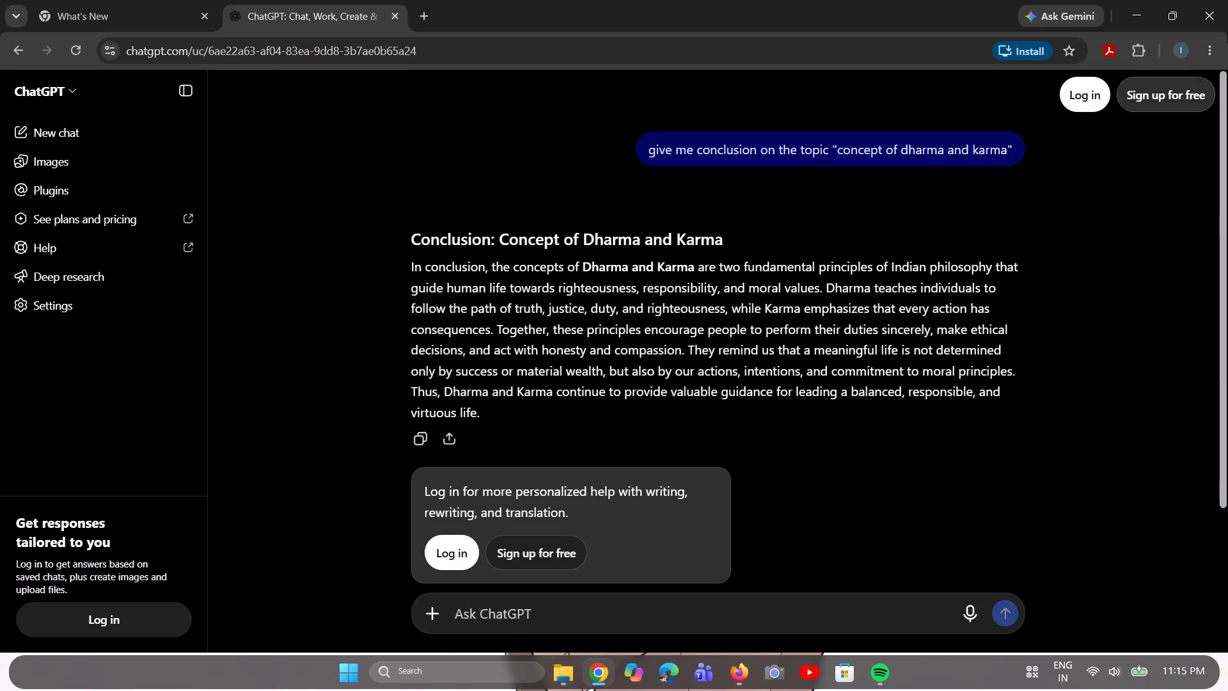
Close the browser window showing the ChatGPT conclusion text.
left_click(1226, 1)
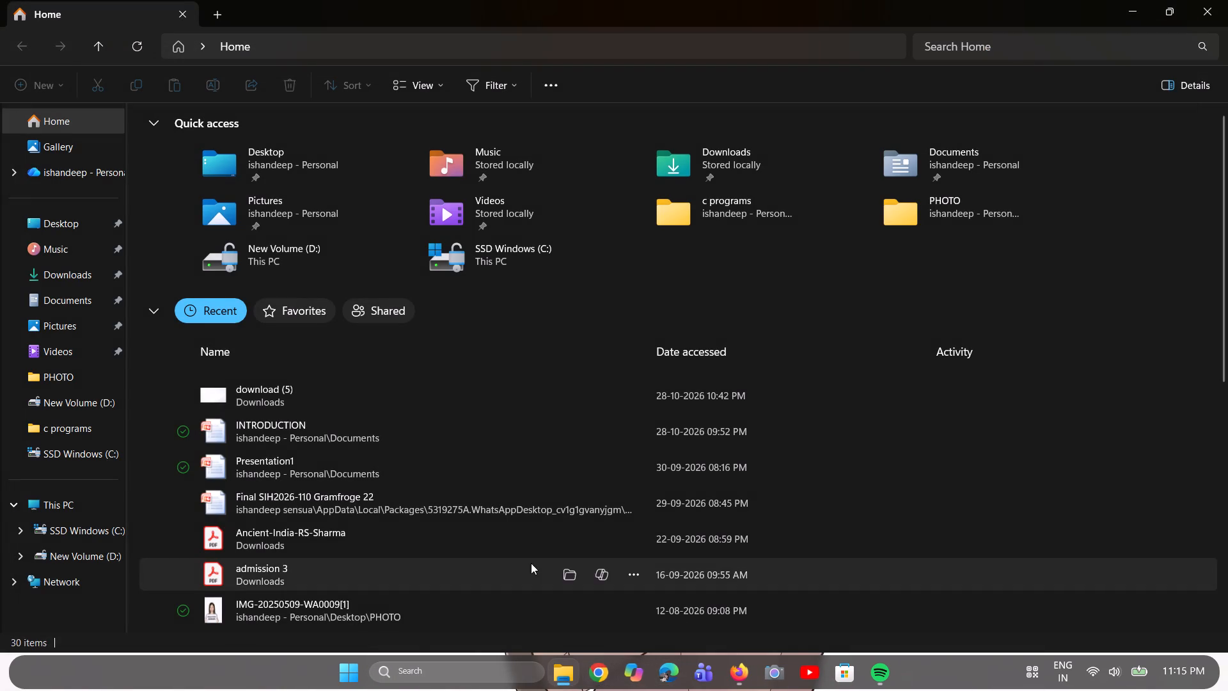
Reopen the INTRODUCTION presentation from the recent files, check its slides as far as DIFFERENT LEVELS OF DHARMA, and close it.
double_click(396, 431)
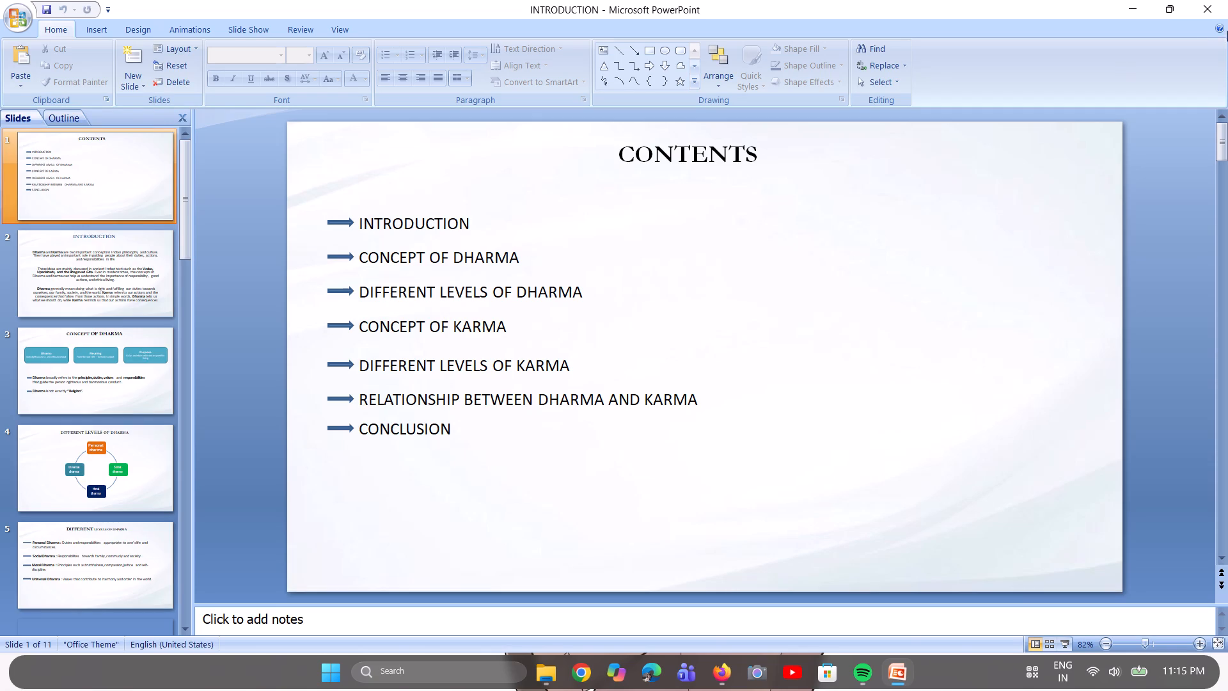
left_click_drag(1220, 138, 1227, 208)
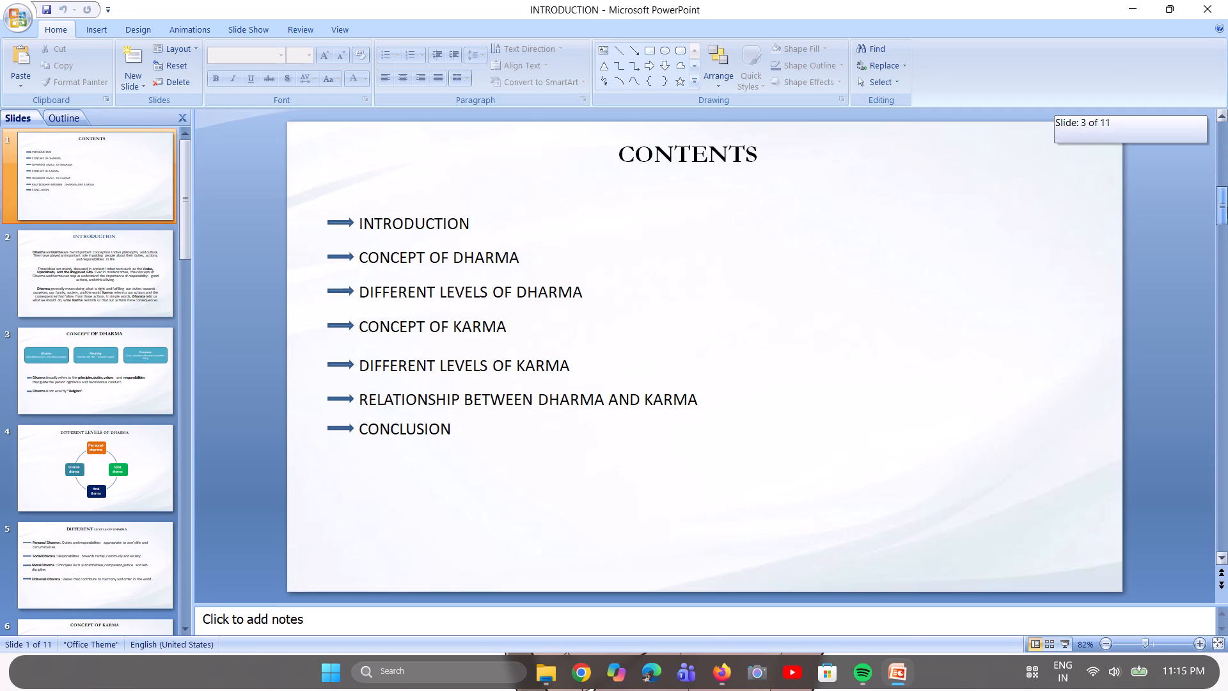
left_click_drag(1227, 208, 1227, 252)
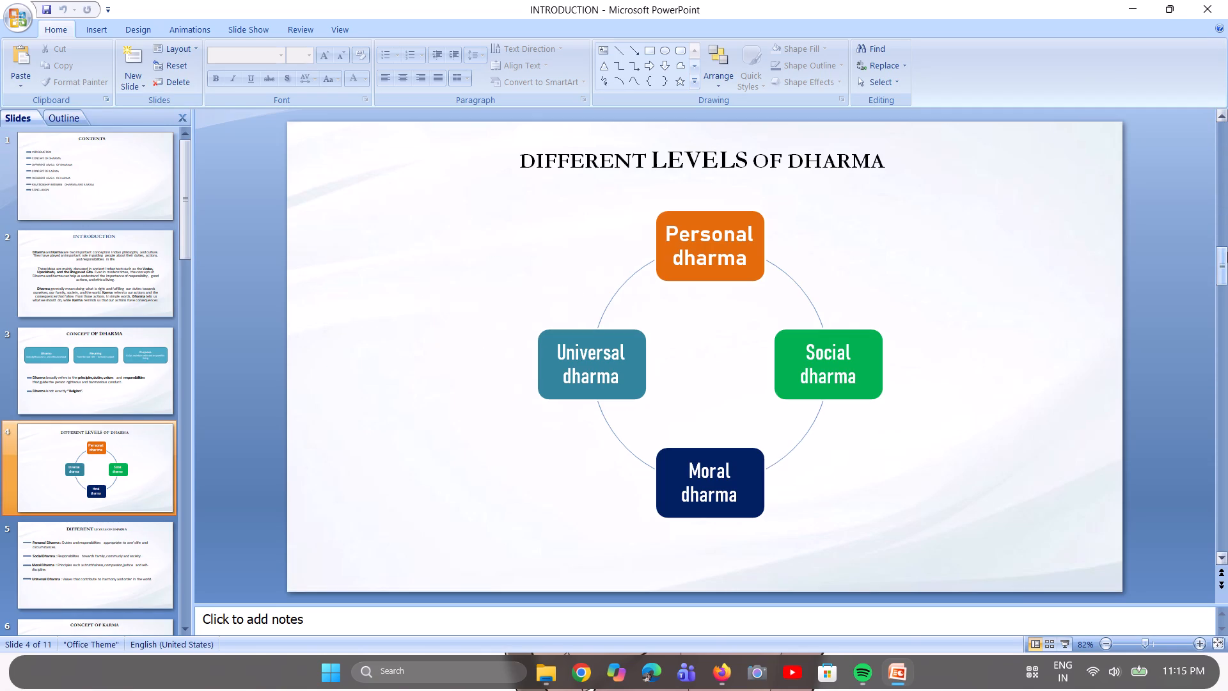
left_click(1227, 1)
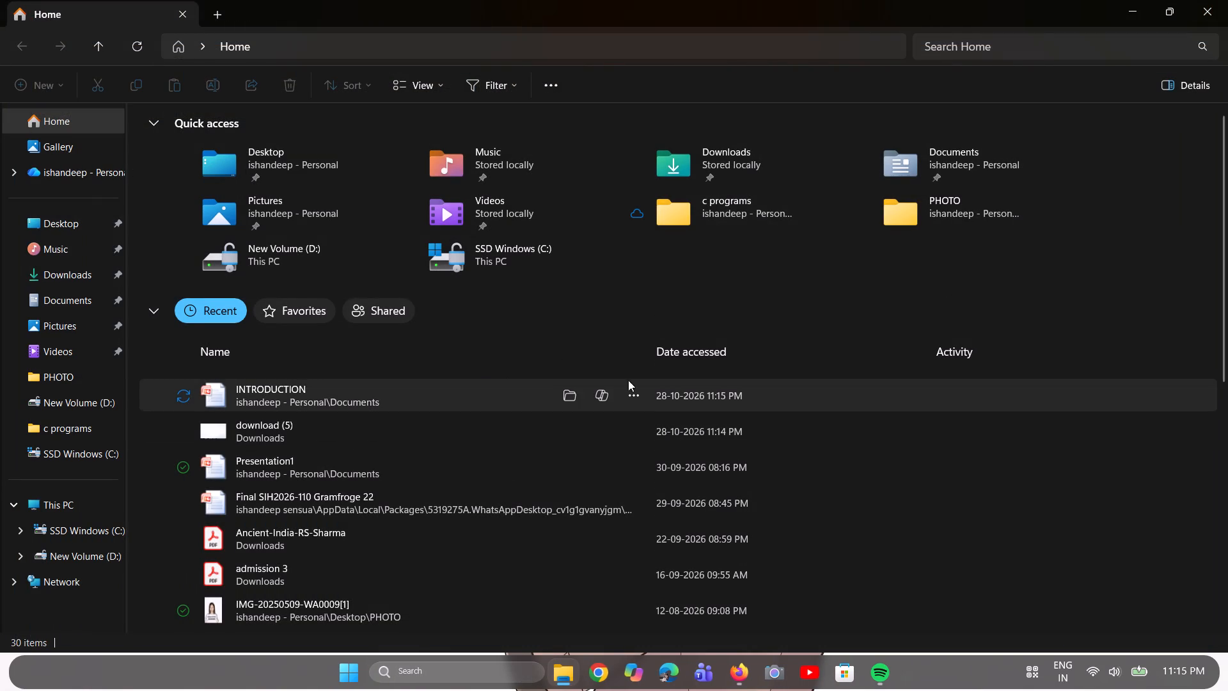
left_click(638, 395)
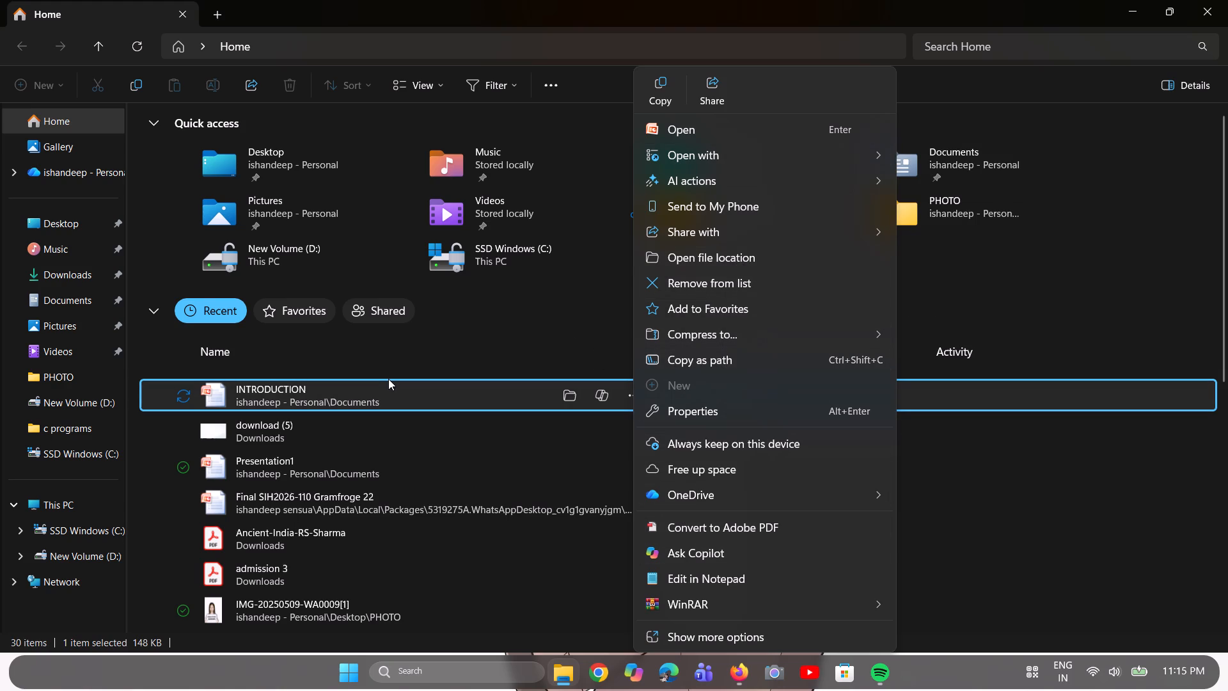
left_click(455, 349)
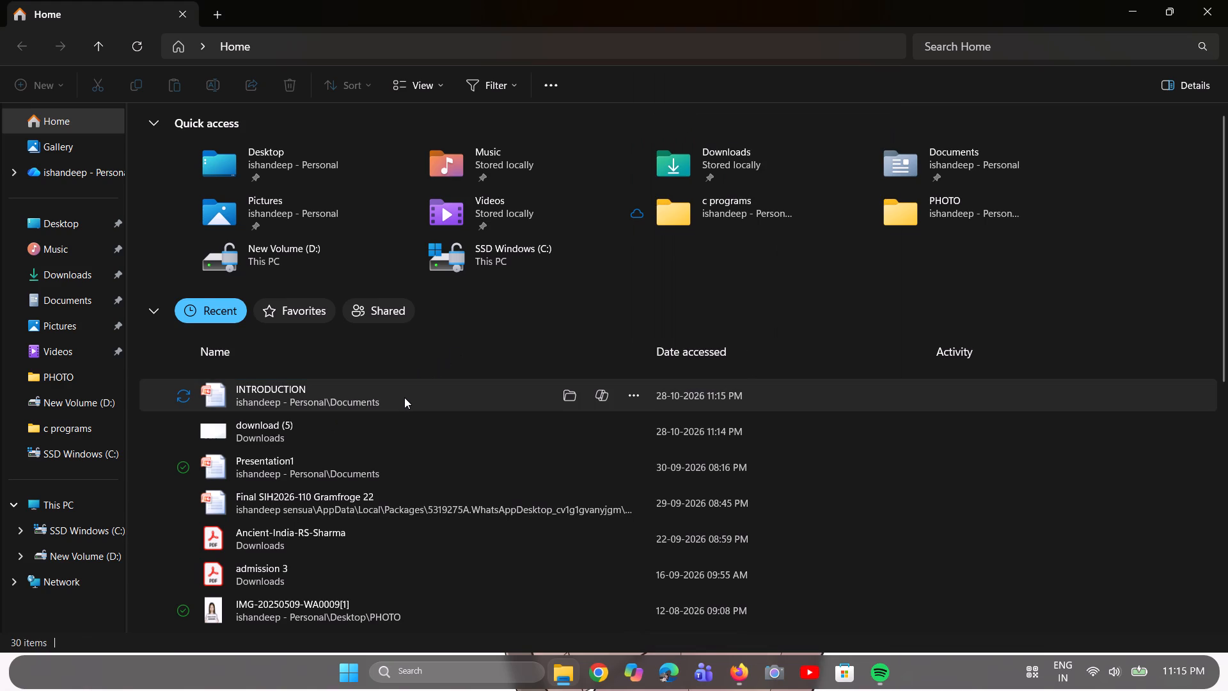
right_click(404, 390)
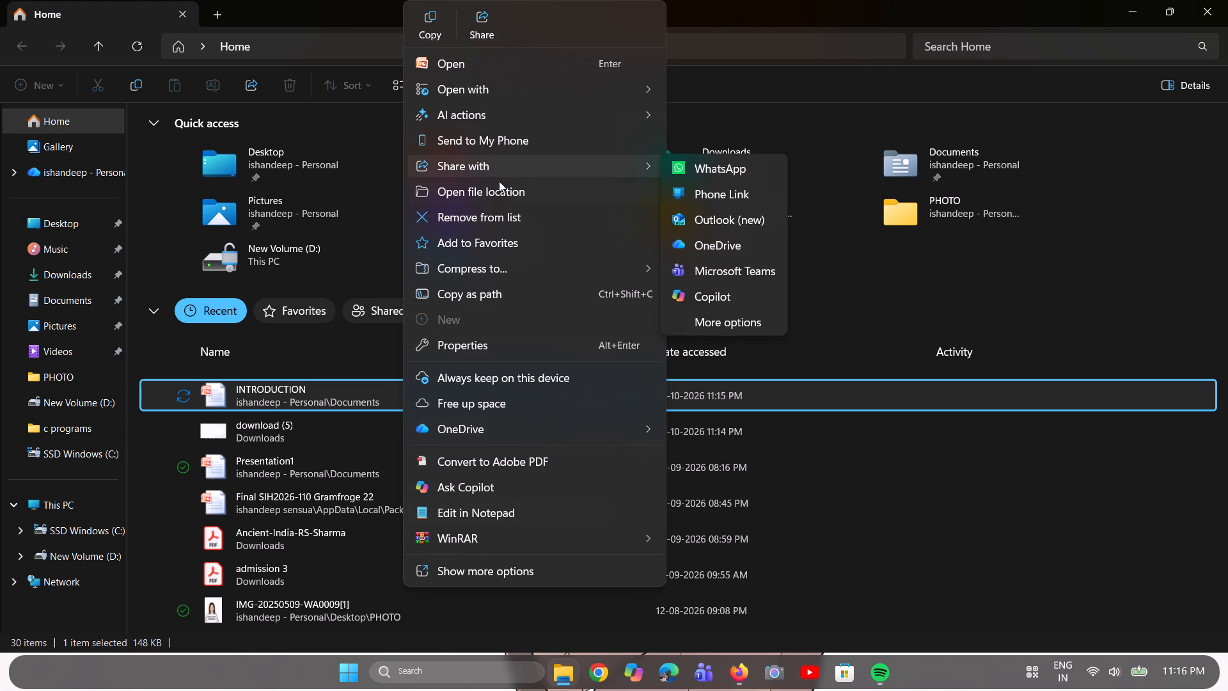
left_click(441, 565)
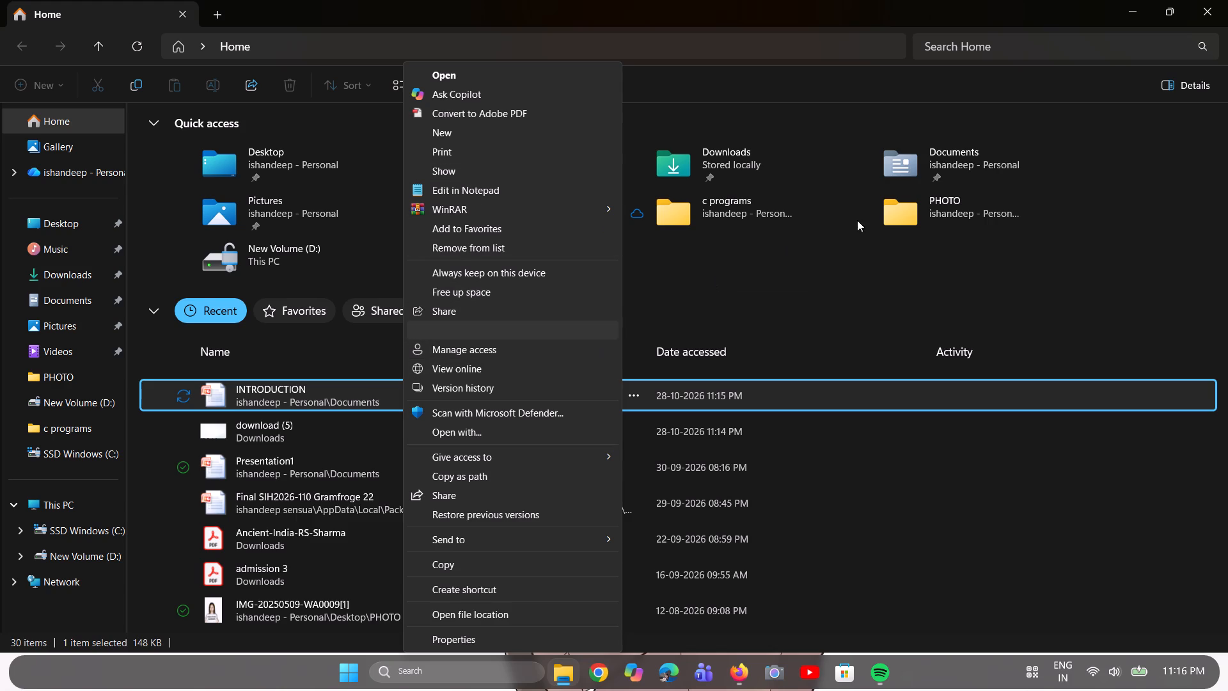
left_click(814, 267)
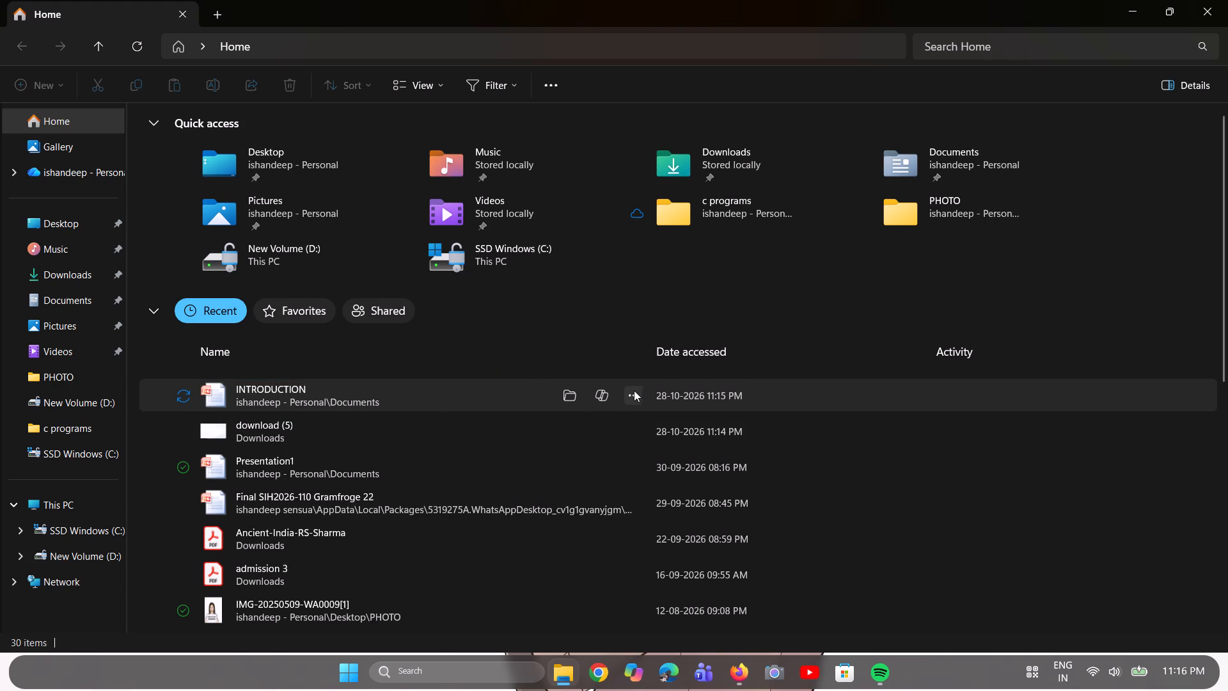
Open WhatsApp from the recent searches in Windows Search.
left_click(397, 678)
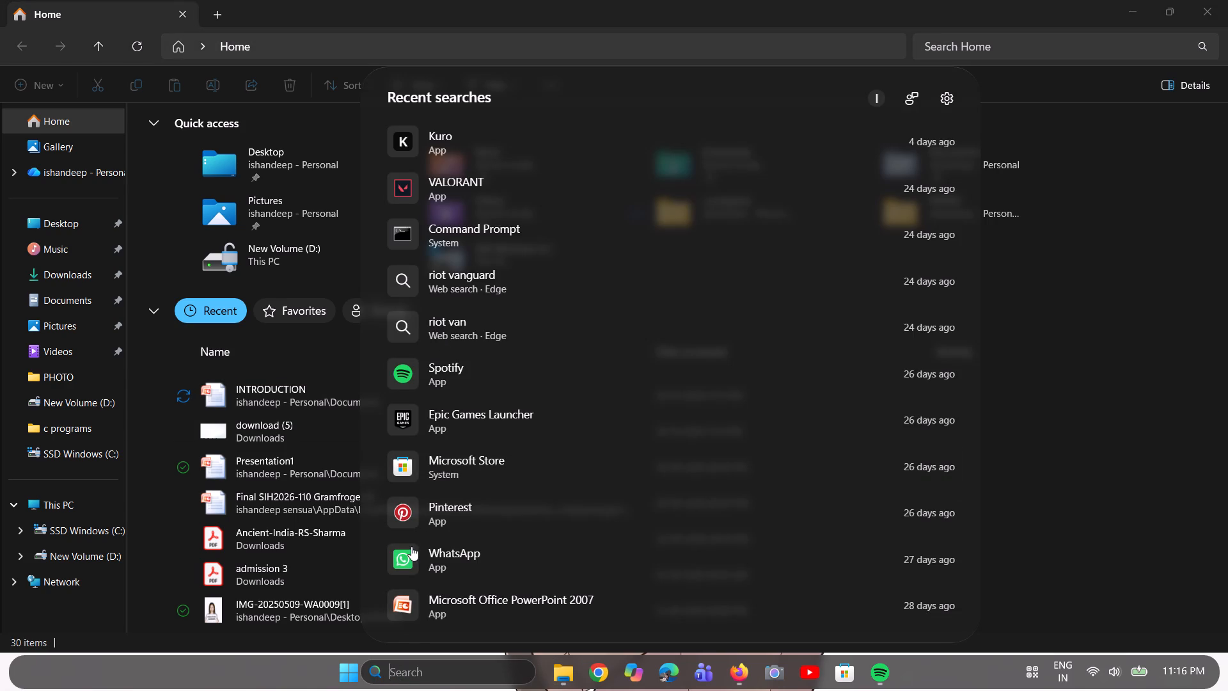
left_click(411, 546)
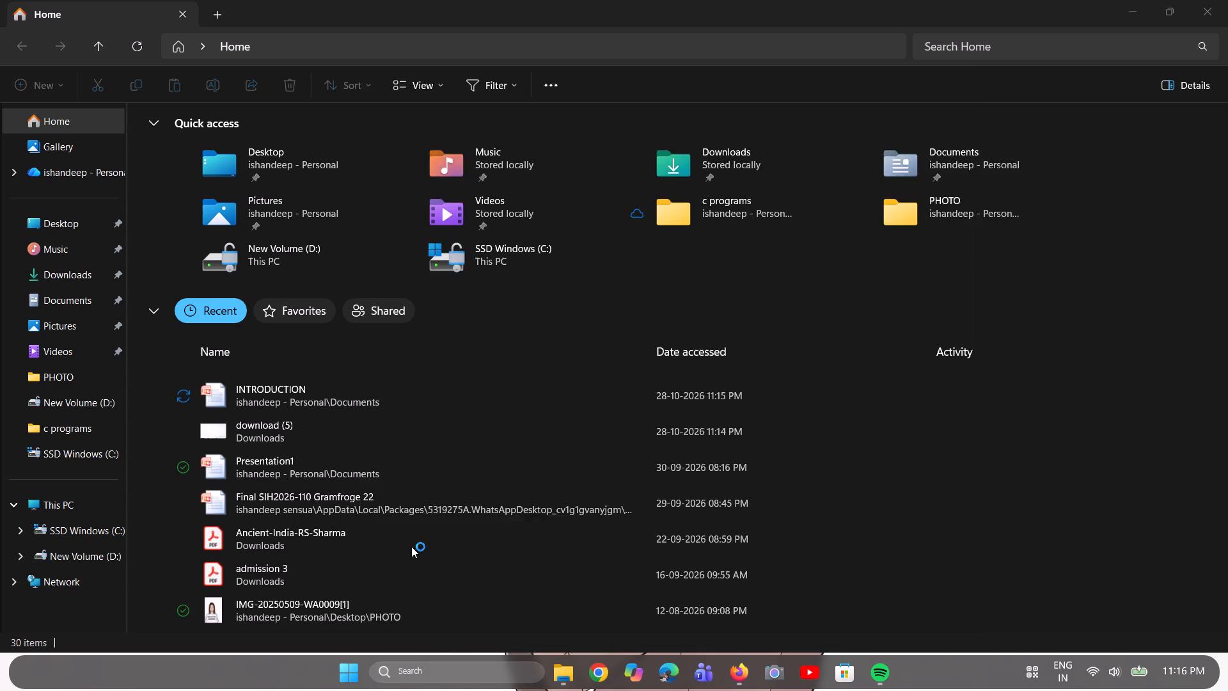
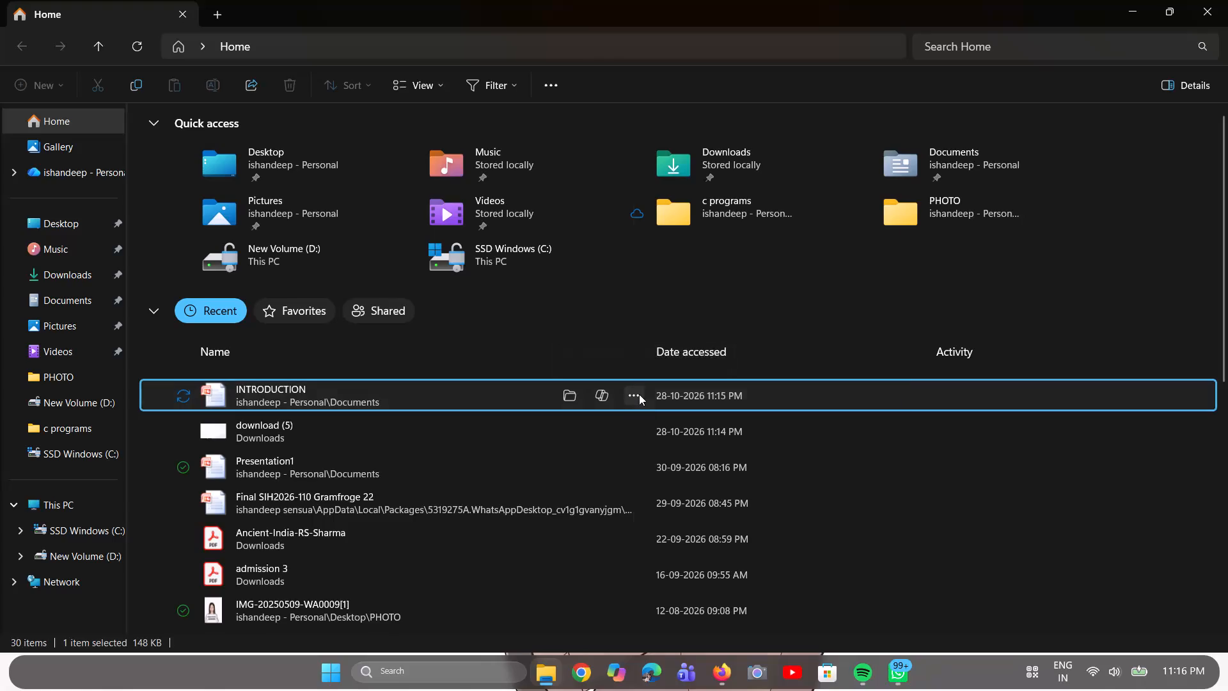
Start sharing the INTRODUCTION presentation from the recent files.
left_click(700, 90)
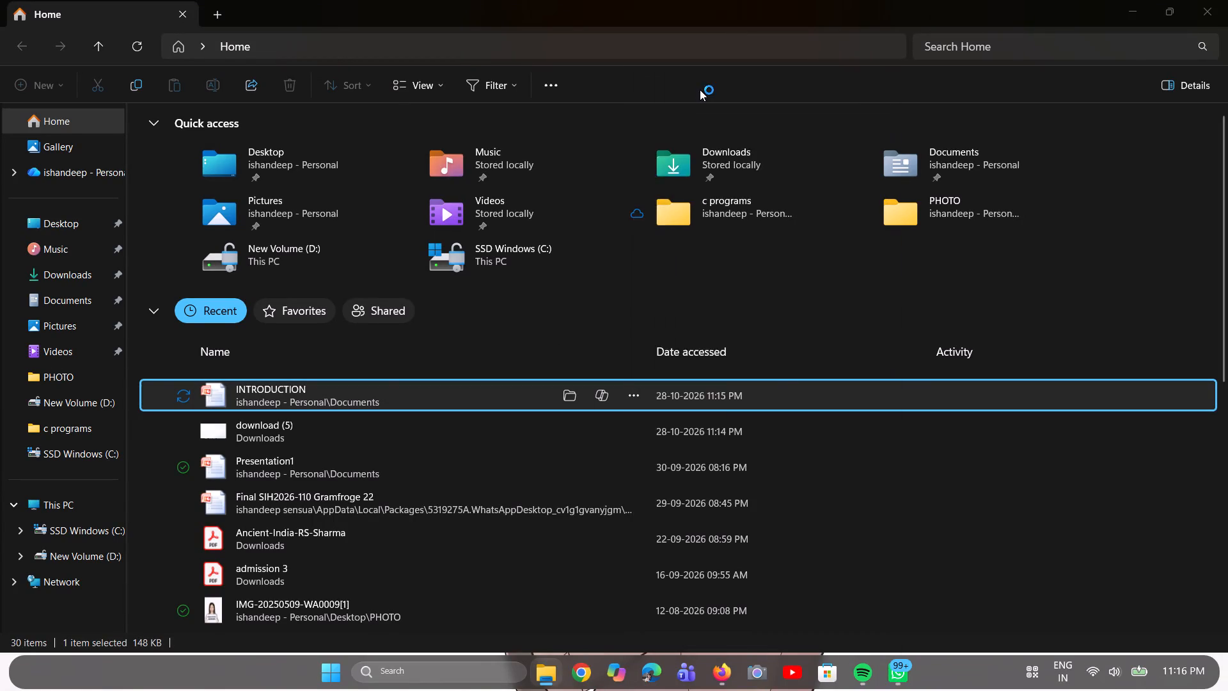
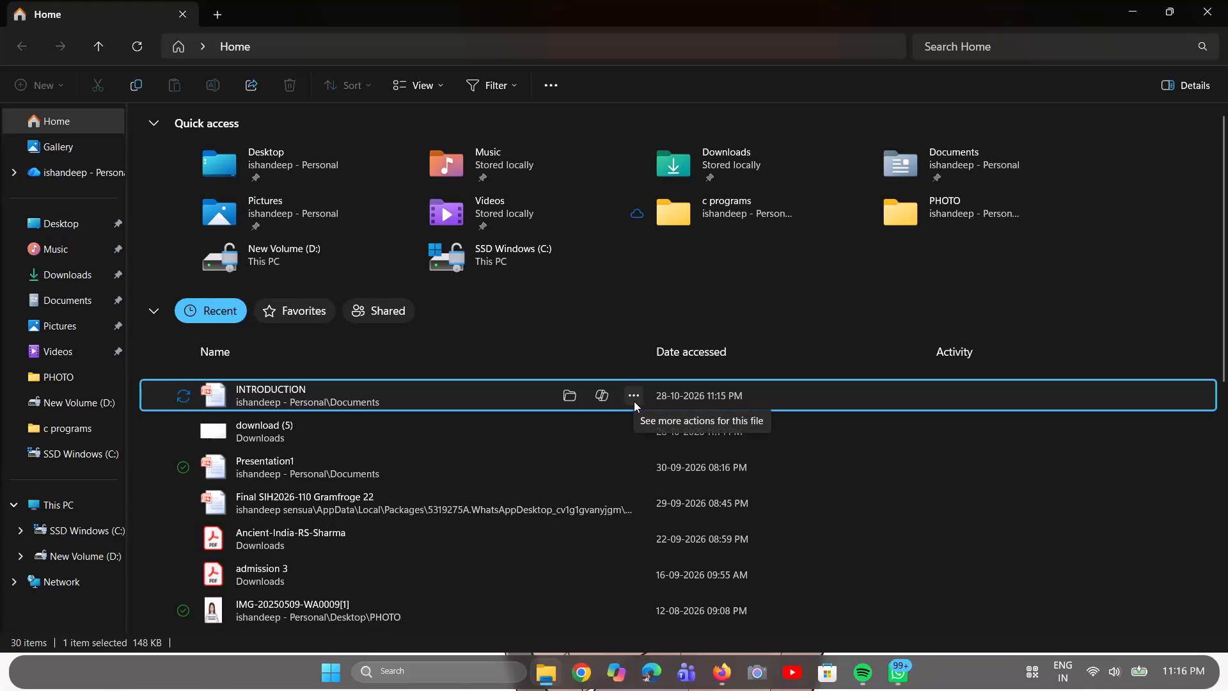
Copy the INTRODUCTION presentation file from the recent files in File Explorer.
left_click(635, 401)
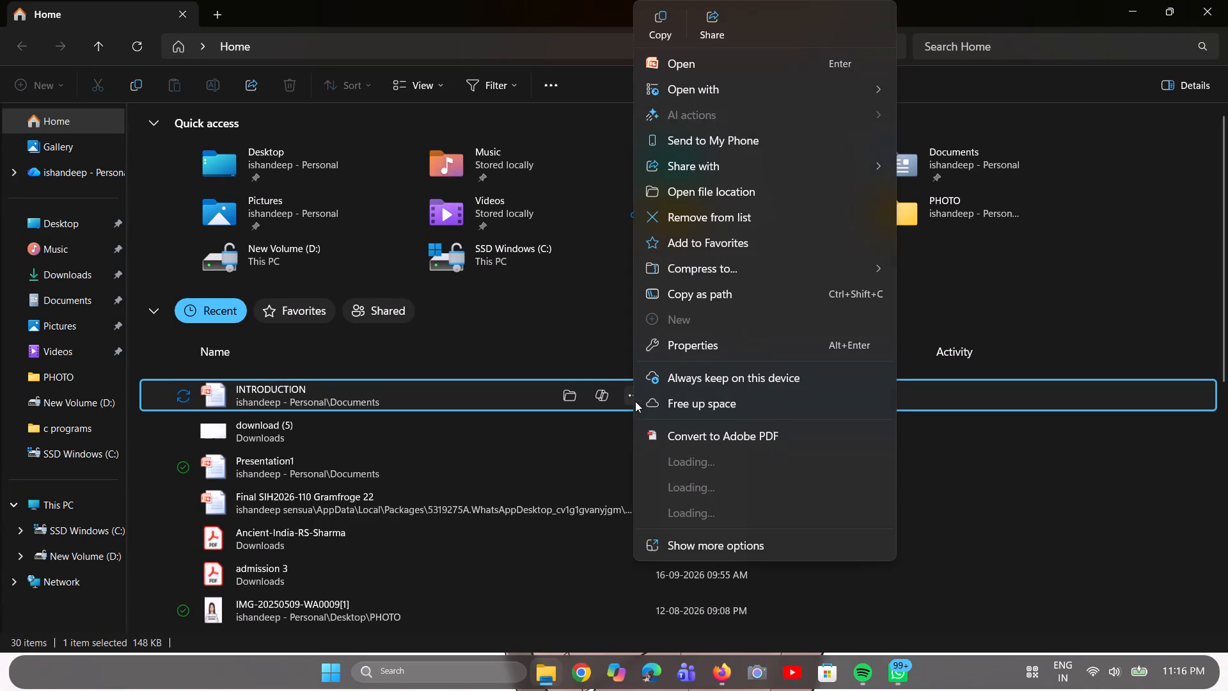
left_click(656, 26)
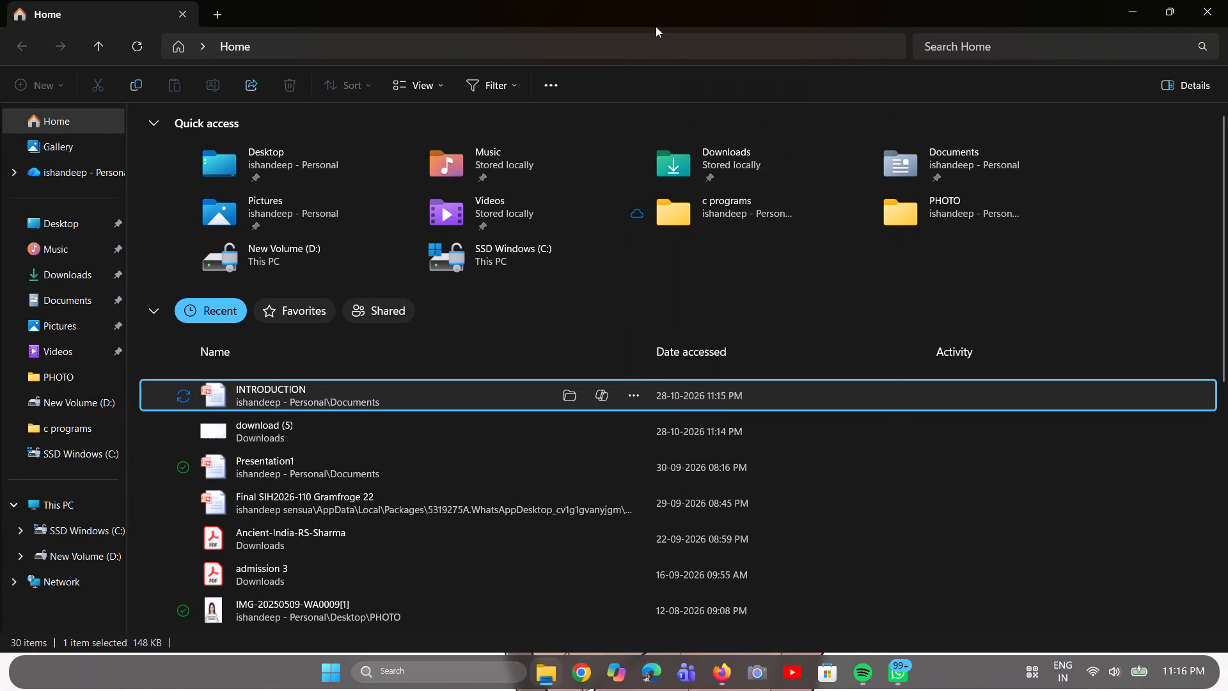
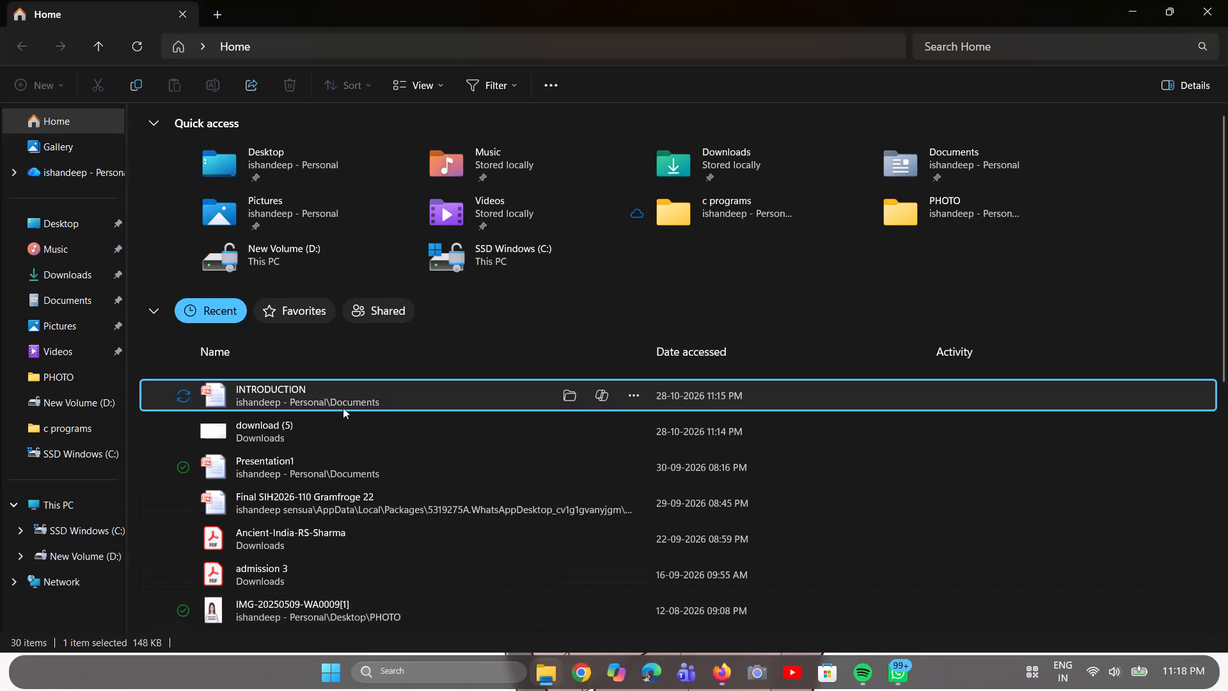
Reopen the INTRODUCTION presentation from the recent files.
double_click(386, 382)
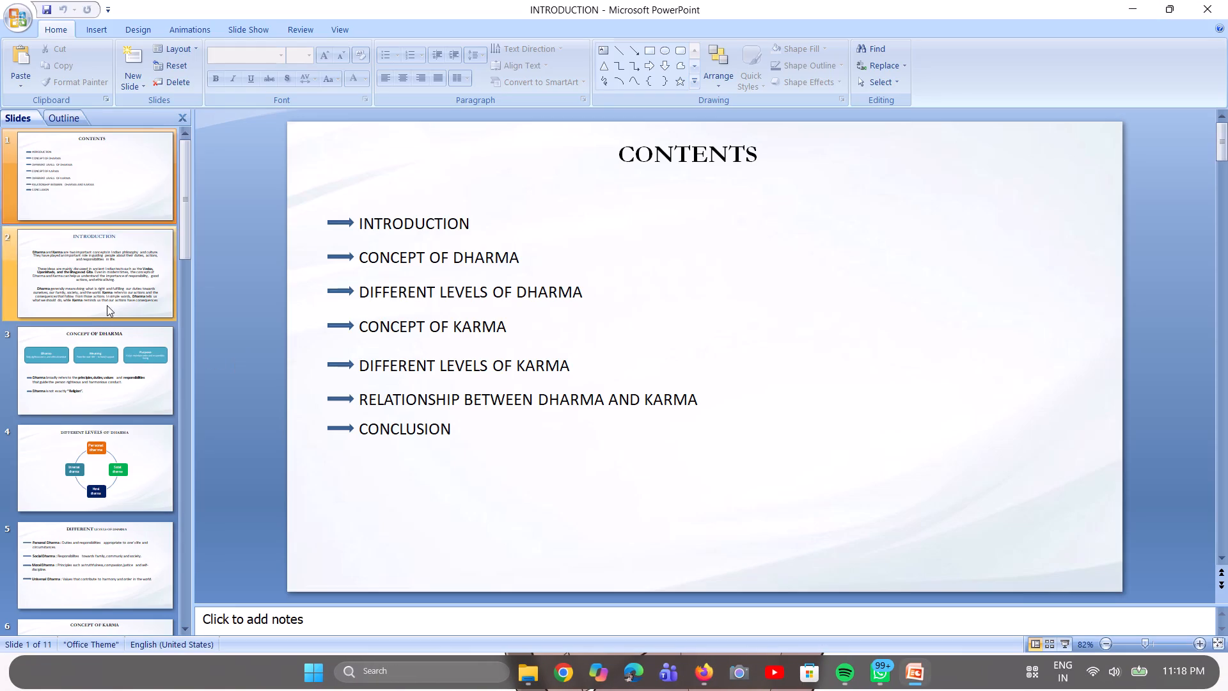
Select slide 4, the DIFFERENT LEVELS OF DHARMA diagram slide, and bring up its slide commands.
left_click(88, 444)
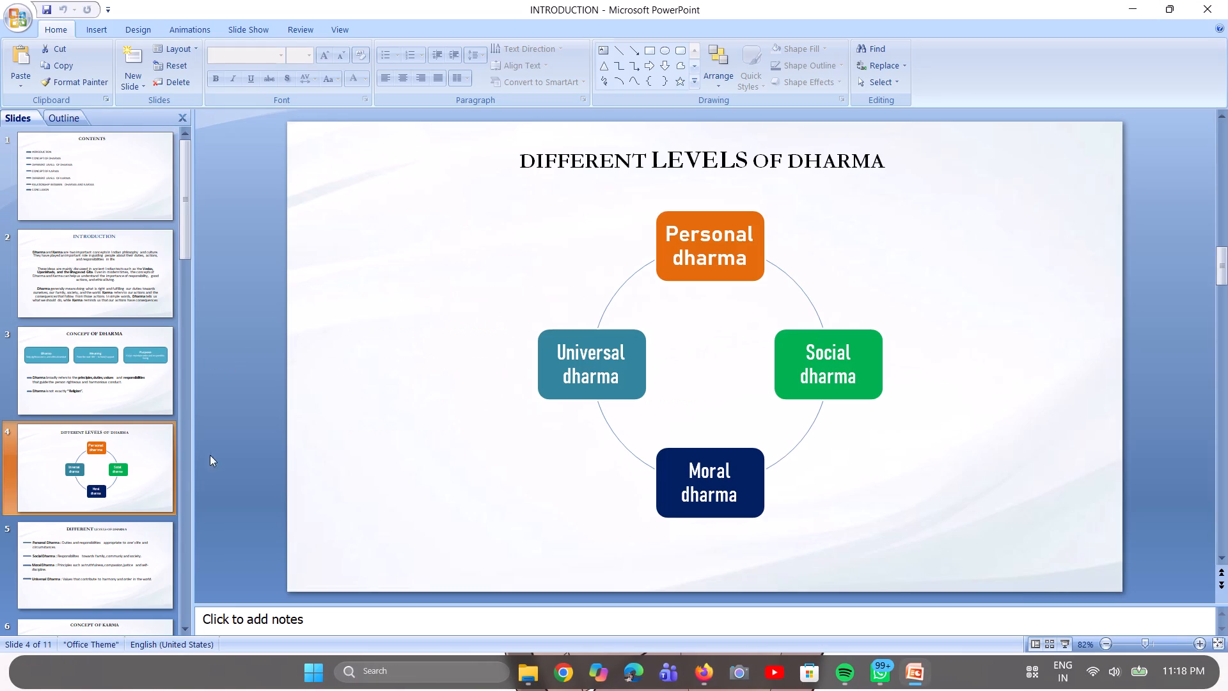
right_click(127, 470)
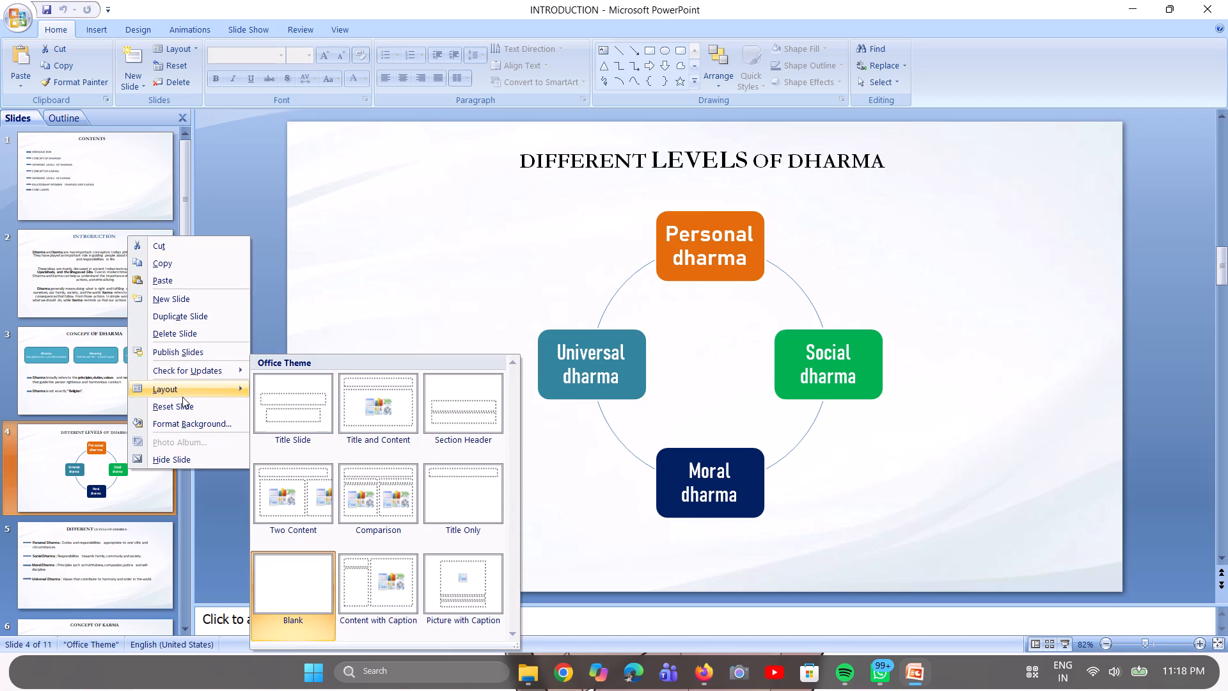
Delete the DIFFERENT LEVELS OF DHARMA slide that holds the circular diagram of personal, social, moral and universal dharma.
left_click(180, 339)
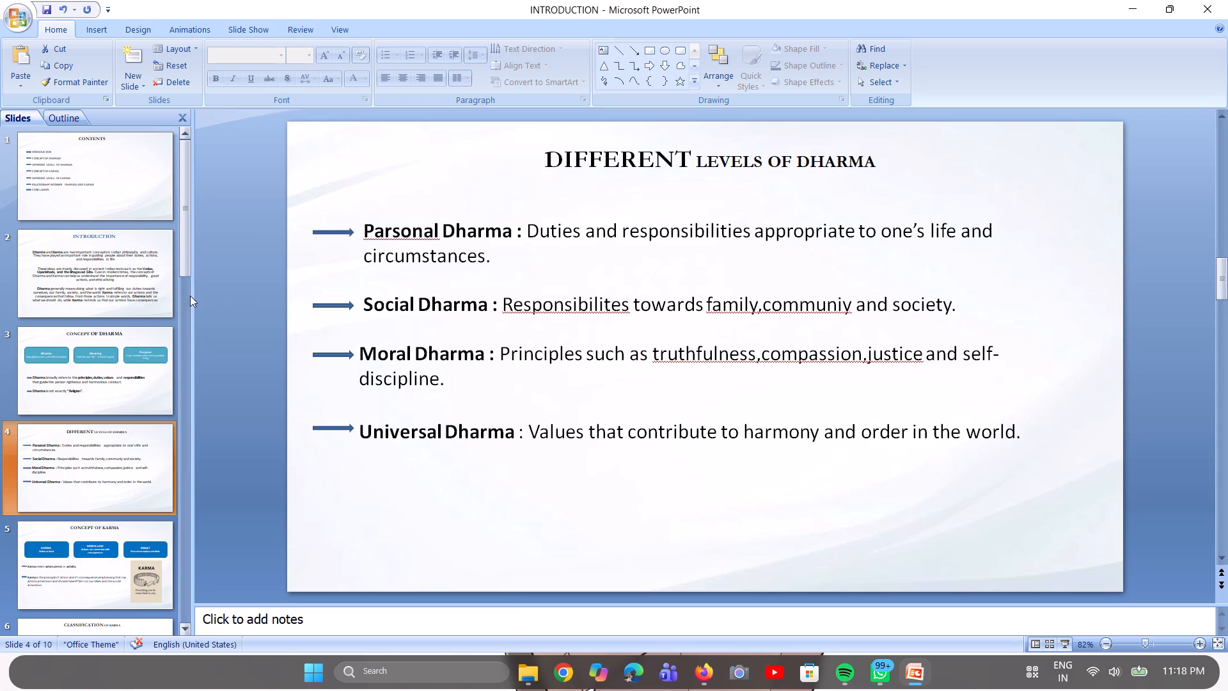
Look through the slides that follow DIFFERENT LEVELS OF DHARMA, from CONCEPT OF KARMA to the CLASSIFICATION OF KARMA slides.
left_click_drag(187, 267, 193, 356)
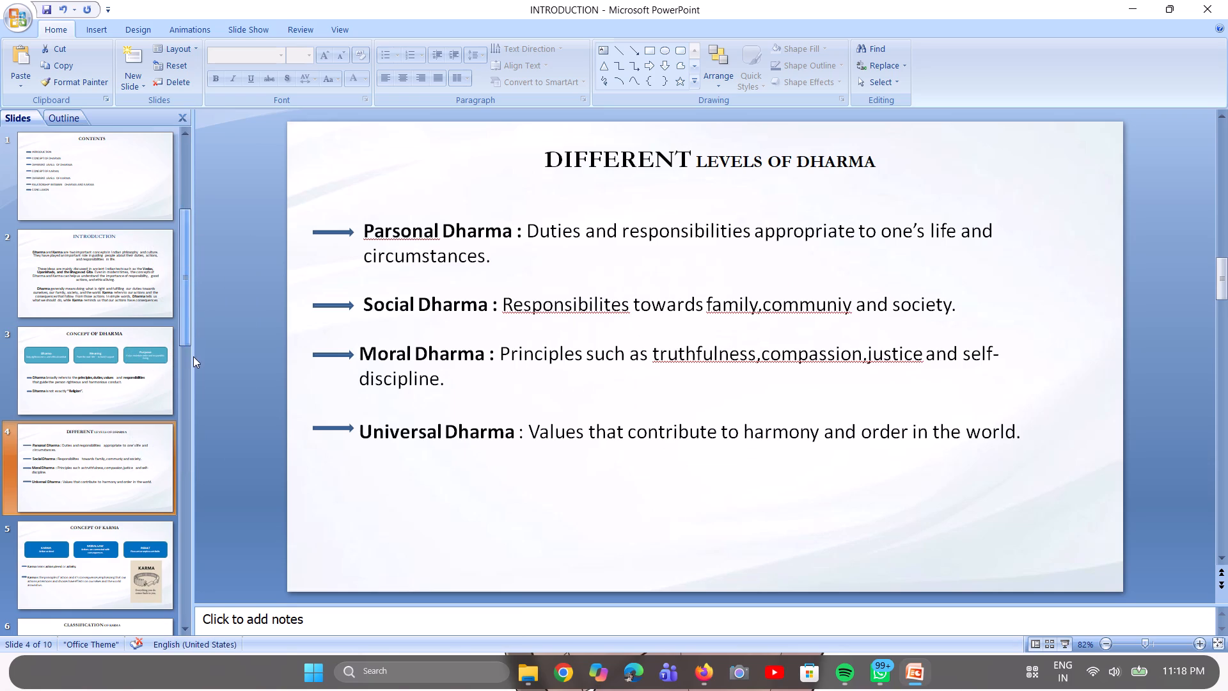
left_click_drag(193, 356, 187, 328)
left_click_drag(187, 328, 187, 342)
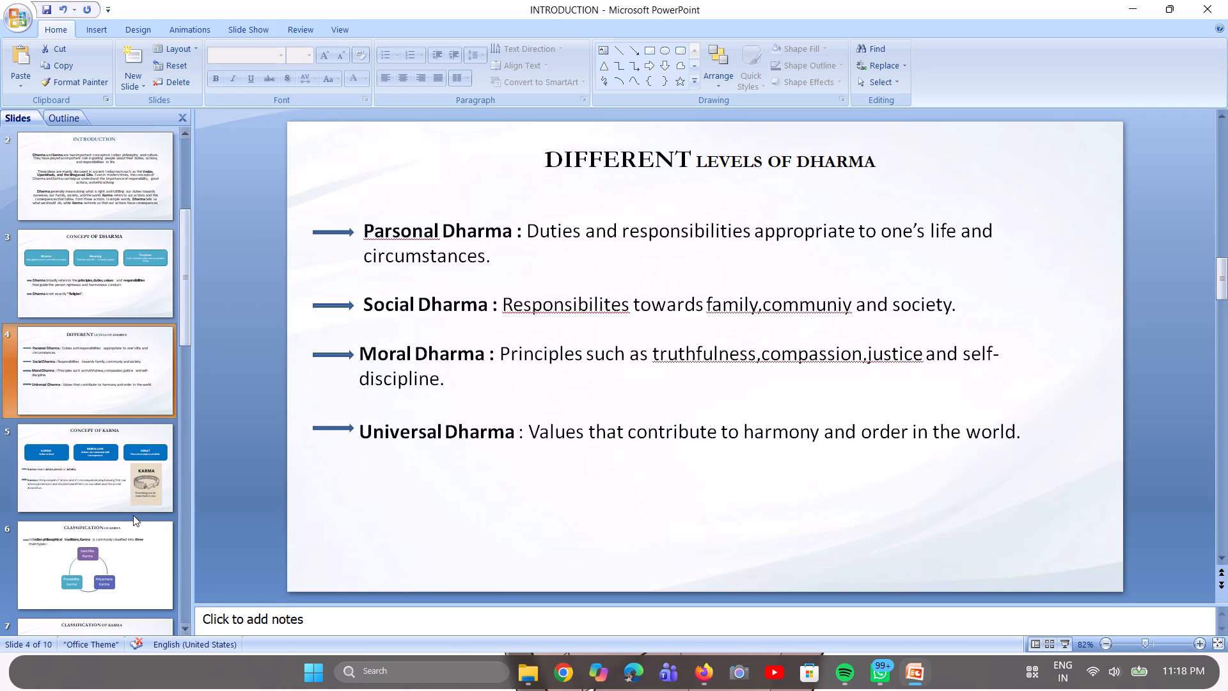
Delete the CLASSIFICATION OF KARMA slide that holds the circular diagram of Sanchita, Prarabdha and Kriyamana karma.
left_click(118, 589)
right_click(118, 589)
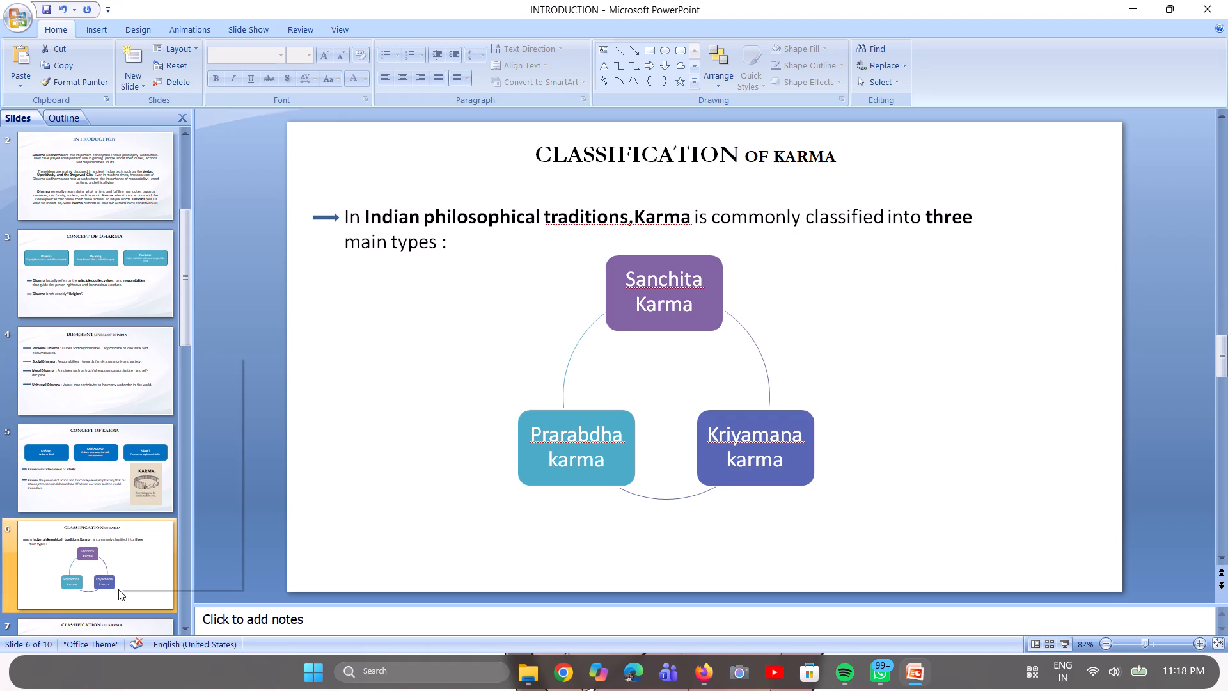
left_click(186, 461)
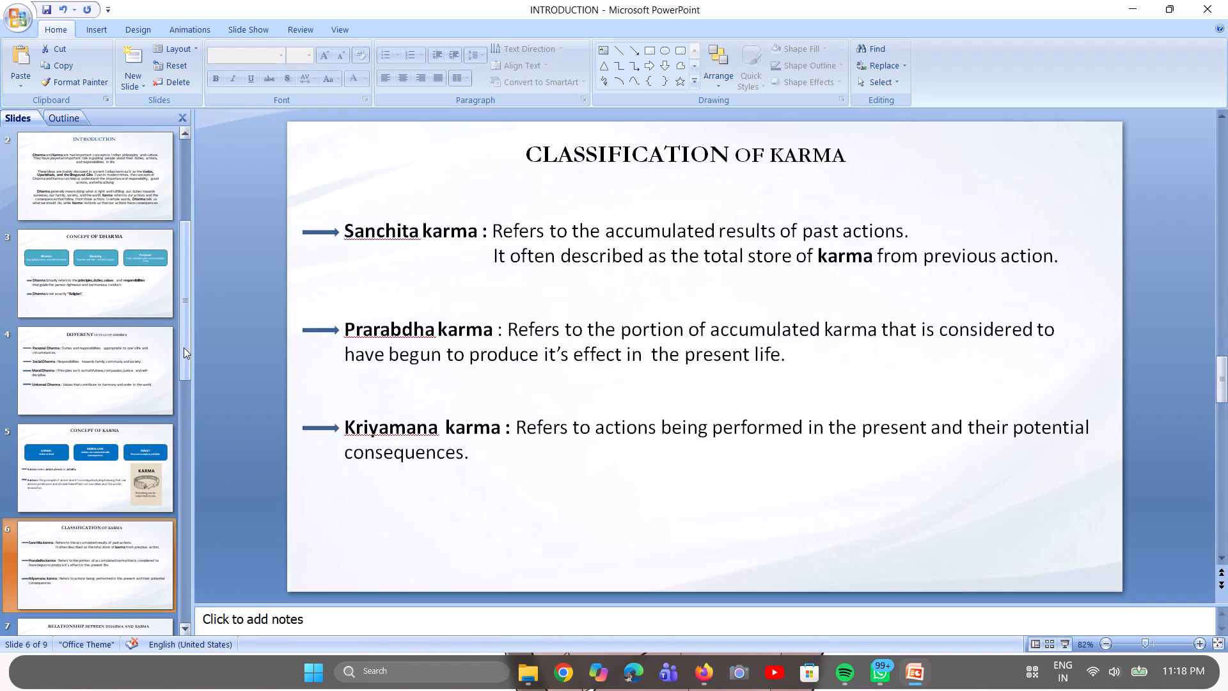
Close the INTRODUCTION presentation, saving the changes made to it.
left_click_drag(184, 347, 205, 273)
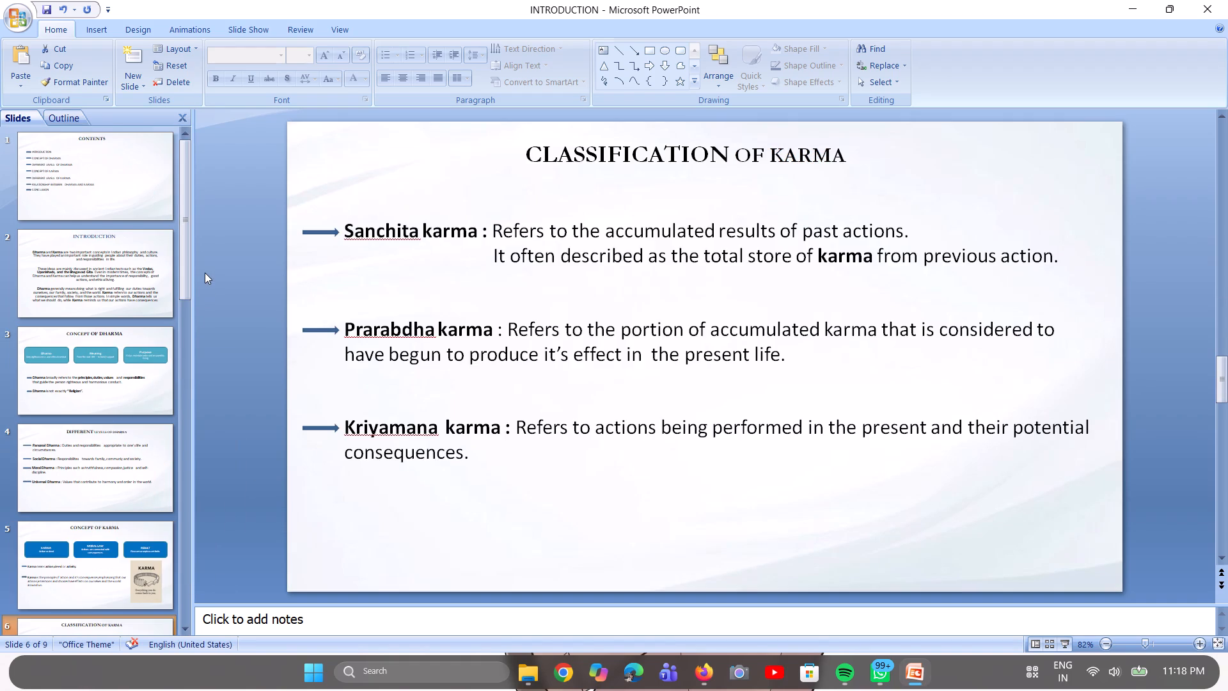
left_click(1227, 0)
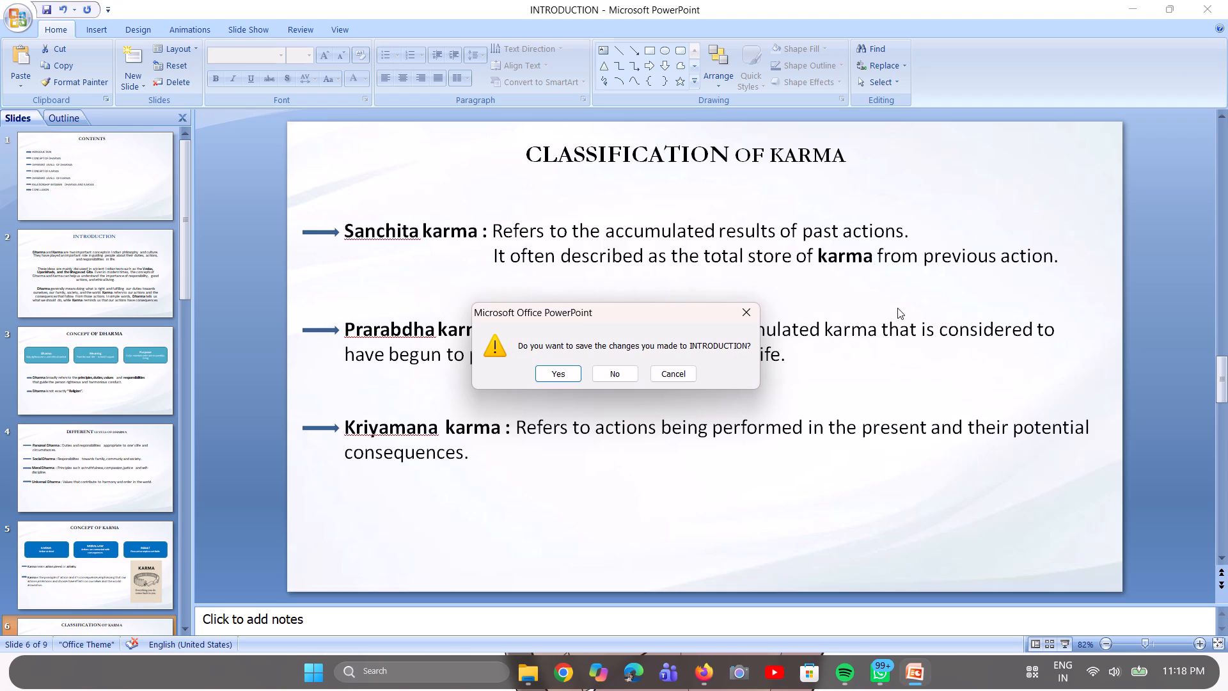
left_click(571, 374)
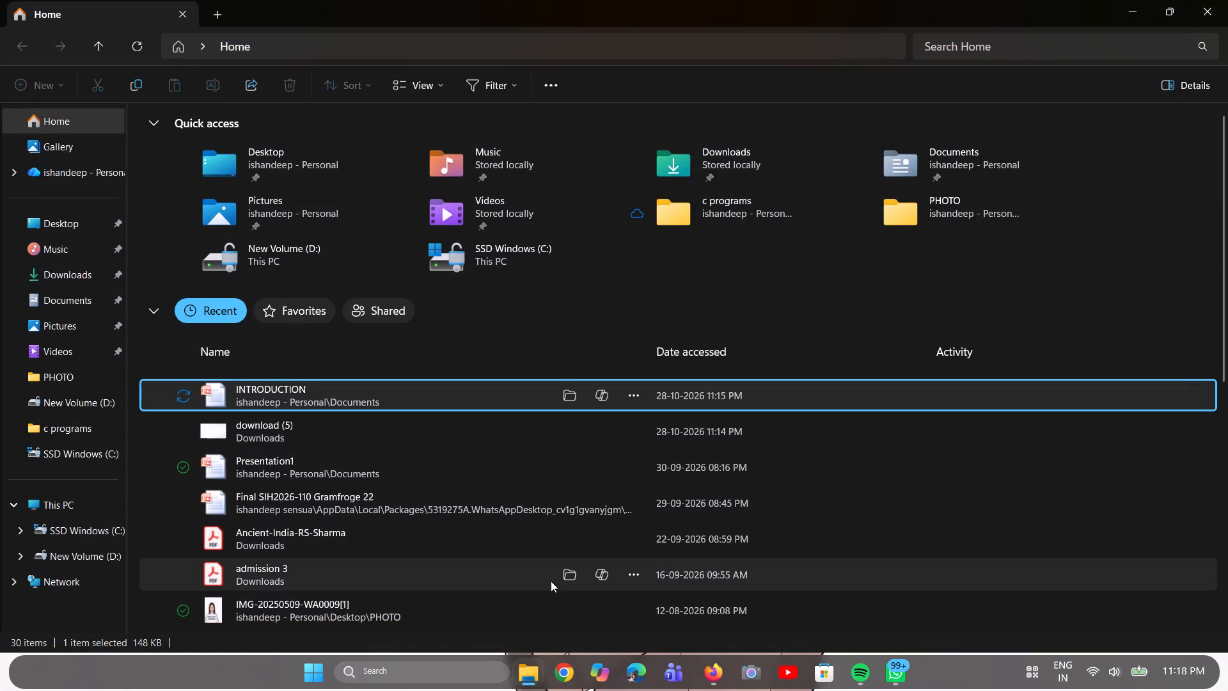
Copy the INTRODUCTION presentation file from the recent files in File Explorer.
left_click(632, 392)
left_click(673, 35)
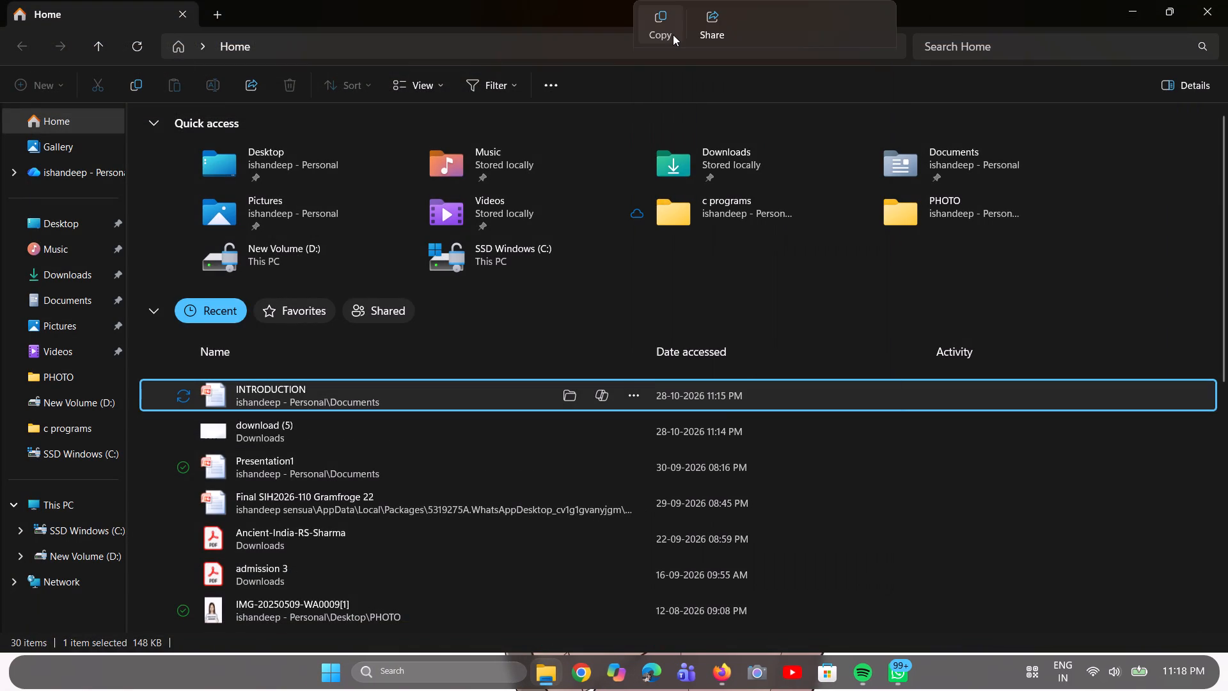
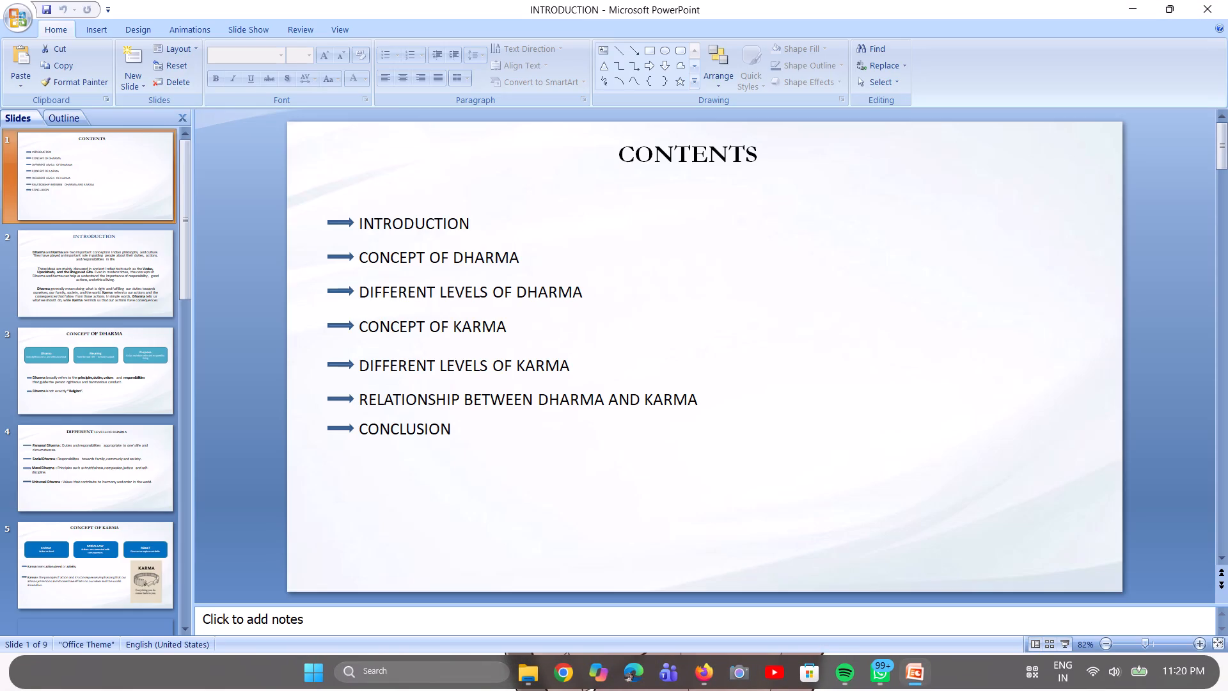
Check the presentation's slides in order, from INTRODUCTION and CONCEPT OF DHARMA through to CLASSIFICATION OF KARMA.
left_click(127, 308)
left_click(106, 329)
left_click(71, 433)
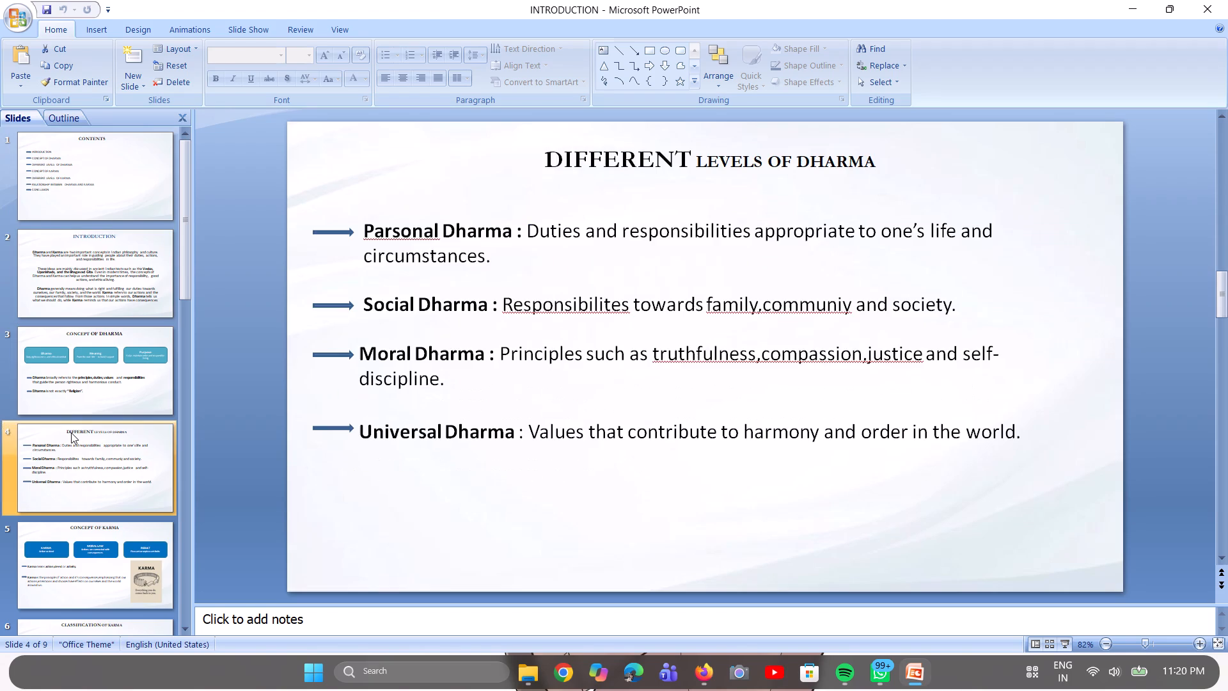
left_click(73, 549)
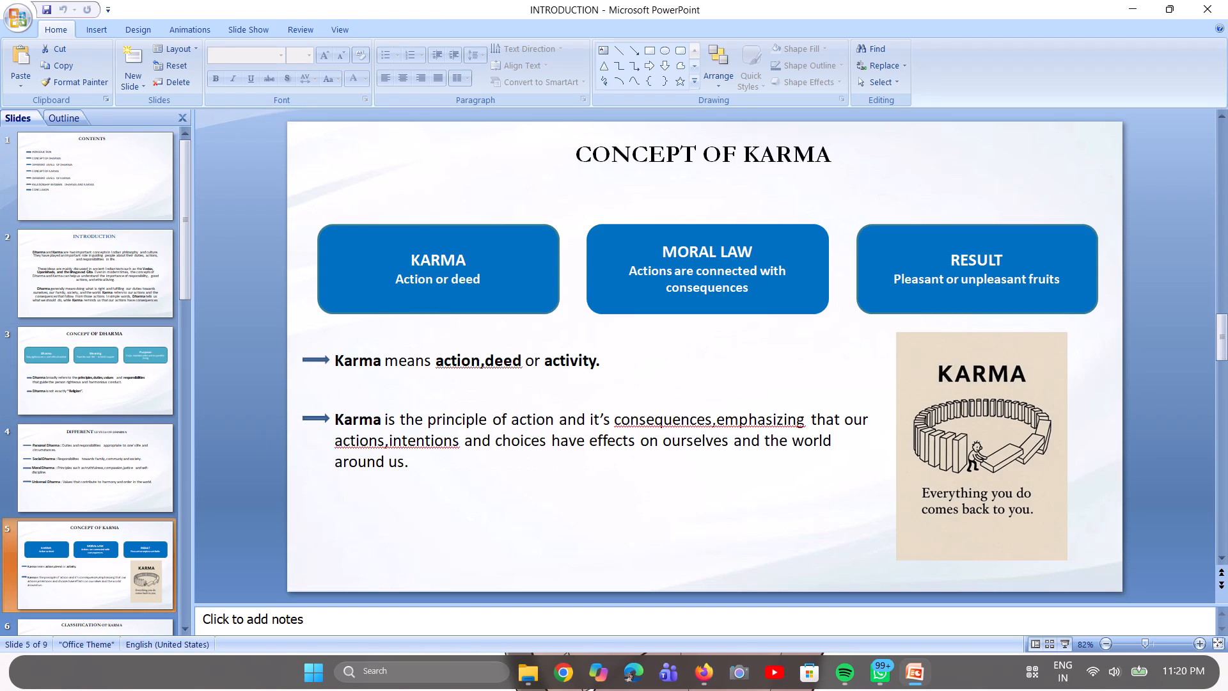
left_click_drag(1223, 315, 1226, 356)
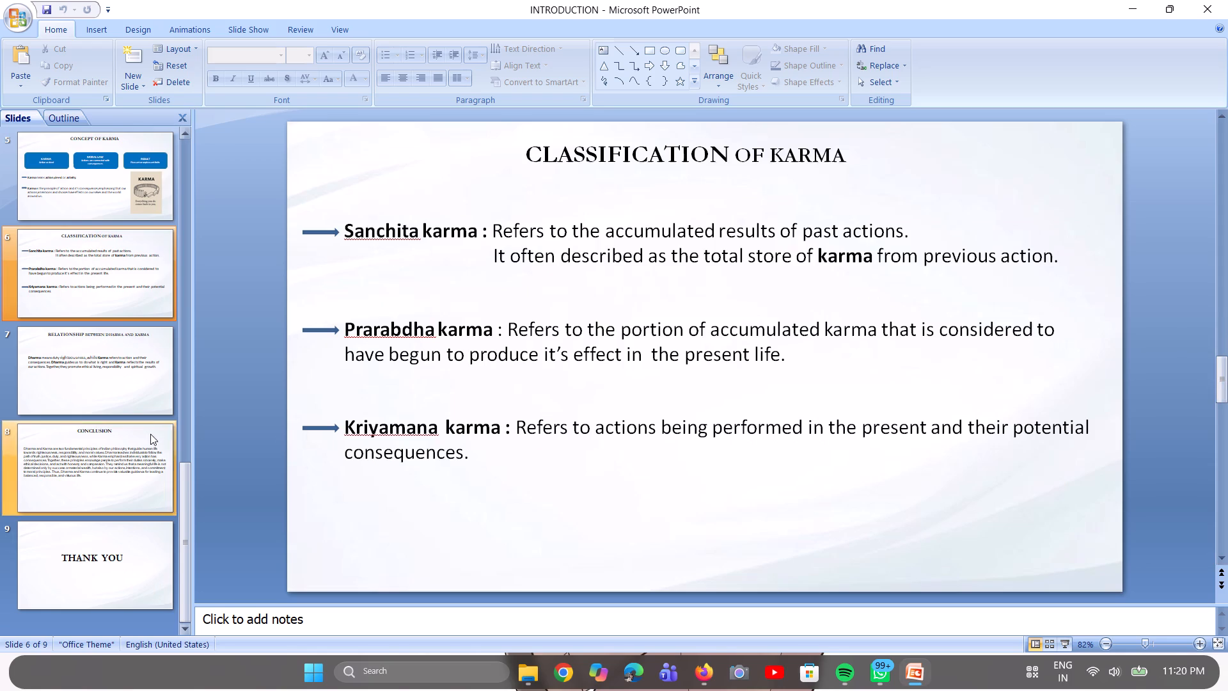
Look through the remaining slides, from RELATIONSHIP BETWEEN DHARMA AND KARMA through CONCLUSION to the final THANK YOU slide.
left_click(168, 393)
left_click(116, 461)
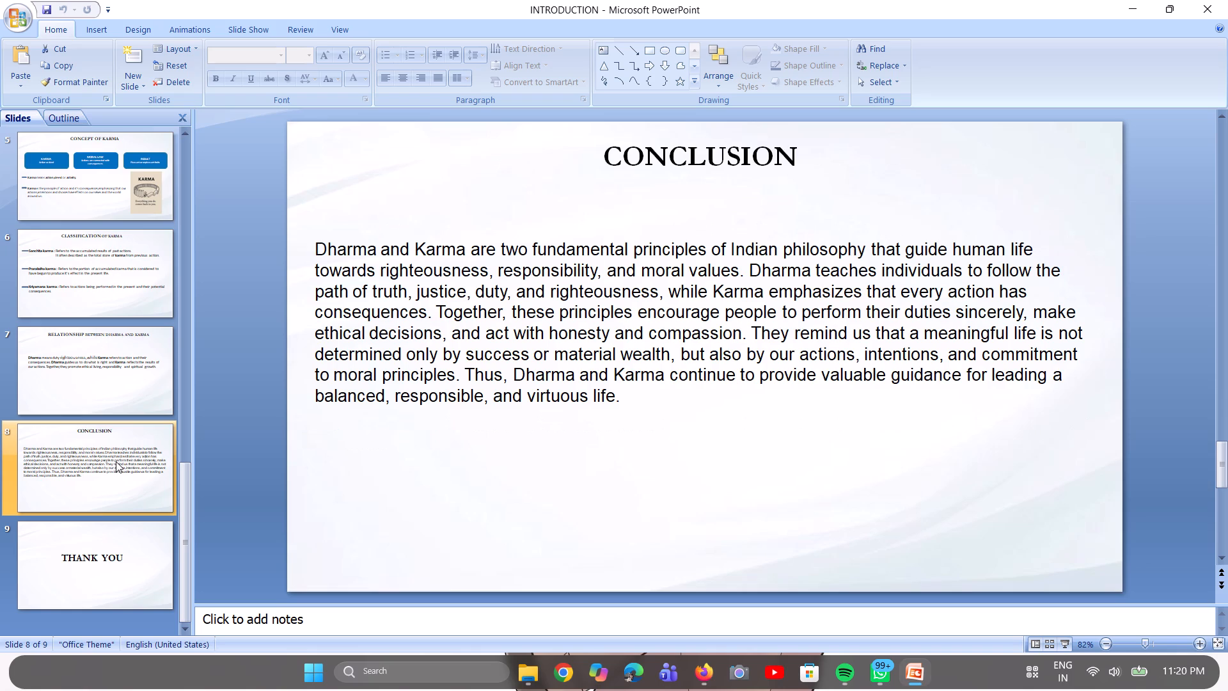
left_click(95, 541)
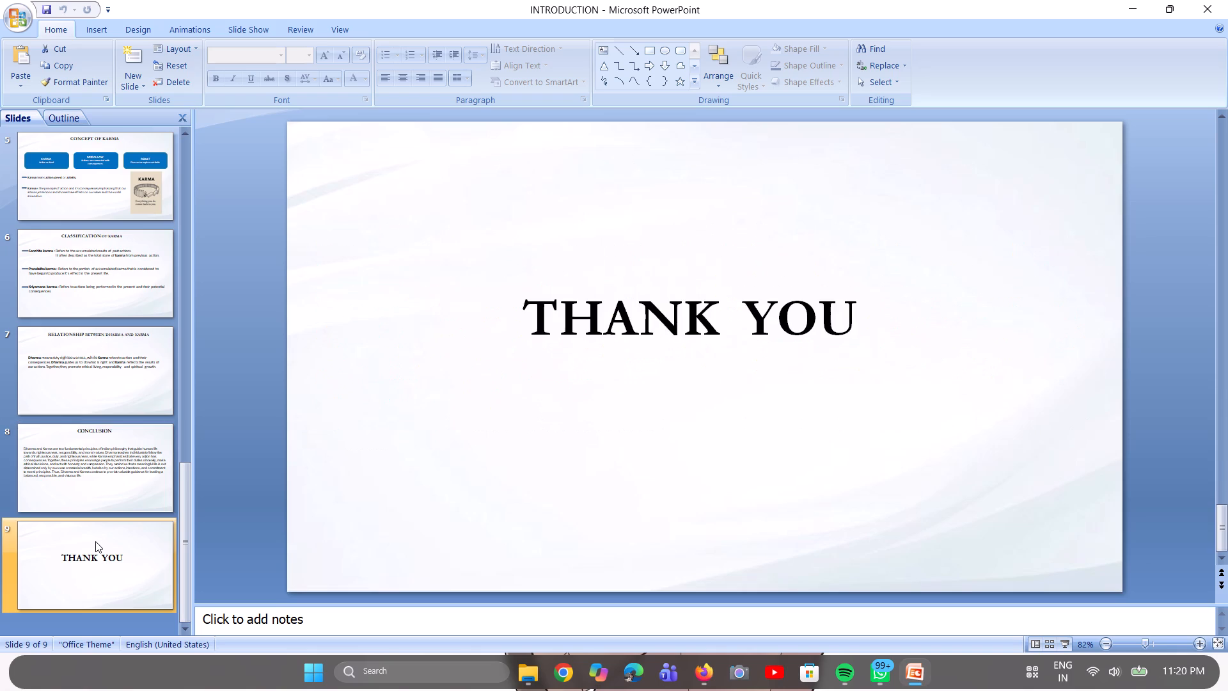